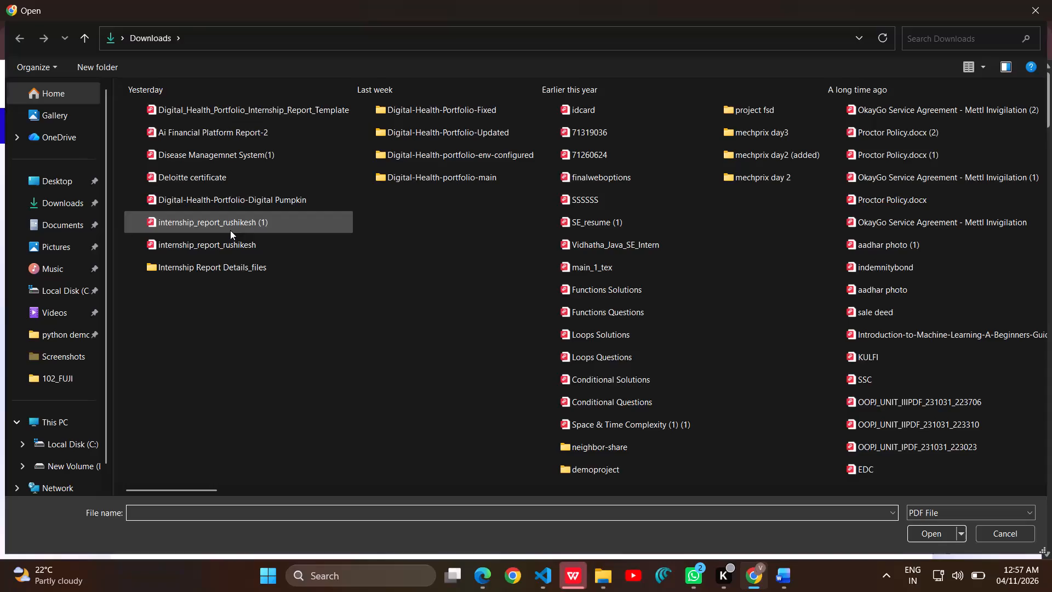
Open the PDF "vid rep" from the Desktop in the online editor and dismiss the Google sign-in prompt.
click(64, 181)
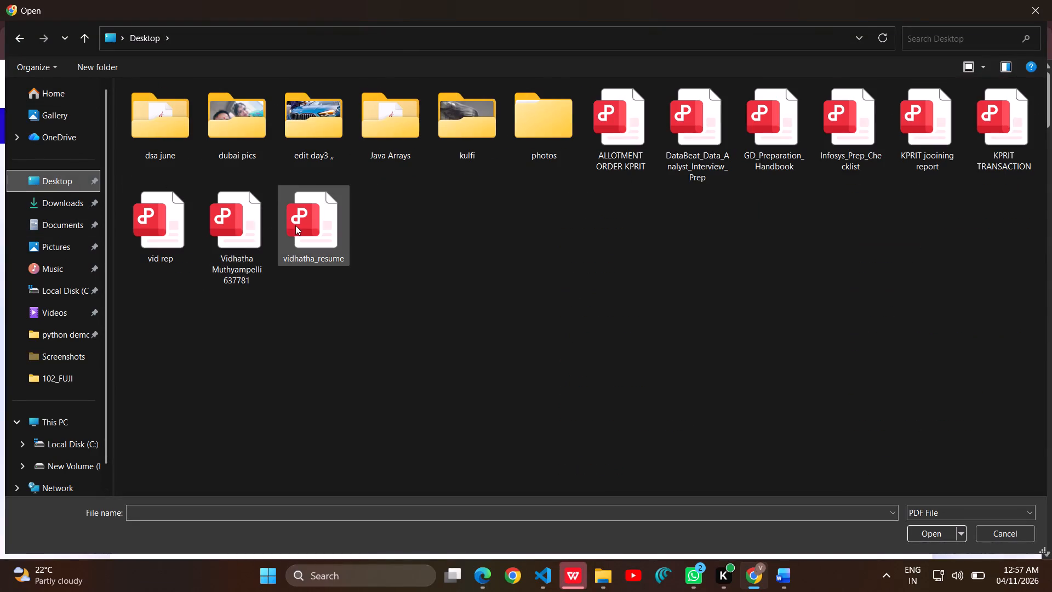
click(175, 216)
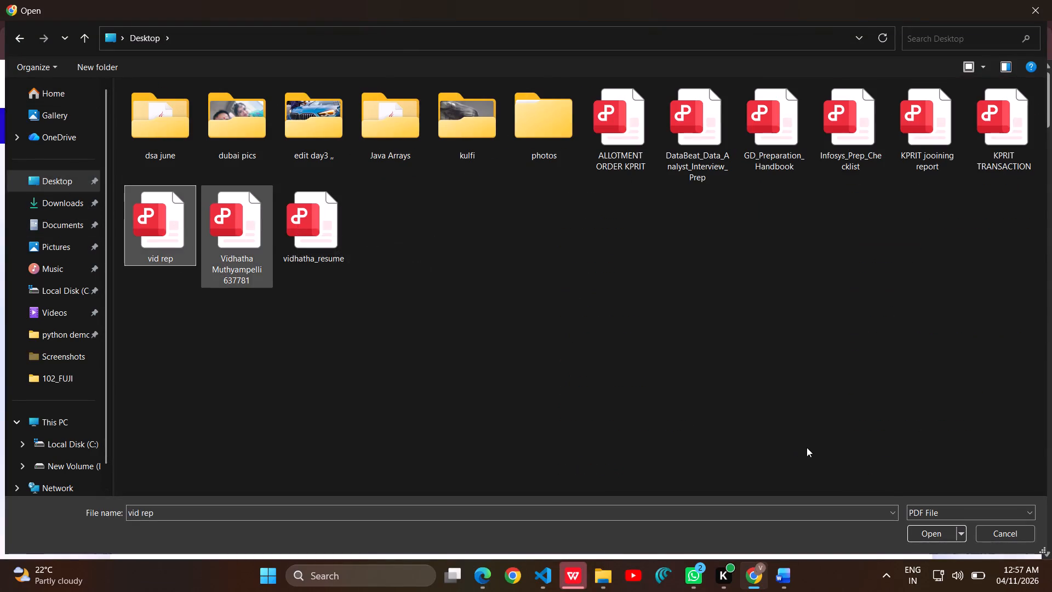
click(915, 534)
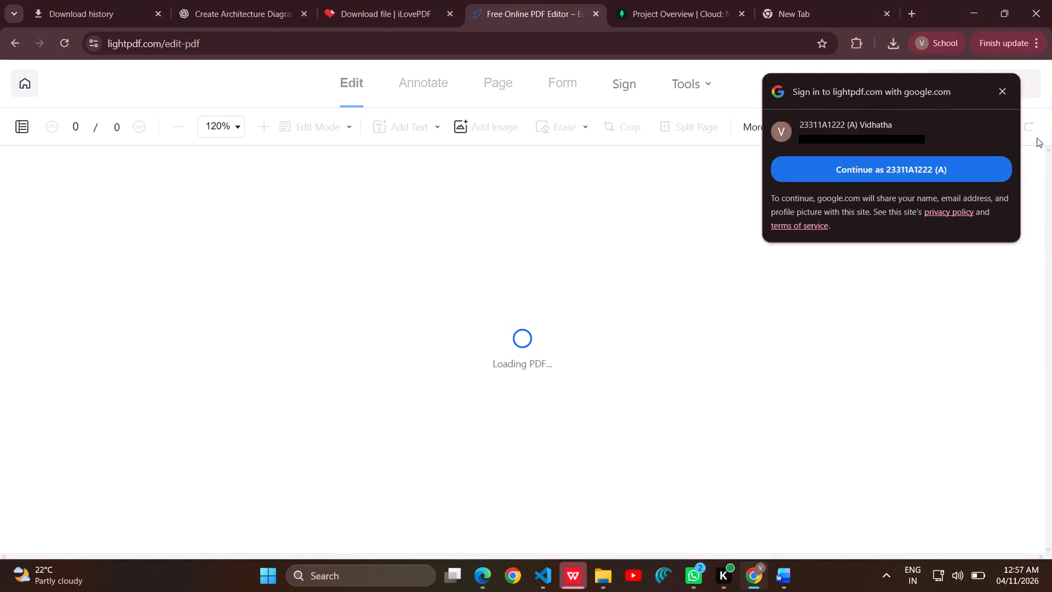
click(1007, 93)
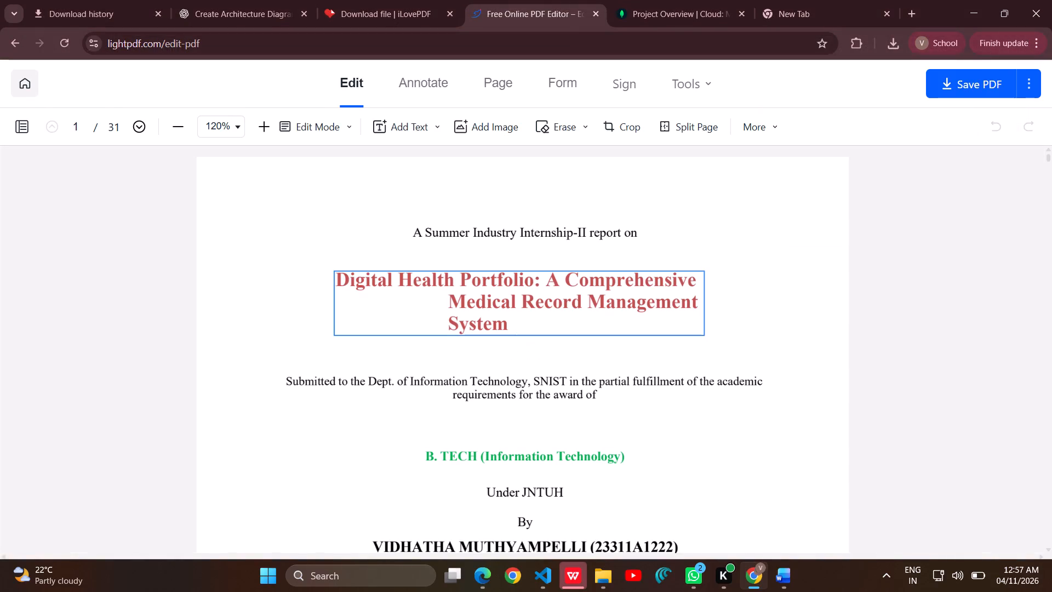
Remove the indent before "Medical Record Management System" in the cover page's red report title.
scroll(501, 408, down, 3)
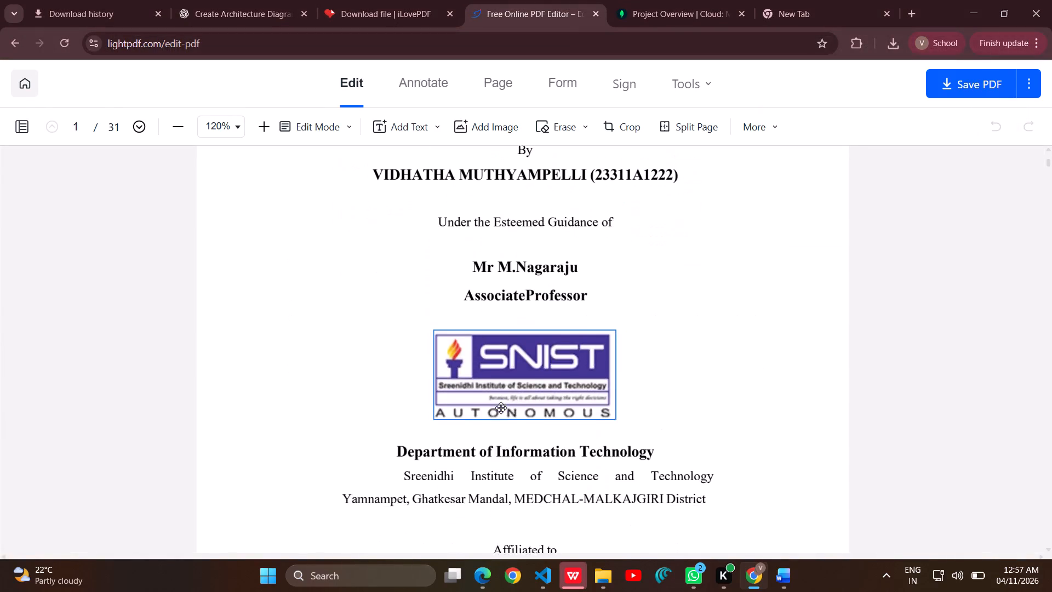
scroll(501, 408, down, 1)
scroll(501, 408, up, 1)
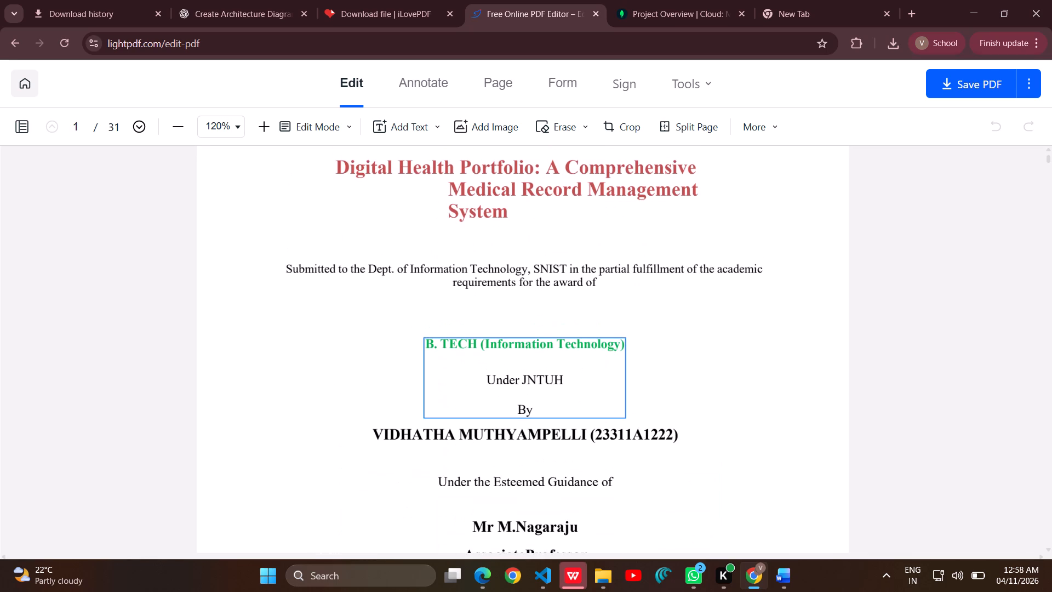
scroll(501, 408, up, 3)
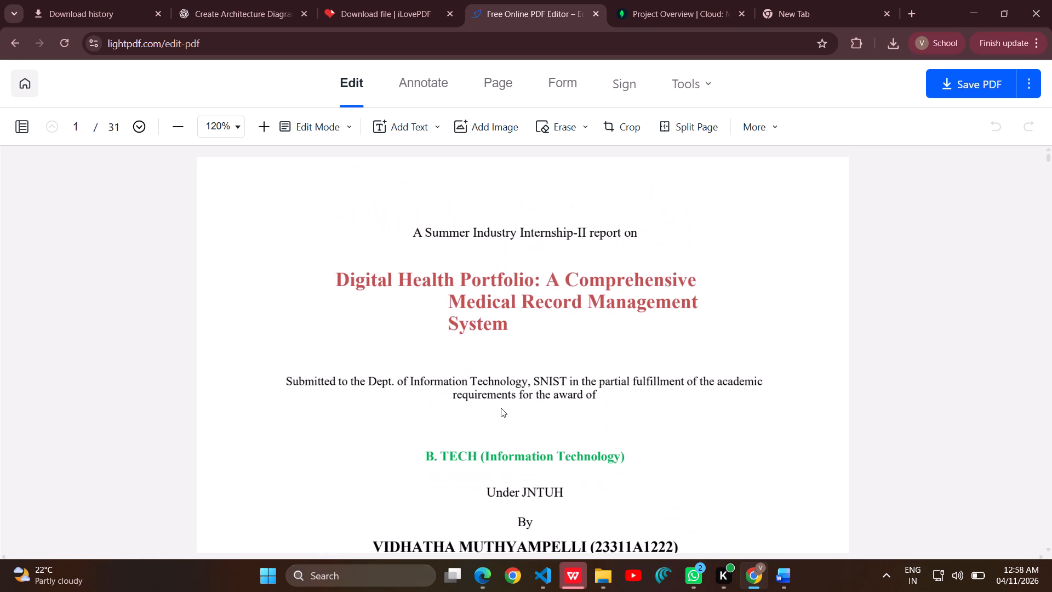
click(445, 300)
click(445, 300)
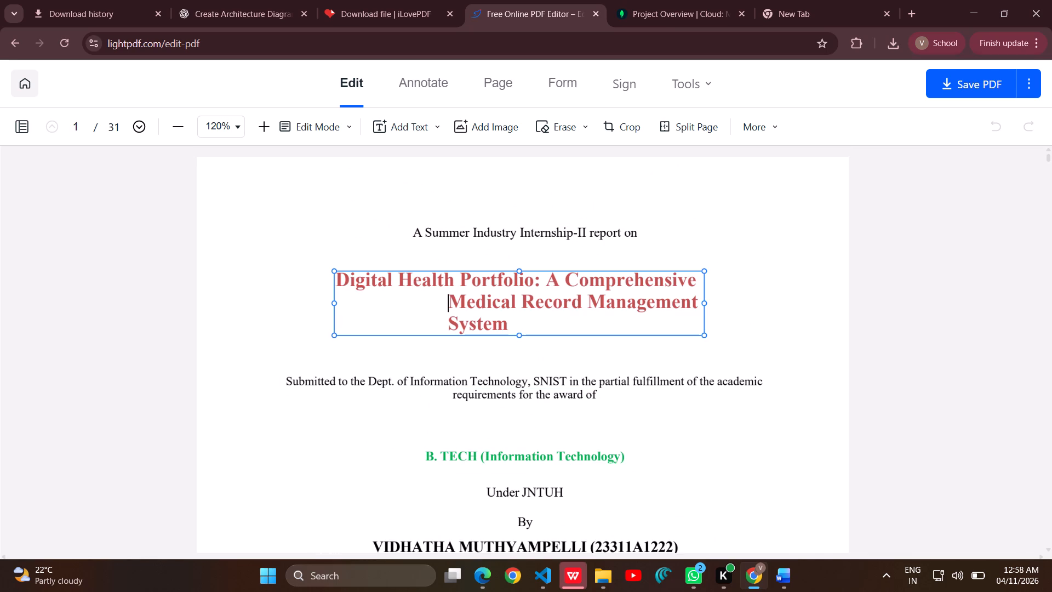
key(BackSpace)
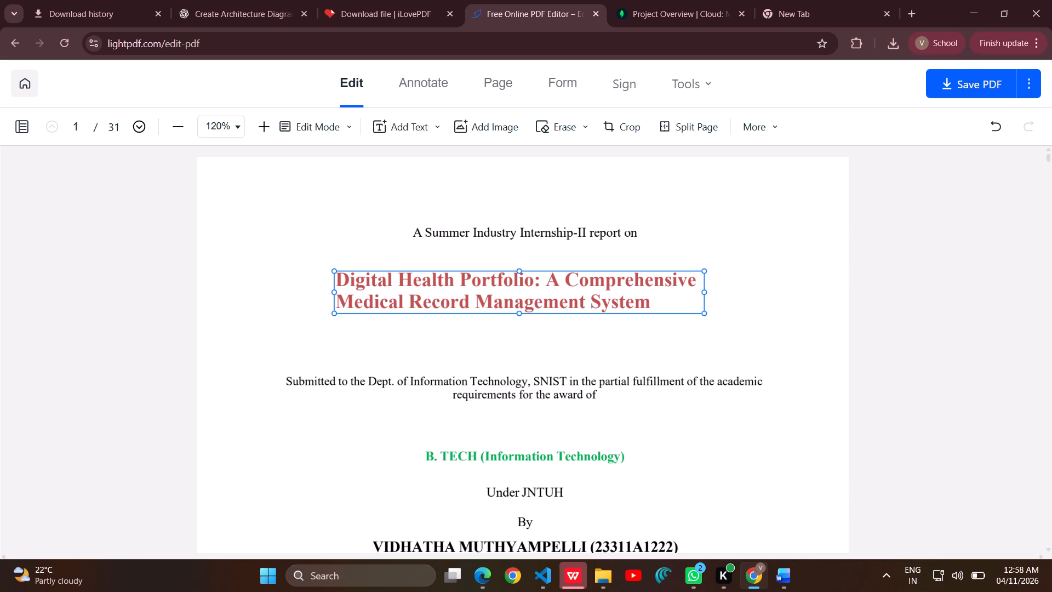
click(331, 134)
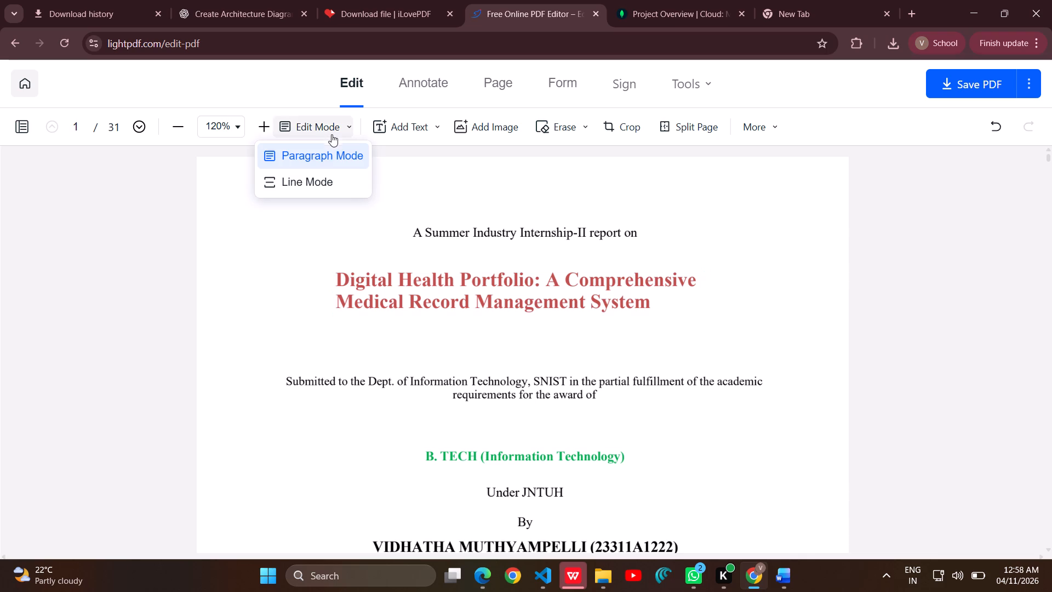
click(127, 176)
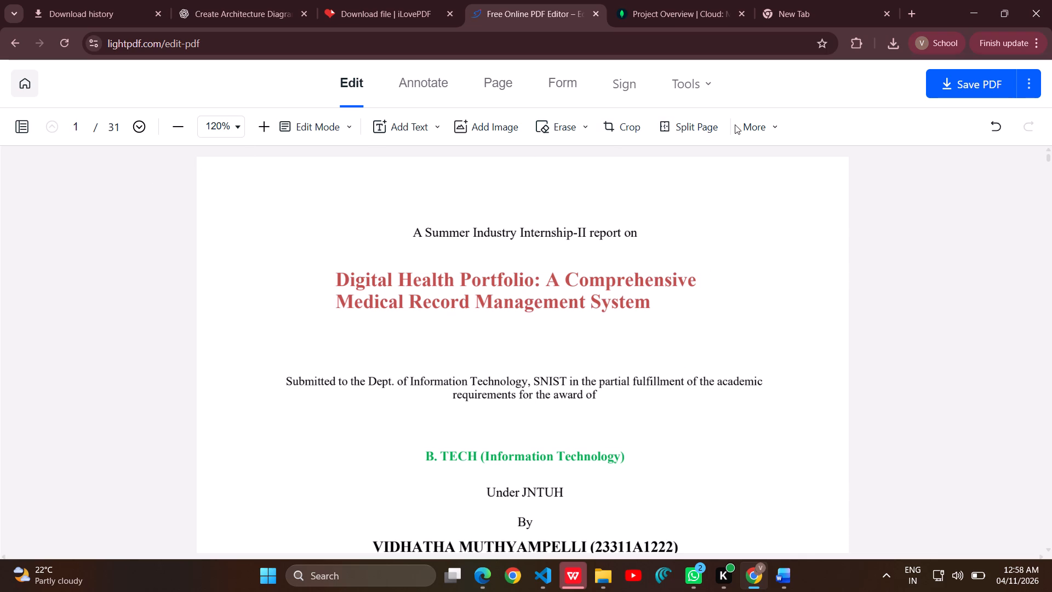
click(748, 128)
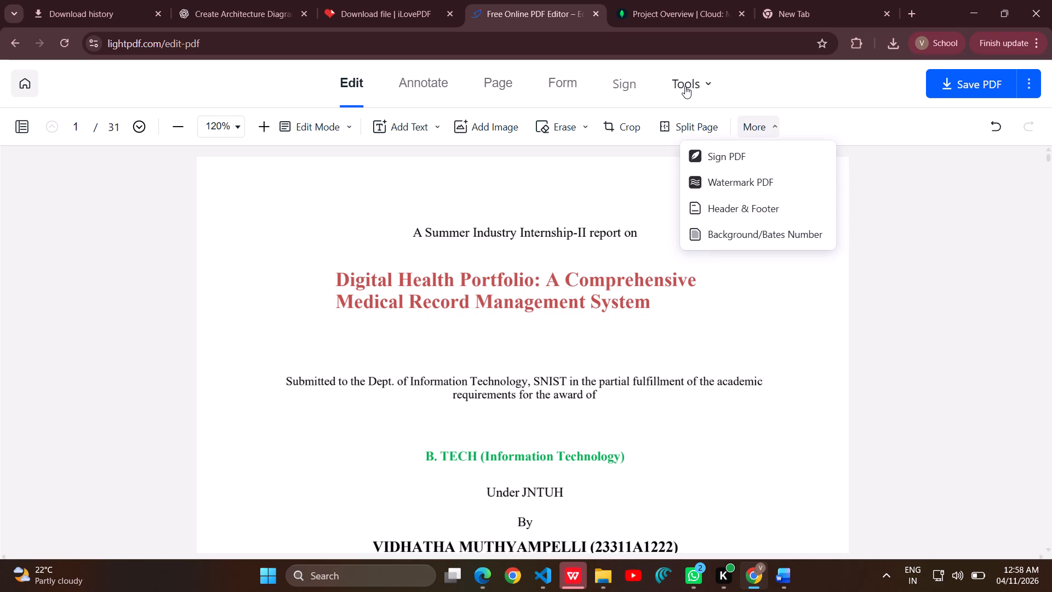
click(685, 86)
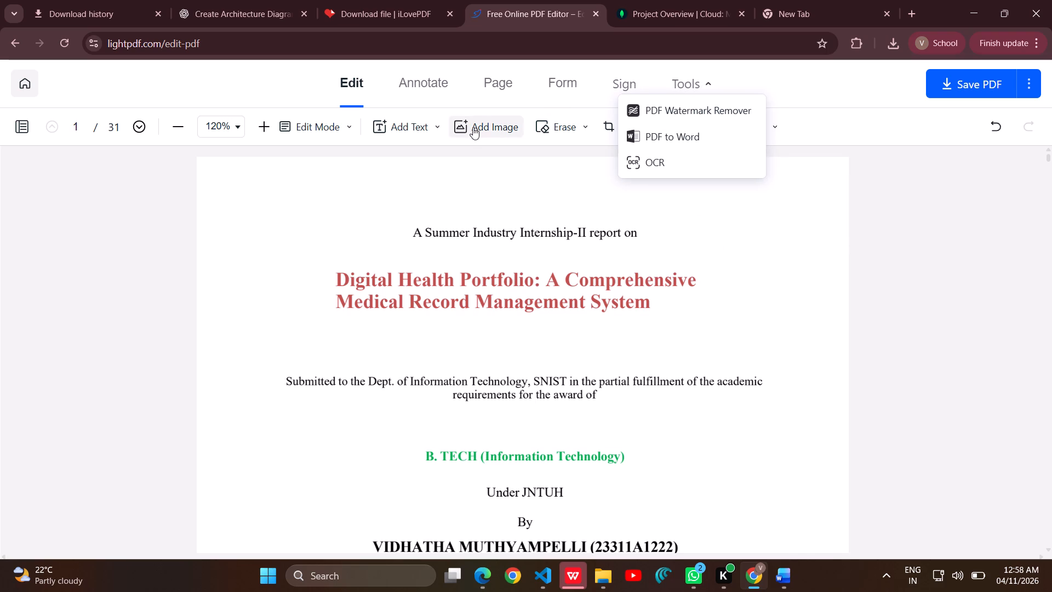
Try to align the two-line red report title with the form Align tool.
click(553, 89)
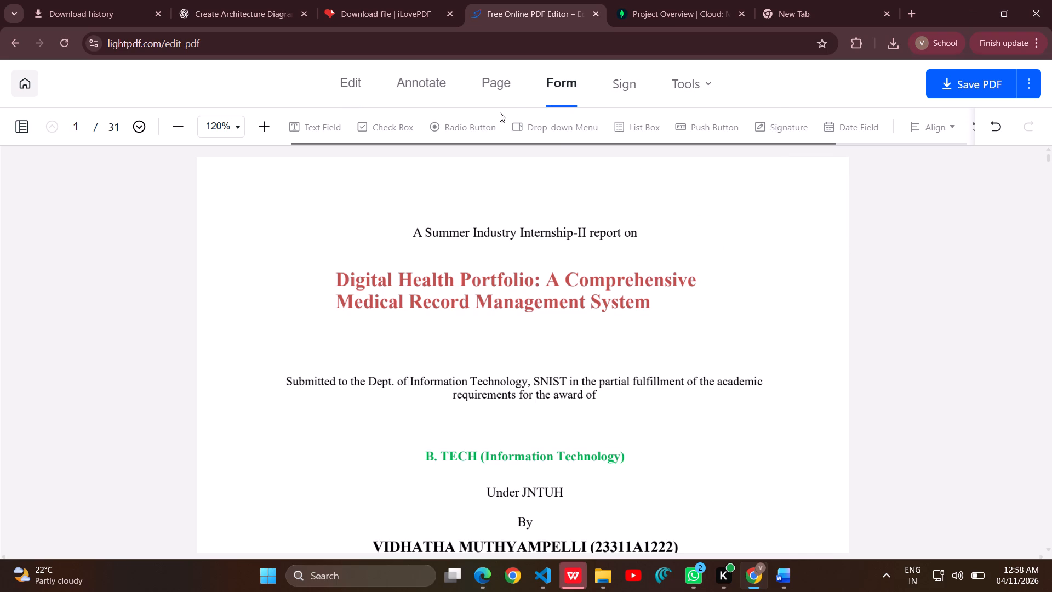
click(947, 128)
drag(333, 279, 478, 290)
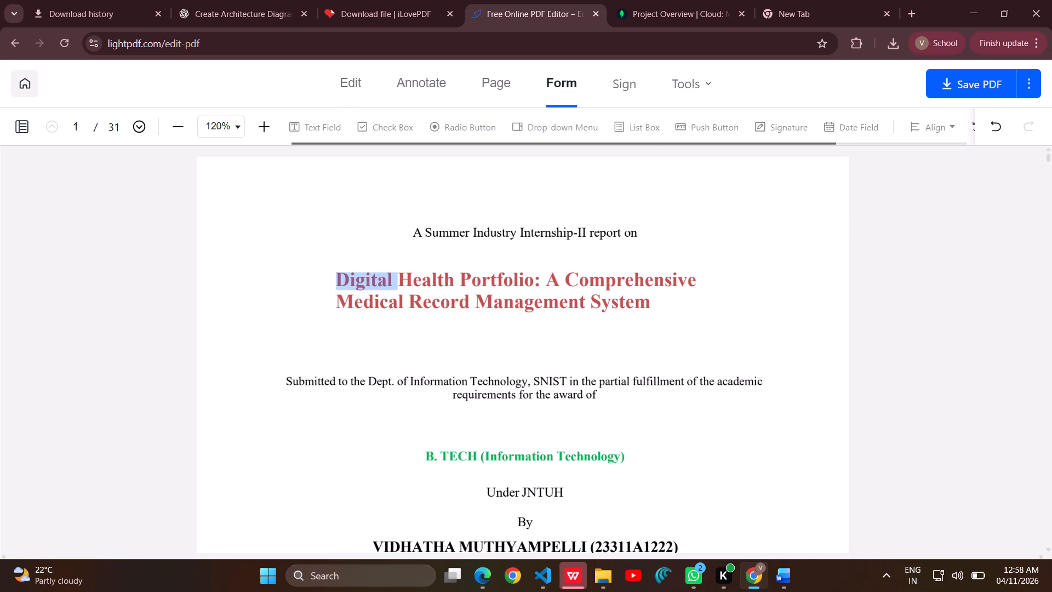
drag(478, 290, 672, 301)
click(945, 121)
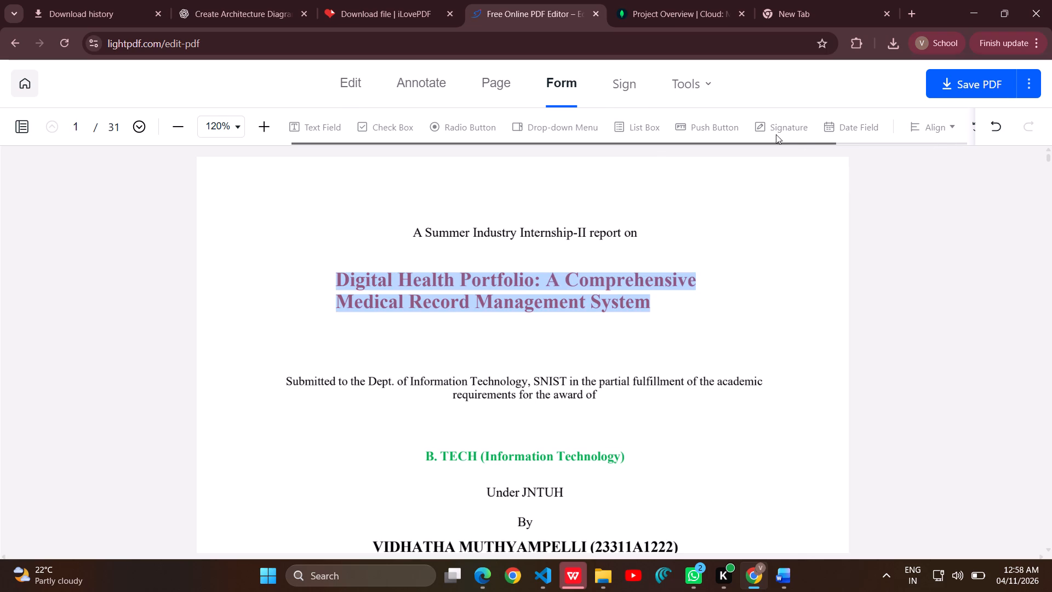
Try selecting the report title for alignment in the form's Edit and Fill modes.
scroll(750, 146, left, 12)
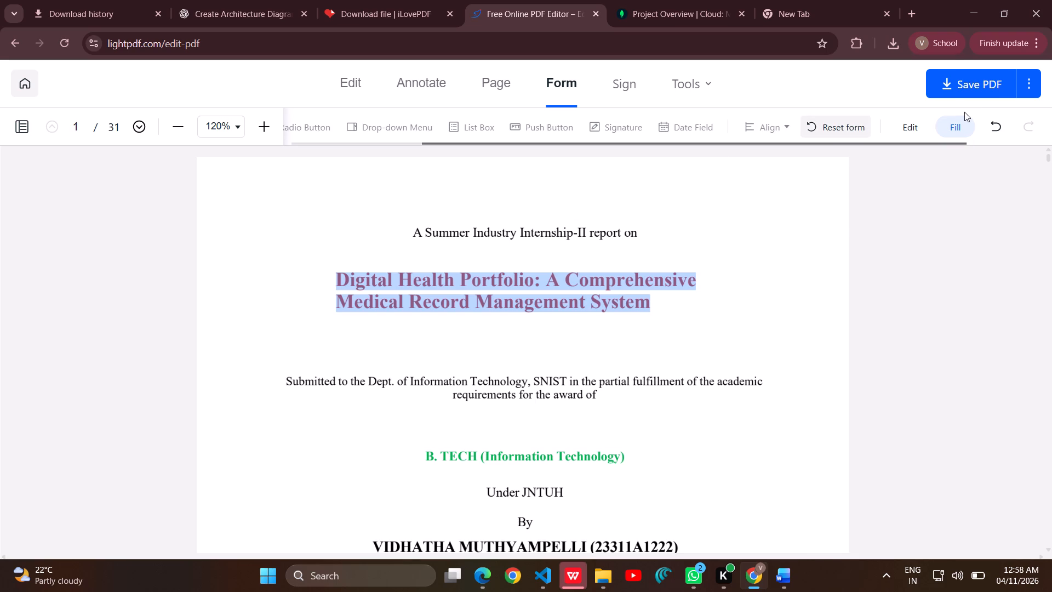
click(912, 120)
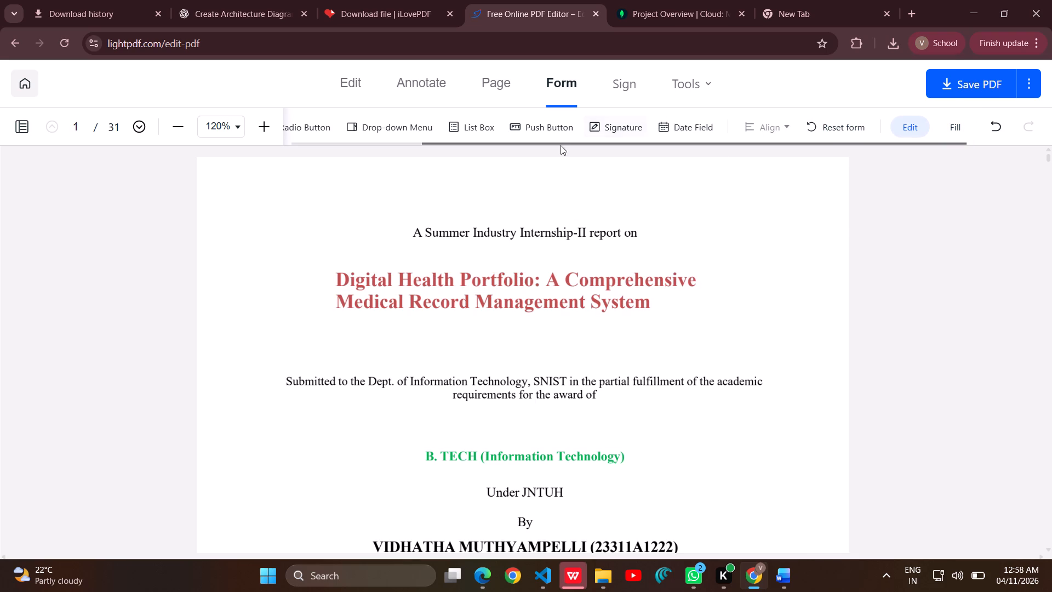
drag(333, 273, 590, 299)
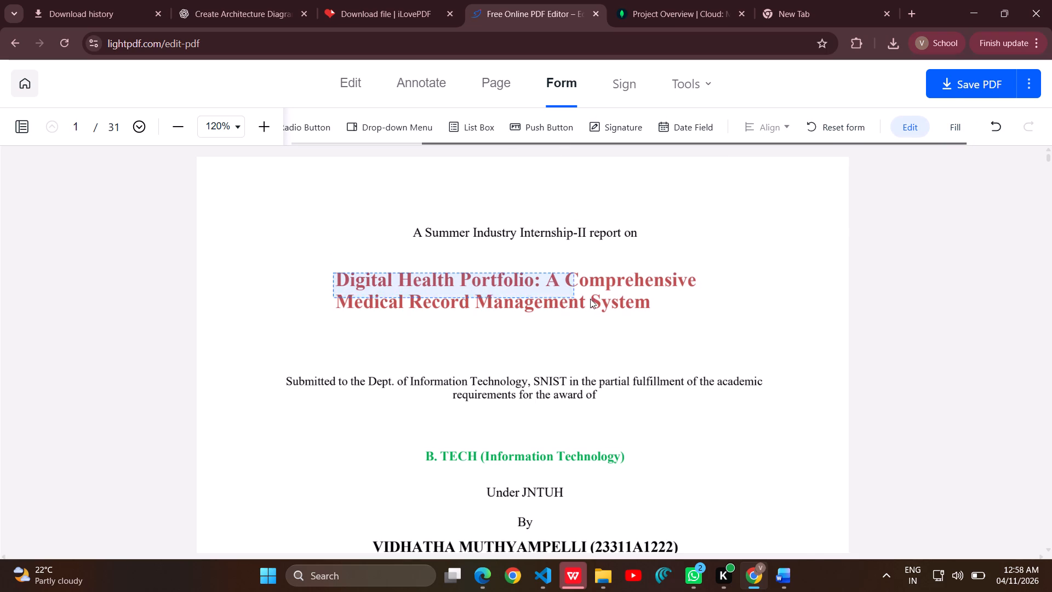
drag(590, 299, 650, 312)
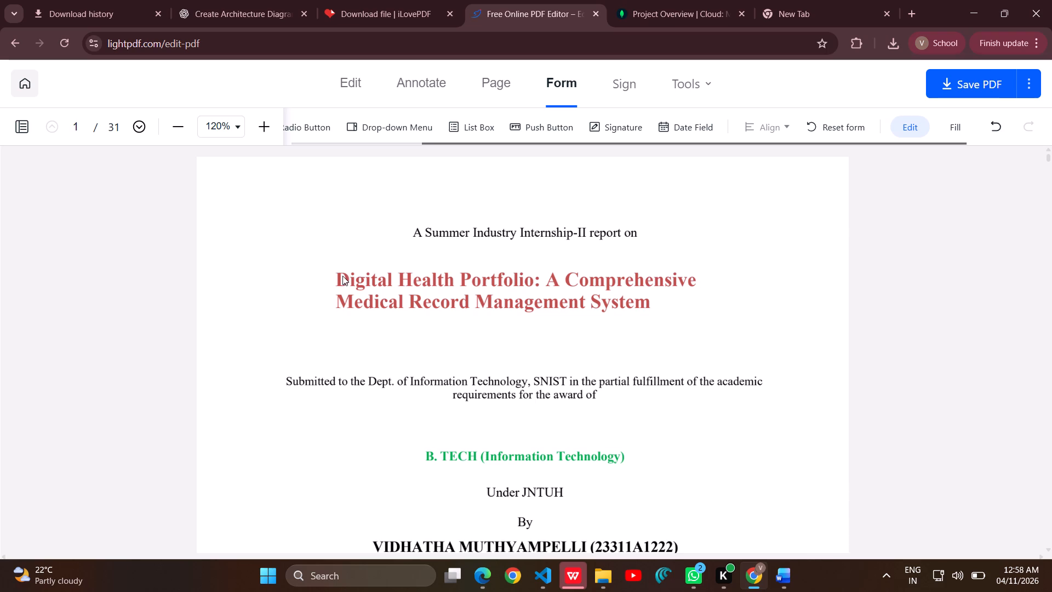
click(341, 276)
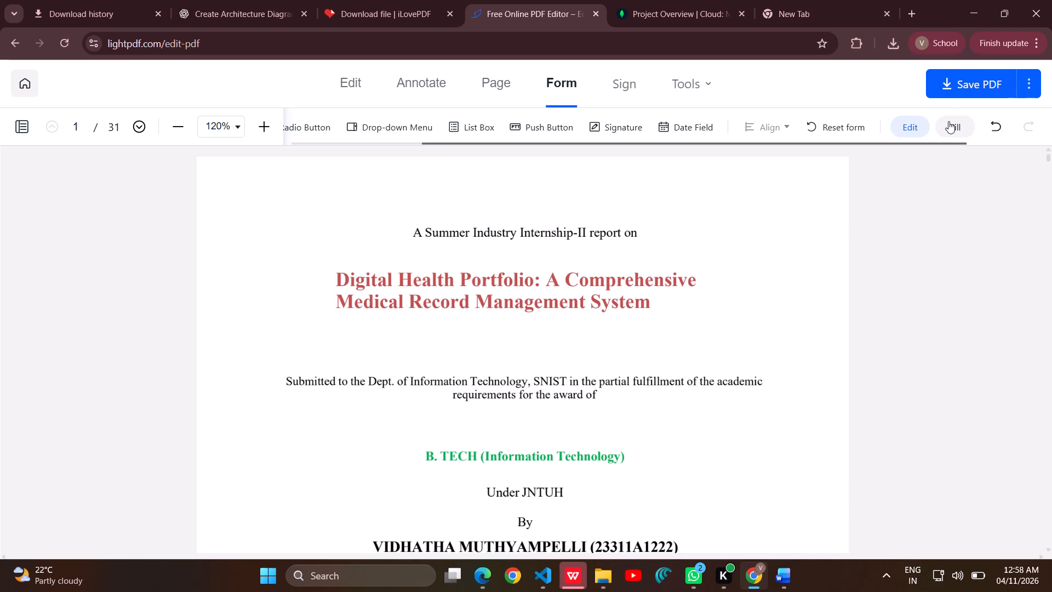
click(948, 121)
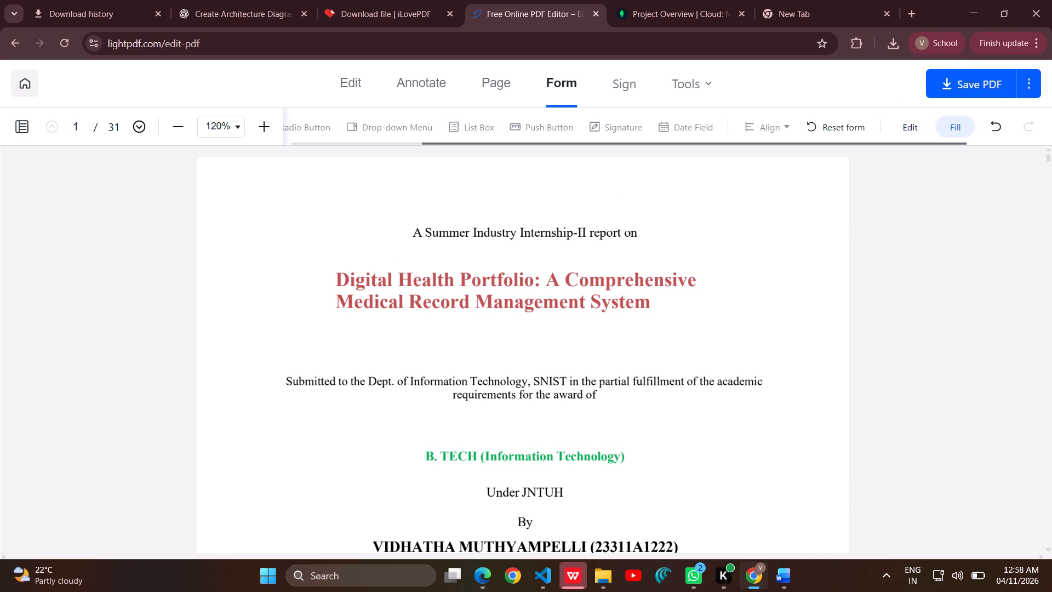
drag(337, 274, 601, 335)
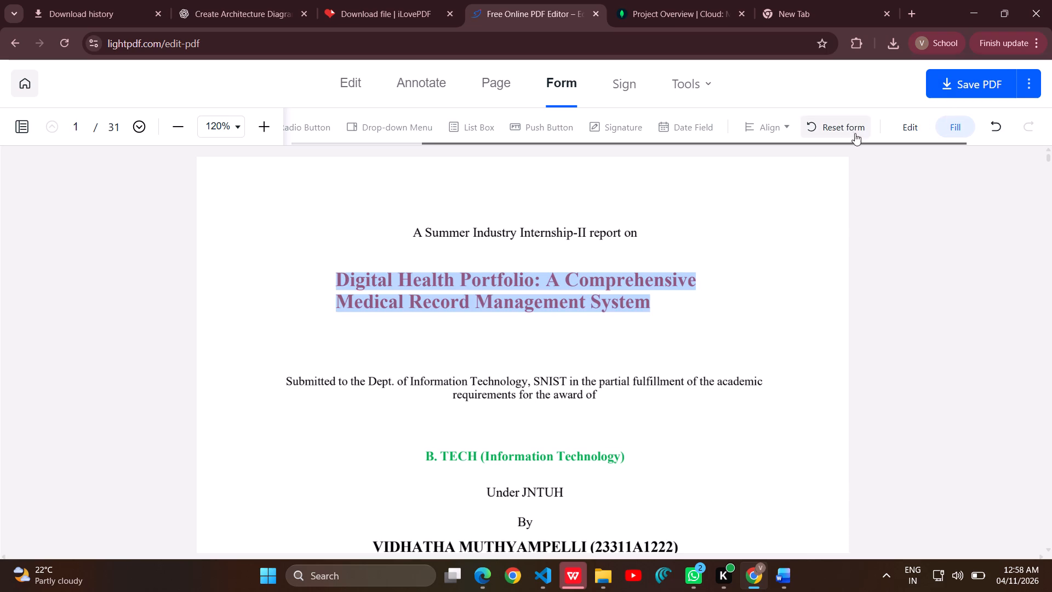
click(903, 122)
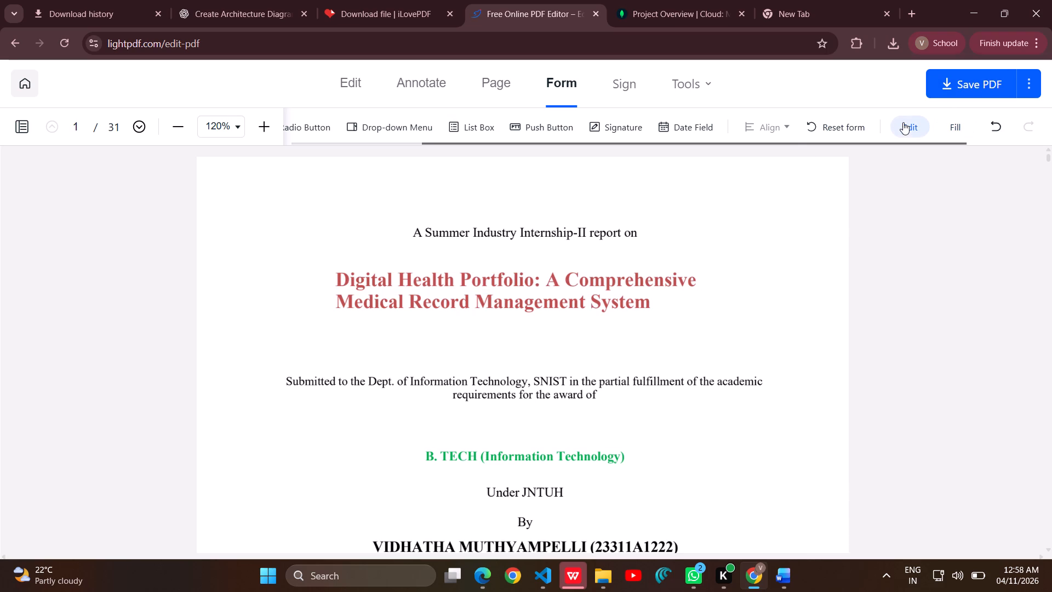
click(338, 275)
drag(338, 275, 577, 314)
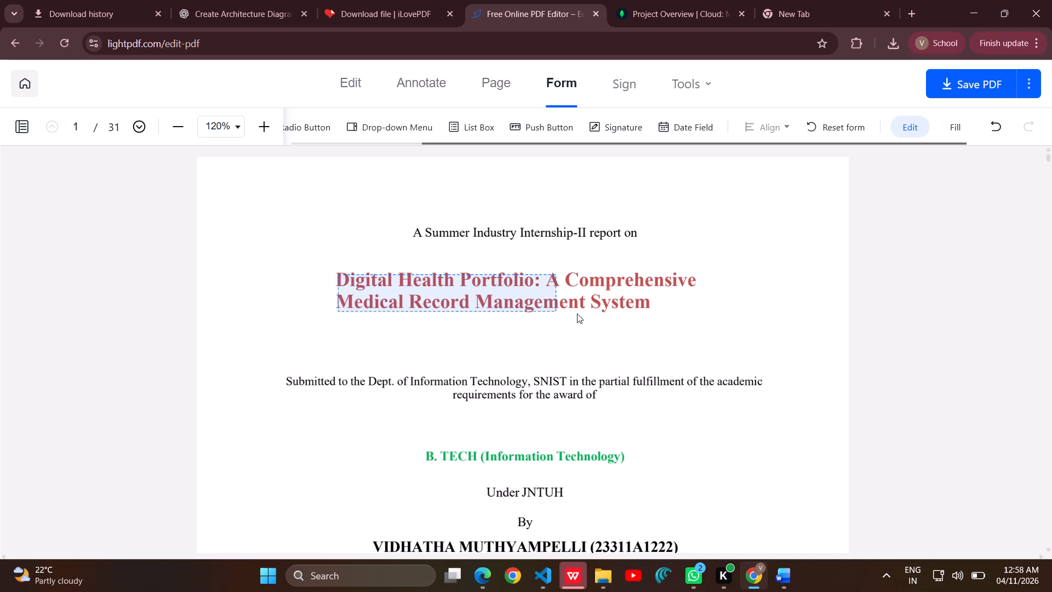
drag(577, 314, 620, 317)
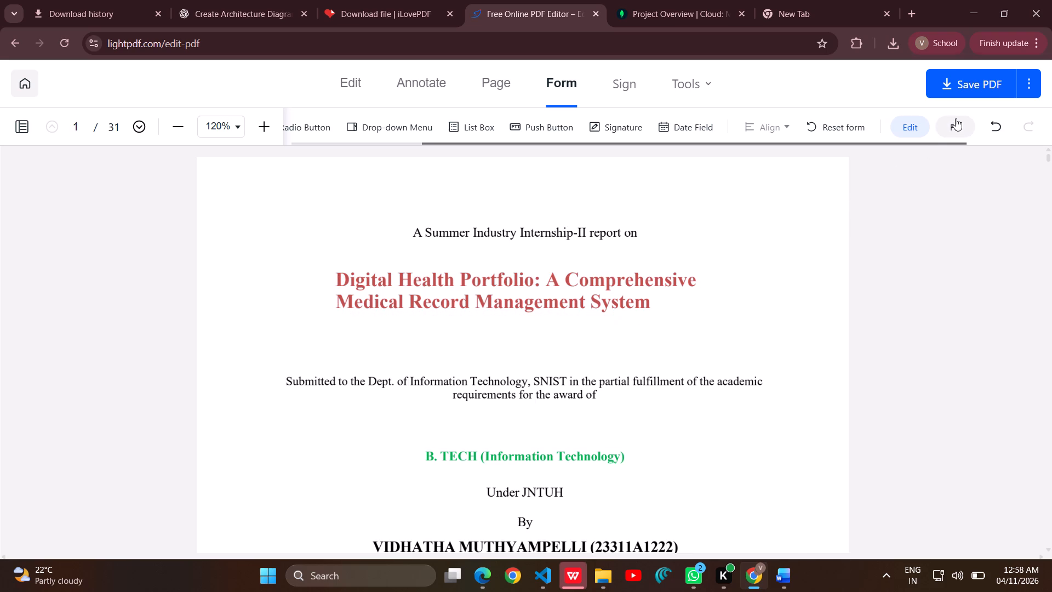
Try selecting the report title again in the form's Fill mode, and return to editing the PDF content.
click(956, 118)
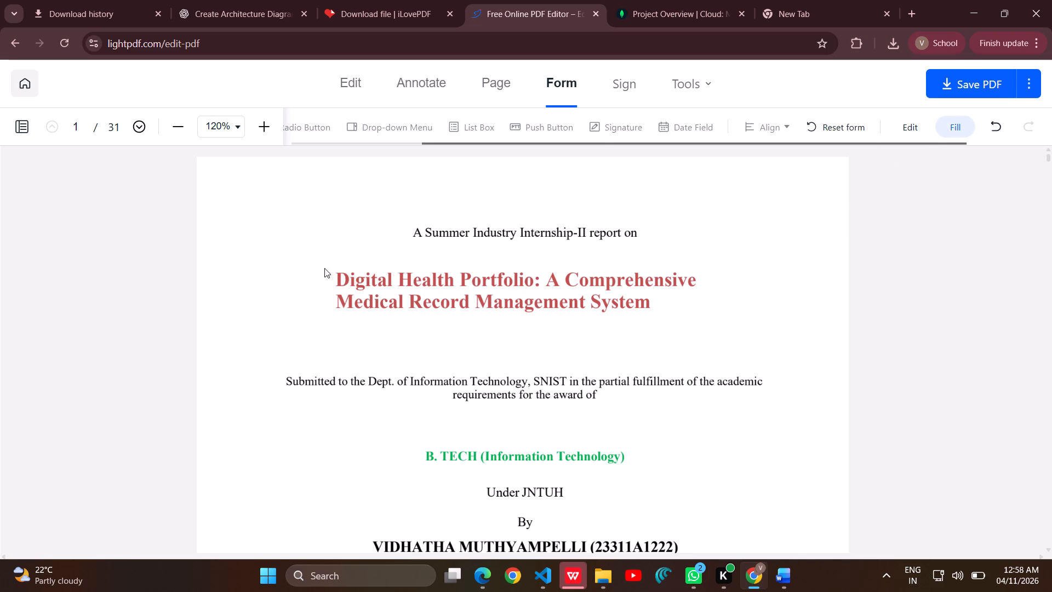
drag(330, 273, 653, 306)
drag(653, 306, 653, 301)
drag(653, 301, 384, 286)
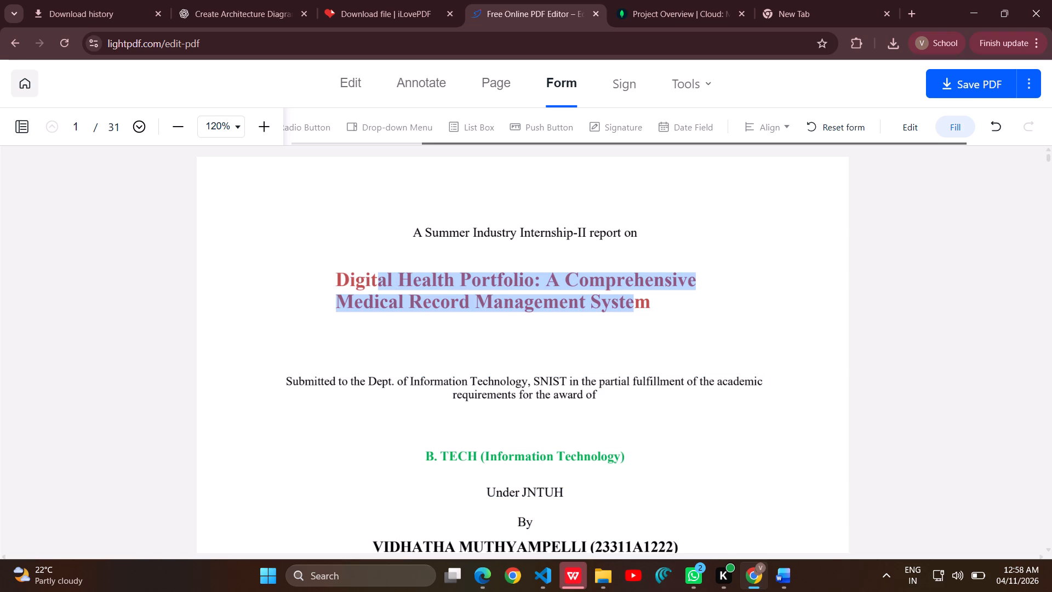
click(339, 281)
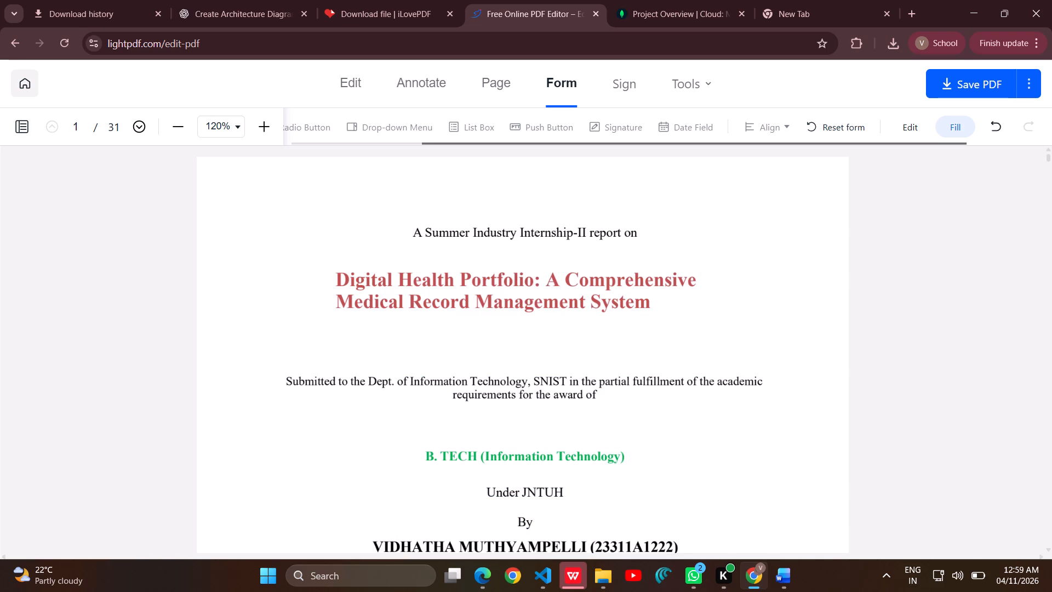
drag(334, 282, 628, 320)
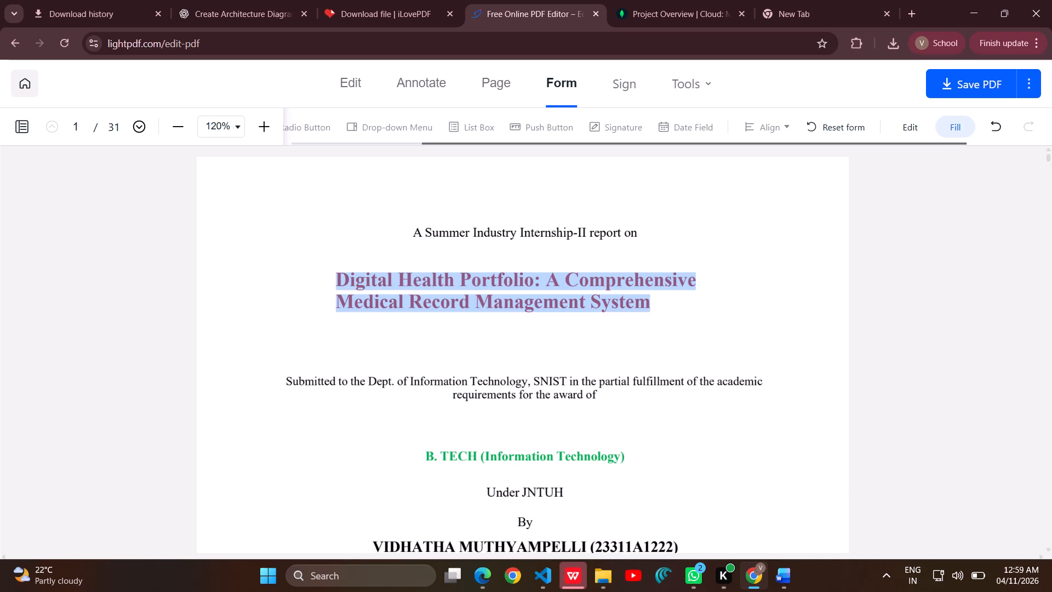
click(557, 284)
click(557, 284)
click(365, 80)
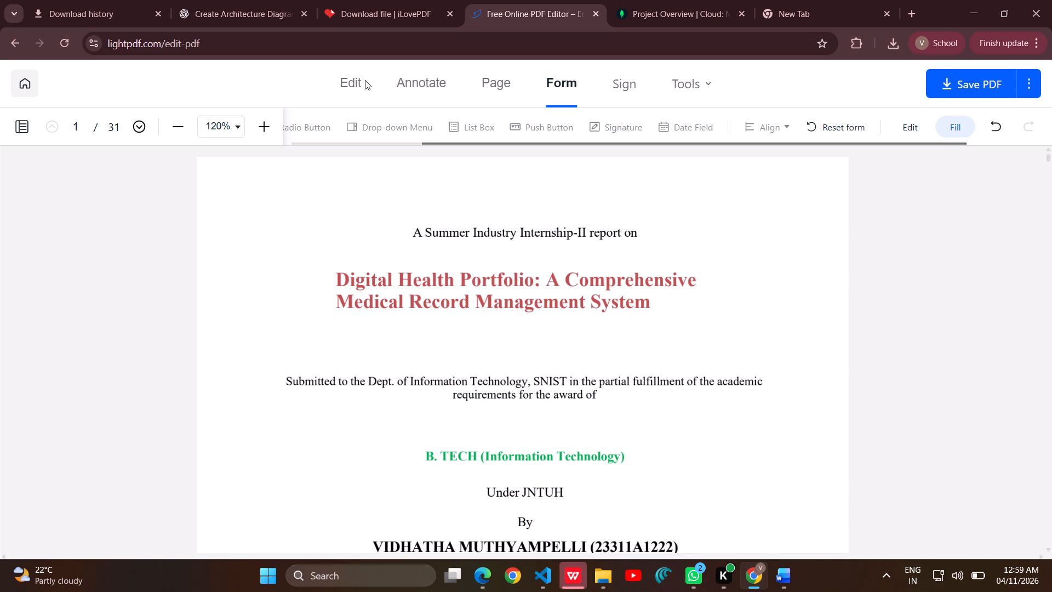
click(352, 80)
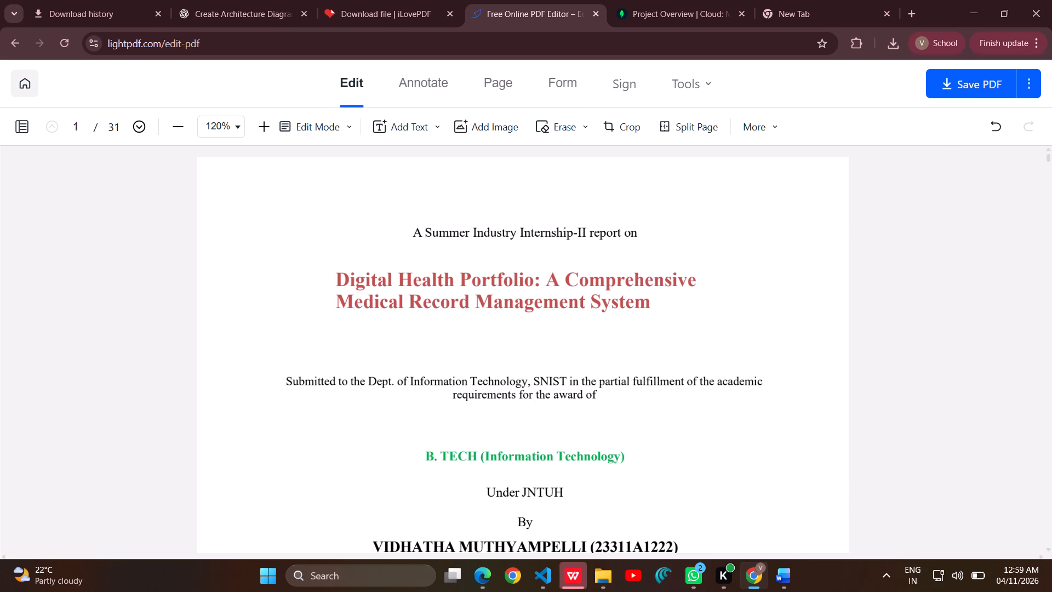
Indent "Medical Record Management System" with four spaces to centre it under the first line of the red title.
click(345, 299)
click(338, 301)
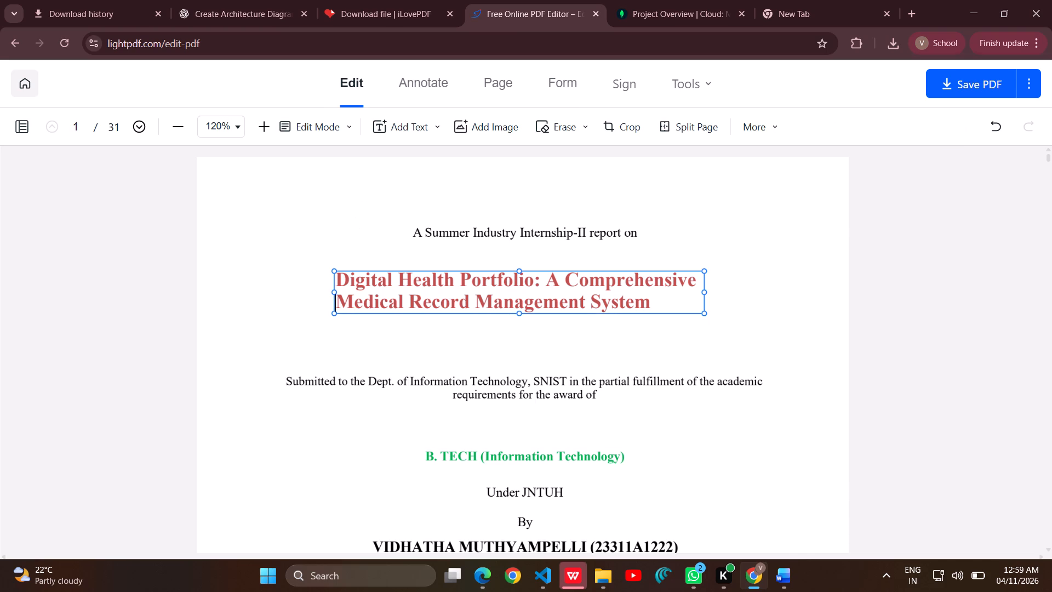
key(space)
key(space)
key(space)
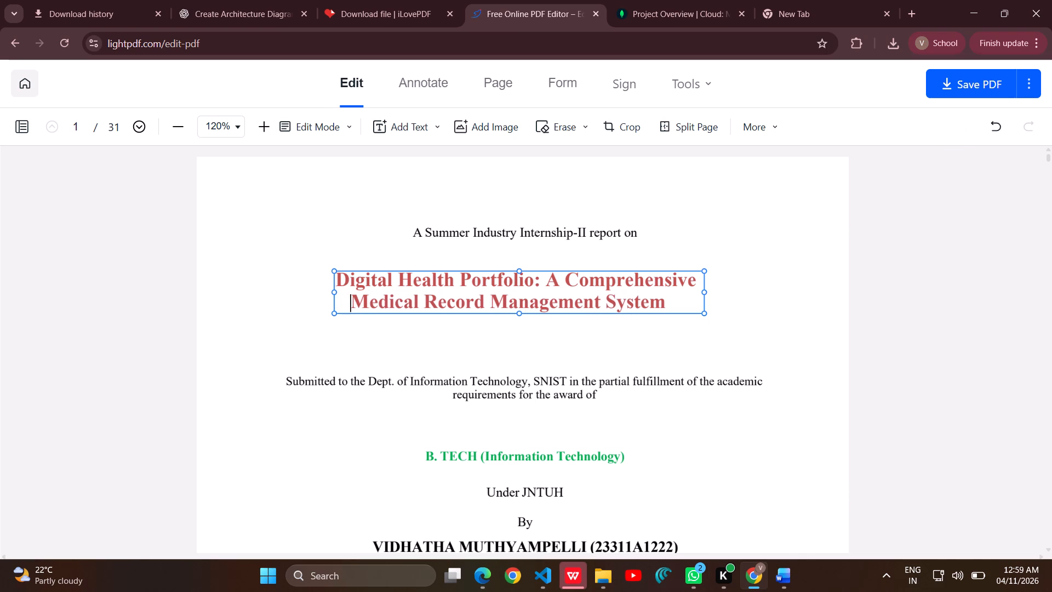
key(space)
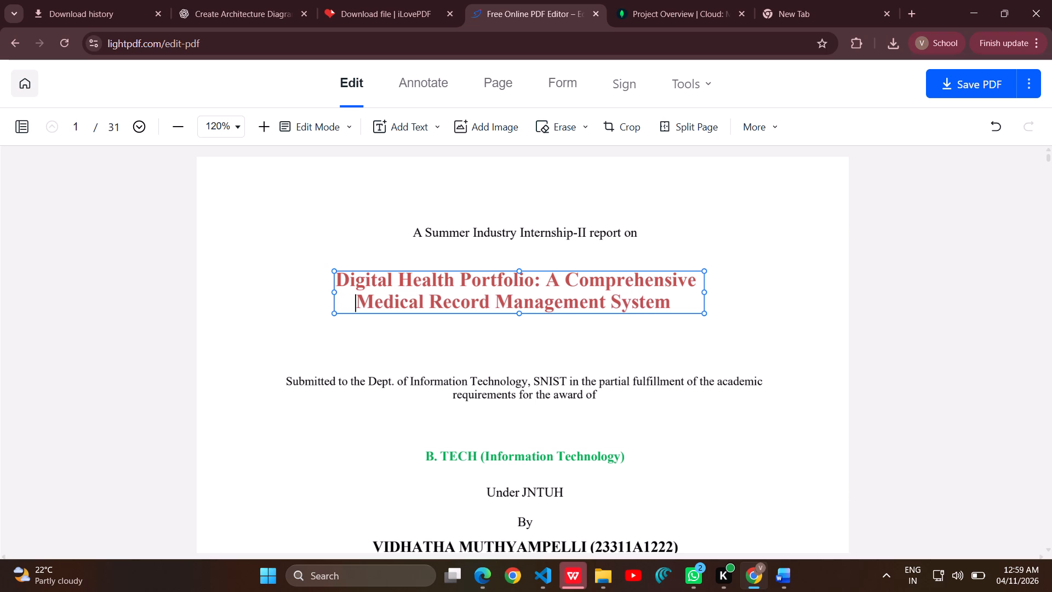
click(750, 341)
Insert a space between "Associate" and "Professor" below the guide's name on the cover page.
scroll(750, 341, down, 2)
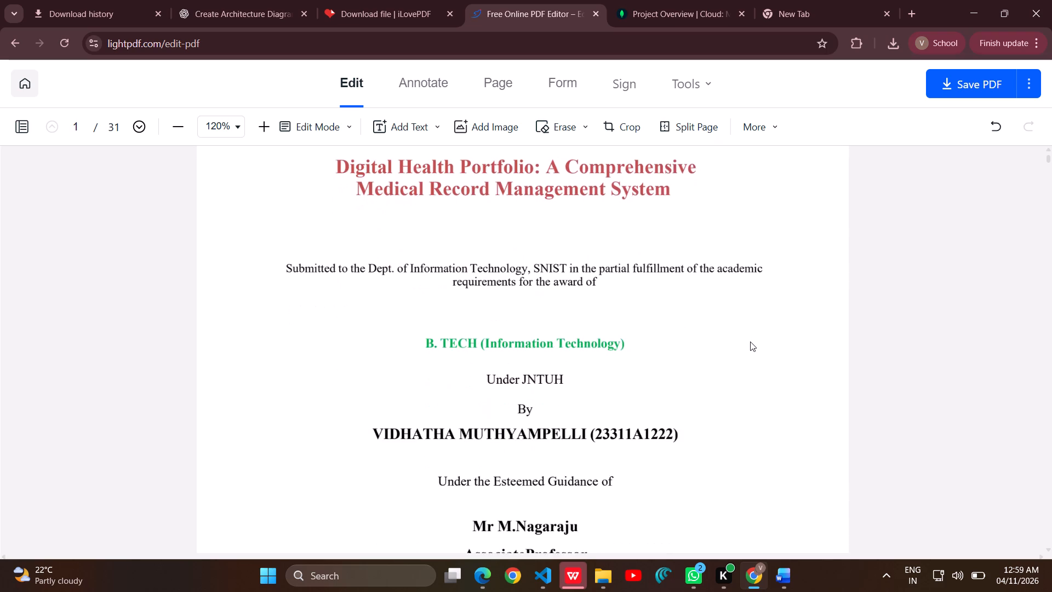
scroll(750, 341, down, 5)
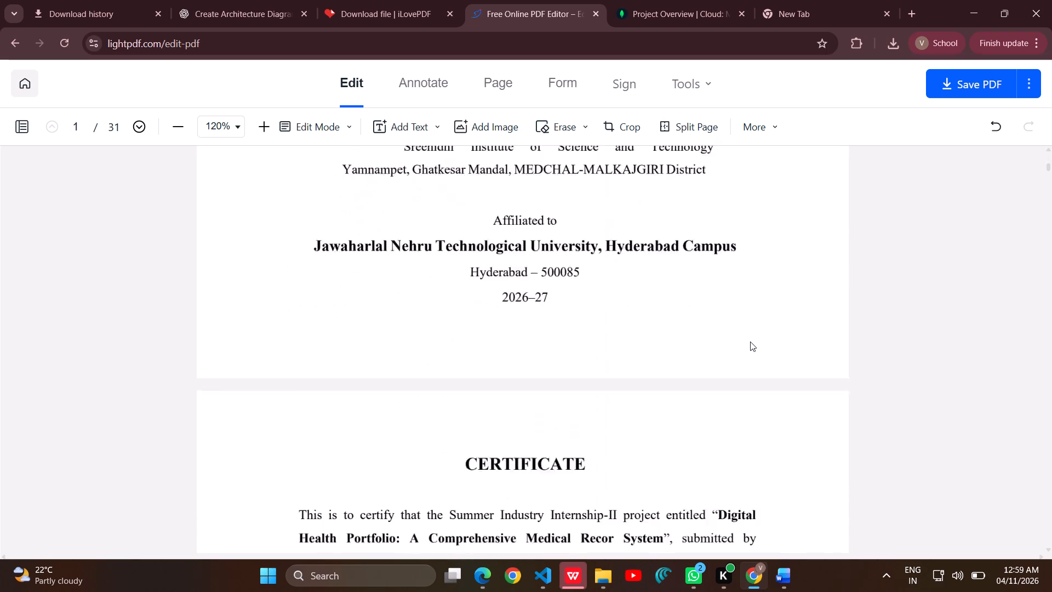
scroll(750, 341, down, 1)
scroll(750, 341, up, 6)
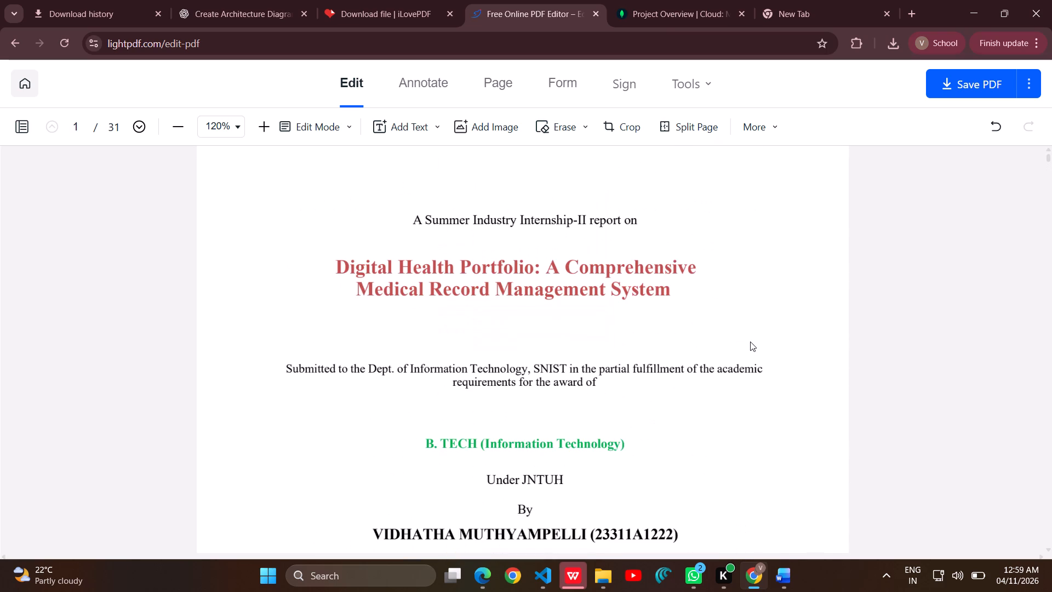
scroll(750, 341, down, 3)
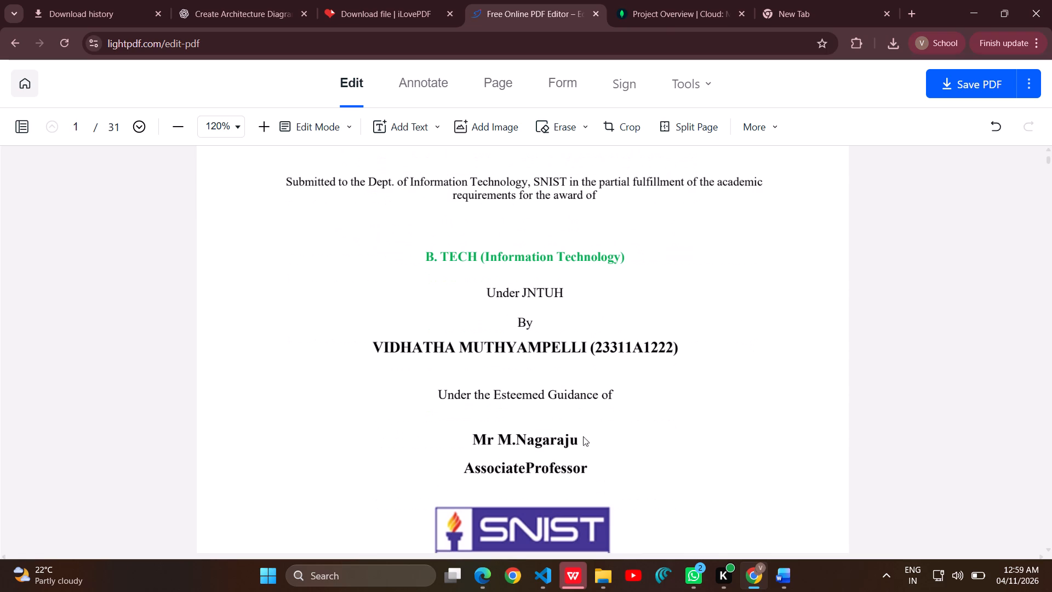
click(528, 467)
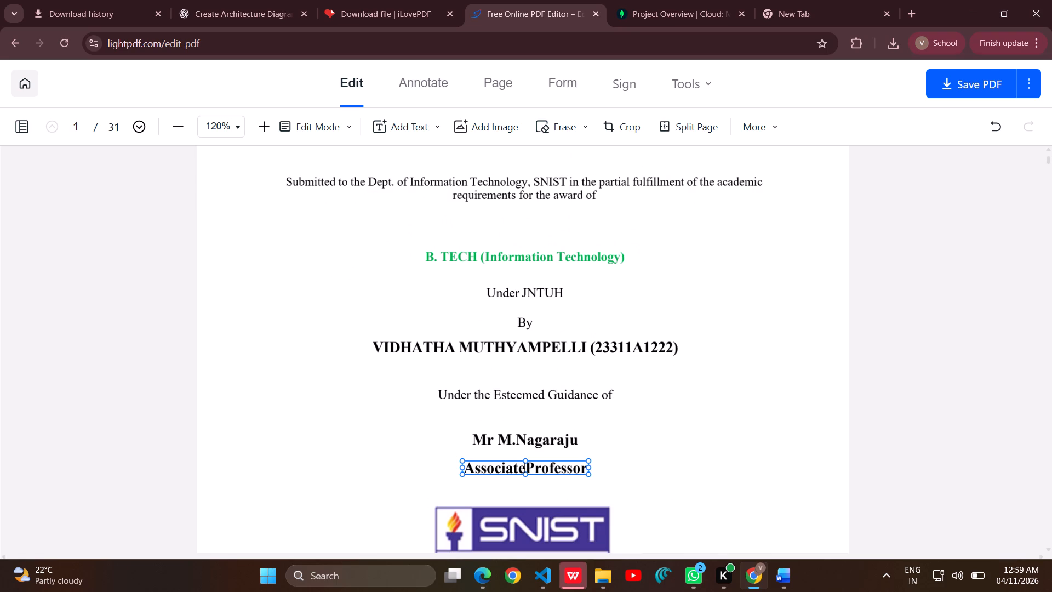
key(m)
key(BackSpace)
key(space)
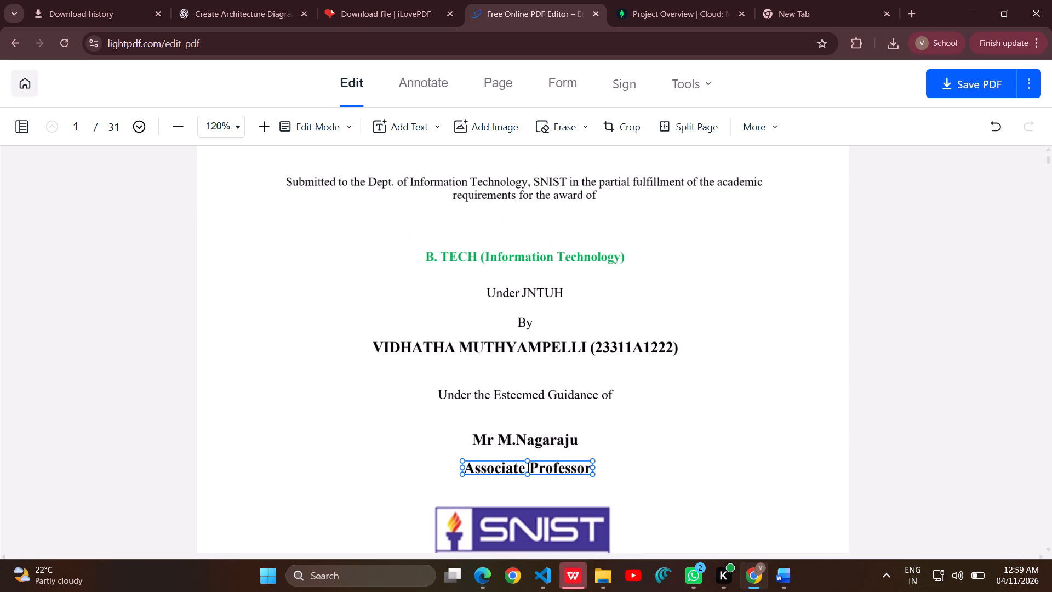
click(816, 481)
Shift the cover page's "Associate Professor" text slightly left to centre it under the guide's name.
scroll(816, 481, down, 4)
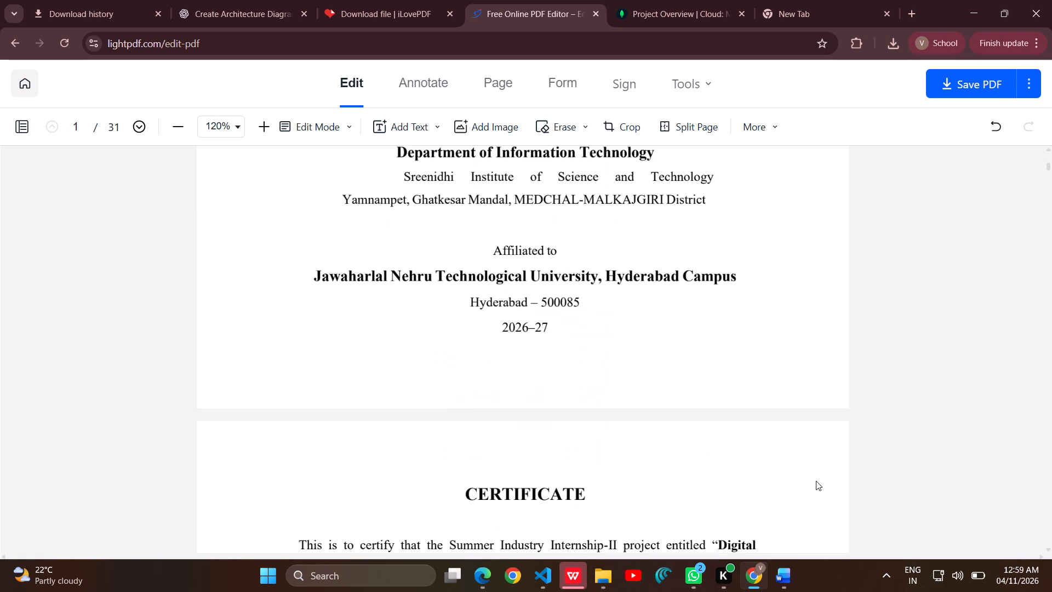
scroll(816, 481, up, 3)
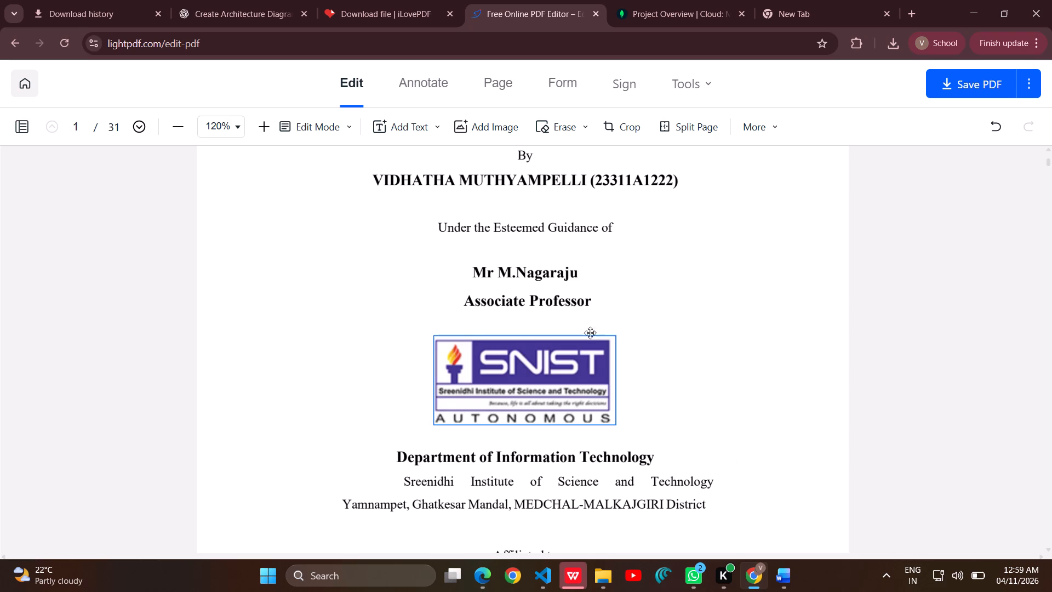
click(481, 293)
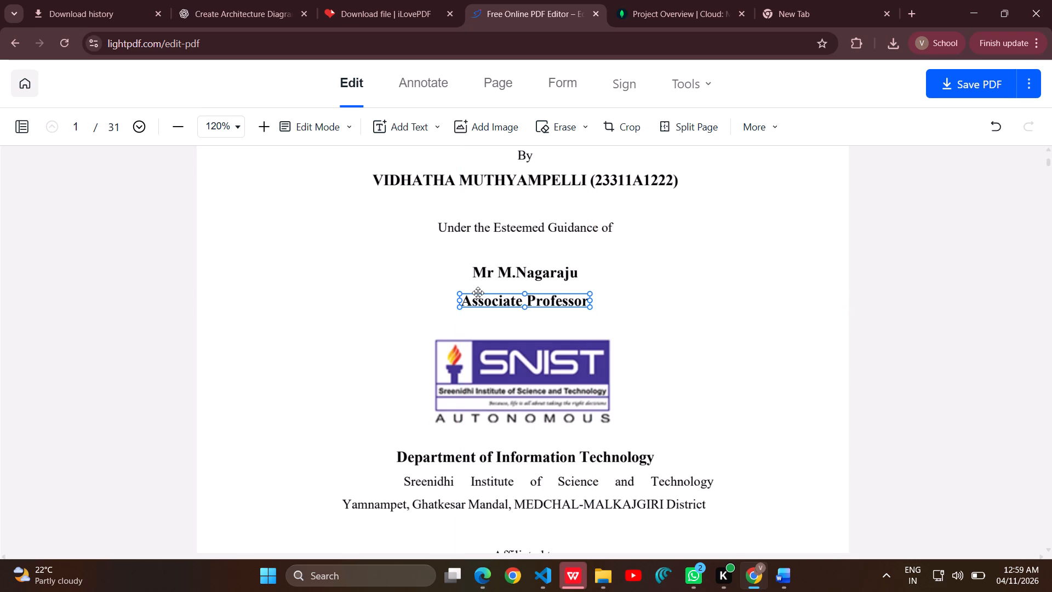
click(916, 299)
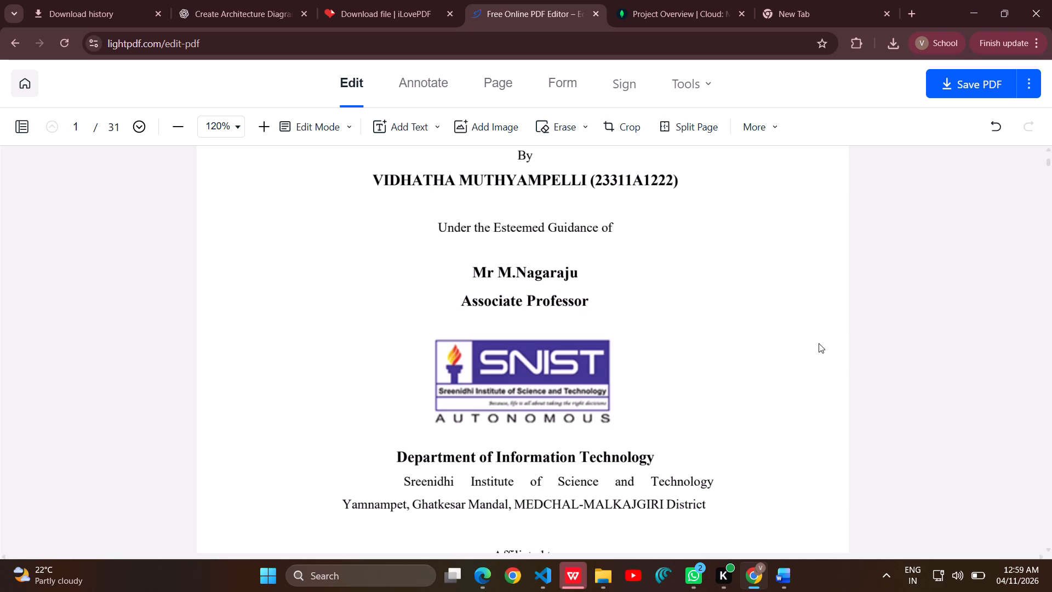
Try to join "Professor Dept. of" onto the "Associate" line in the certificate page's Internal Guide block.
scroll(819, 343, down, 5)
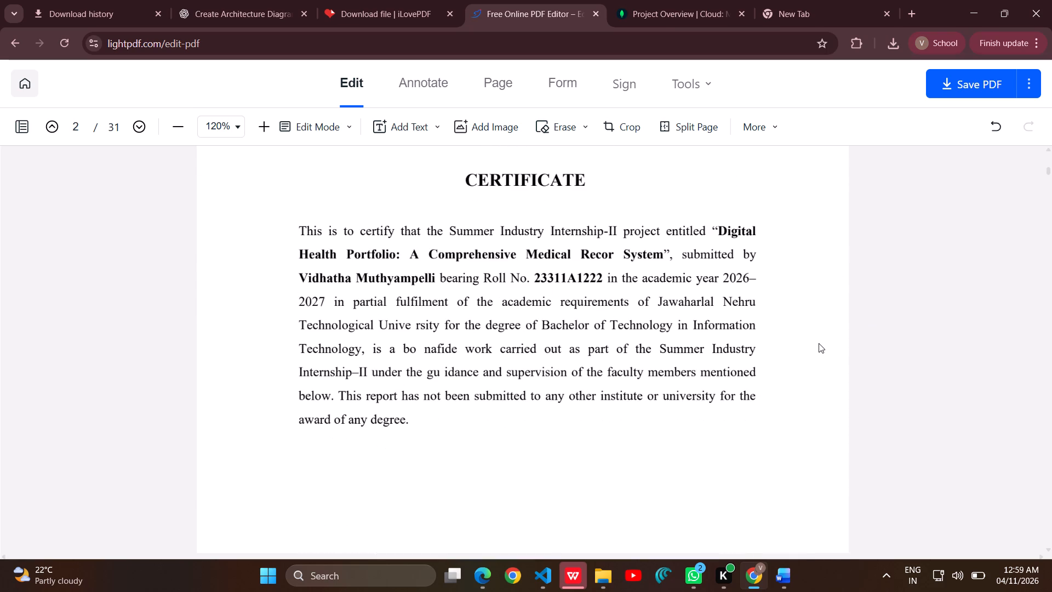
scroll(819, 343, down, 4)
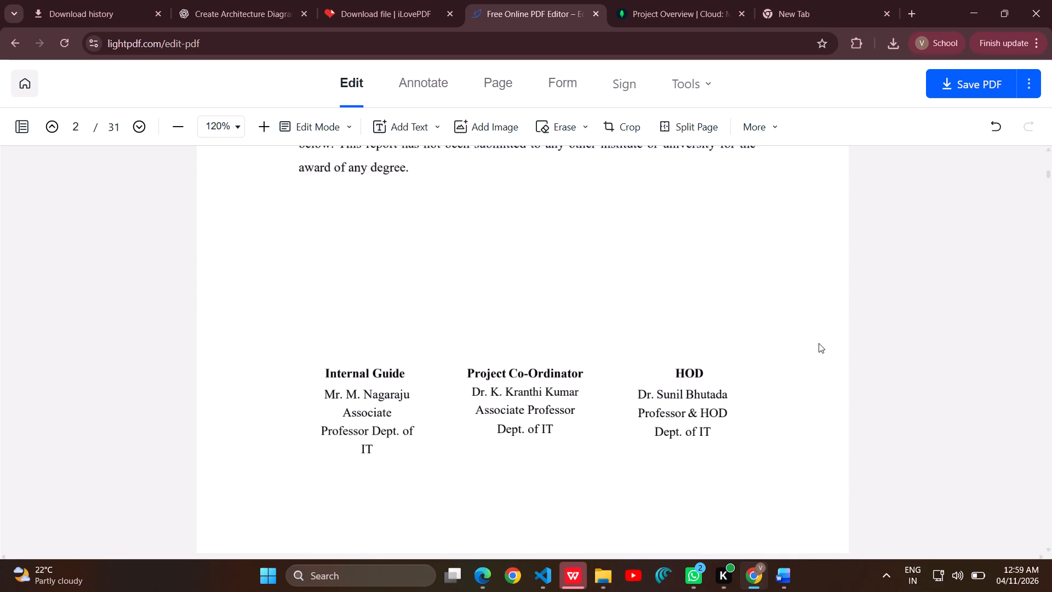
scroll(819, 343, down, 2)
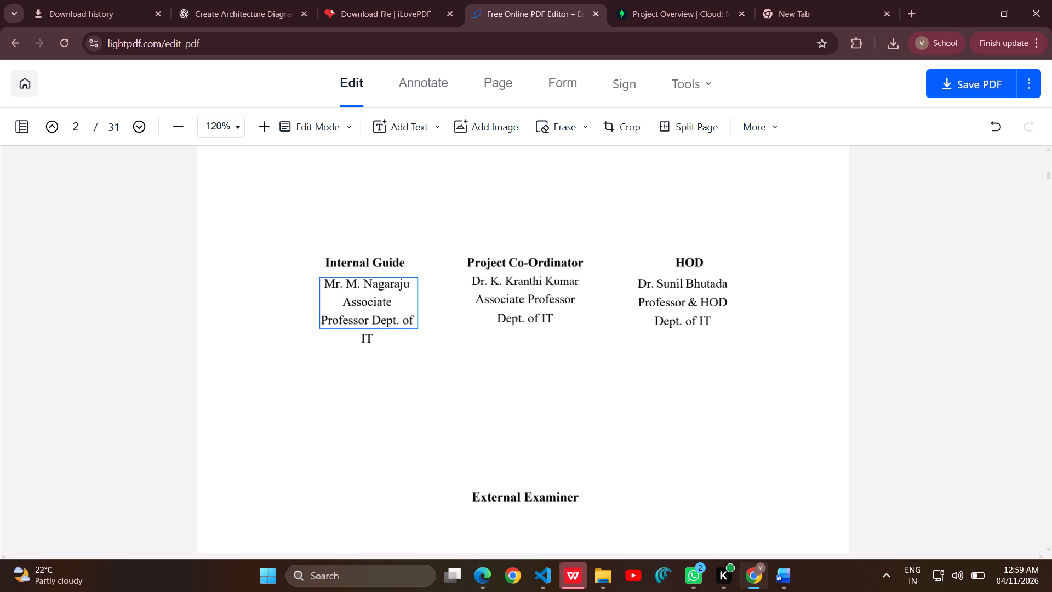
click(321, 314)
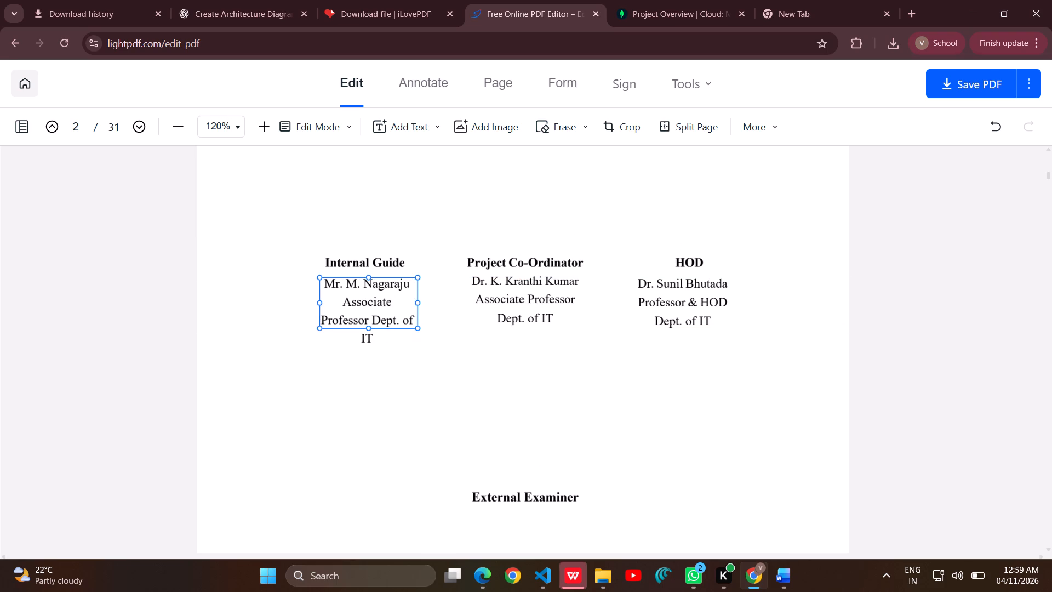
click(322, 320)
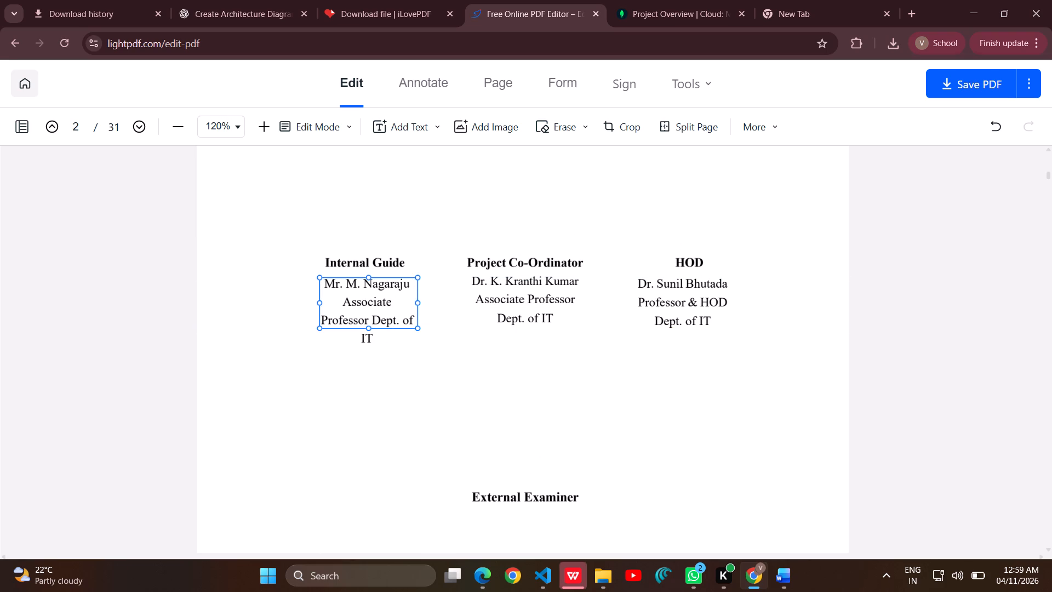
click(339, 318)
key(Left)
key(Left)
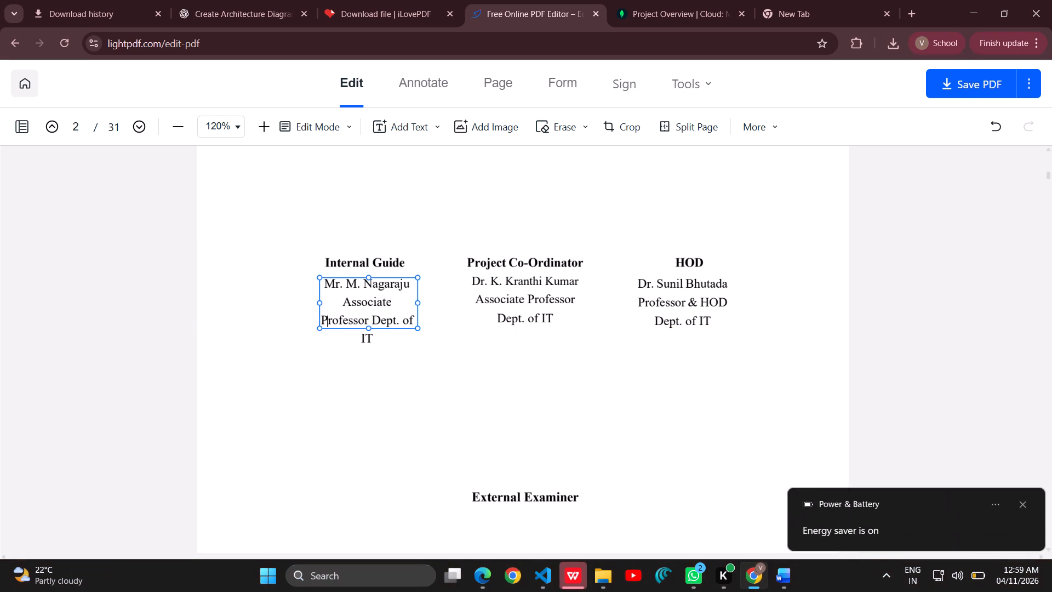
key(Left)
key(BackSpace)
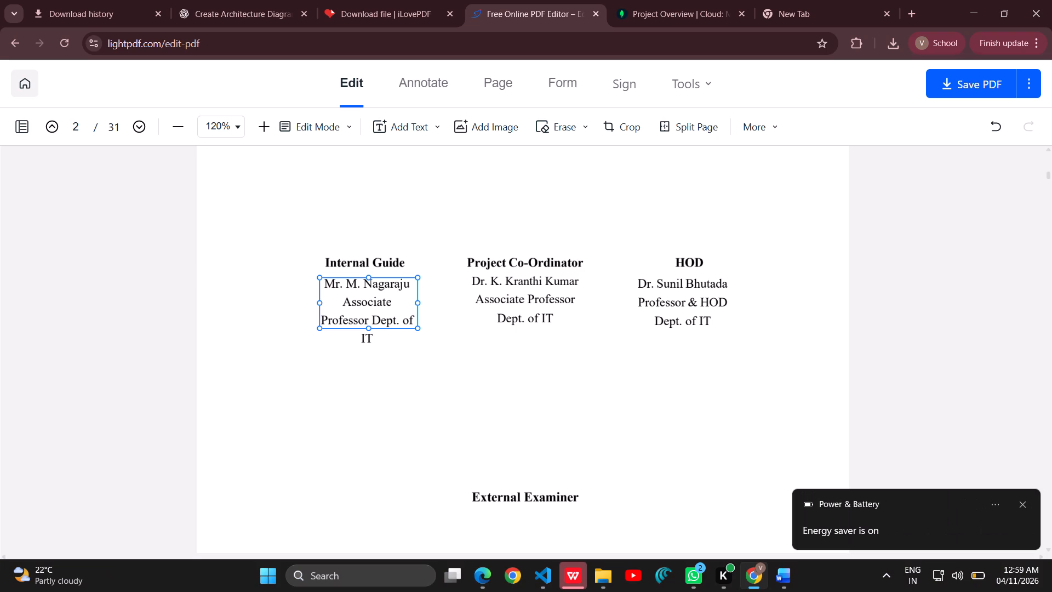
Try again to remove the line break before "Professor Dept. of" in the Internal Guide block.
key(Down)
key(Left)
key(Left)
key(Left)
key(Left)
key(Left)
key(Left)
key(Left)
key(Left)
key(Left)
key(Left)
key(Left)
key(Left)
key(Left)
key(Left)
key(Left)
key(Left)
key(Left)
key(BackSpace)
Delete the separate "Associate" text from the Internal Guide block on the certificate page.
click(346, 303)
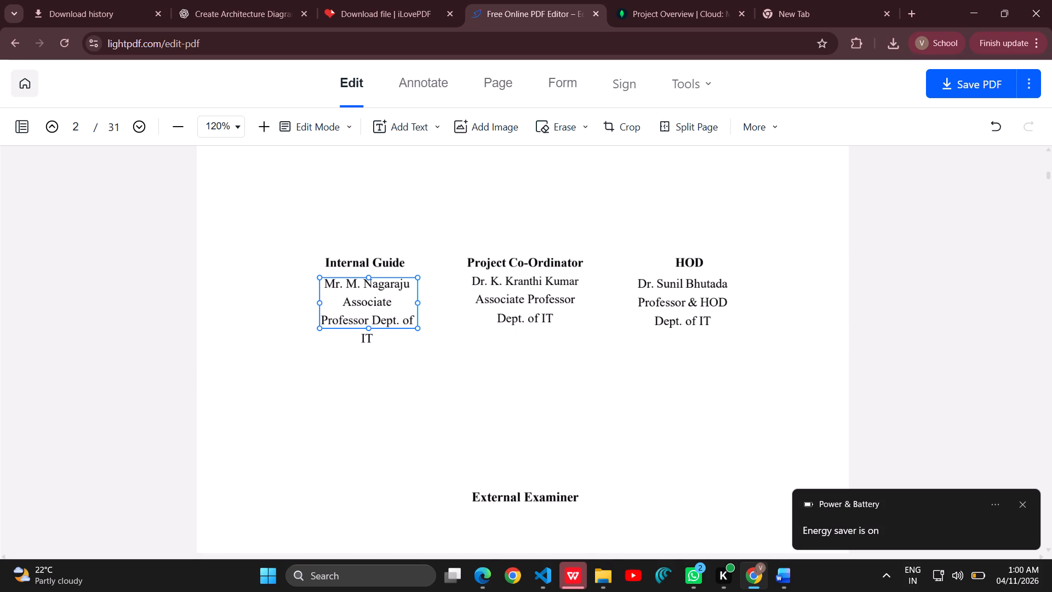
click(344, 300)
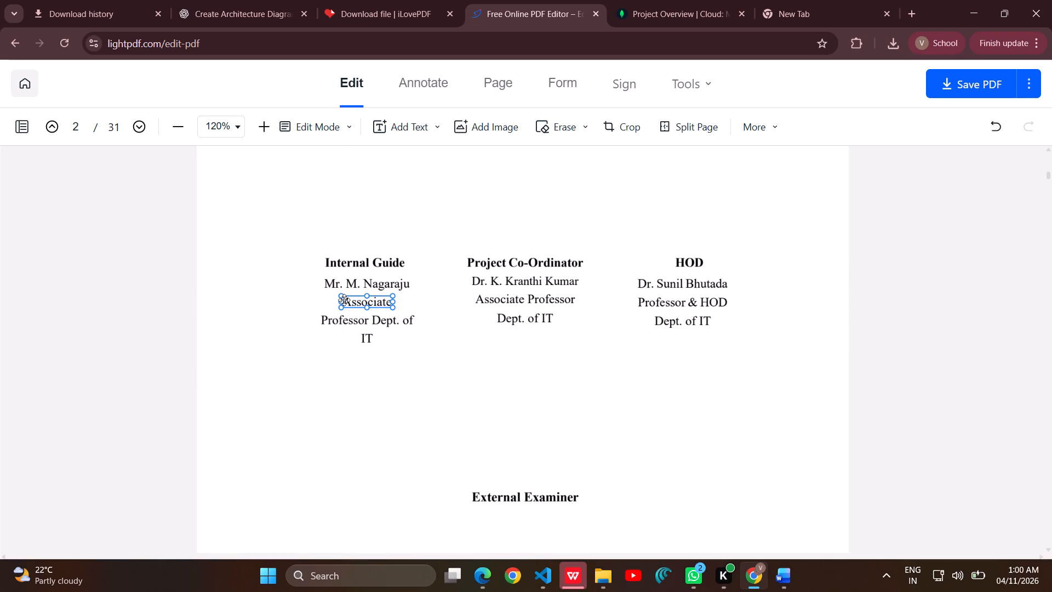
key(BackSpace)
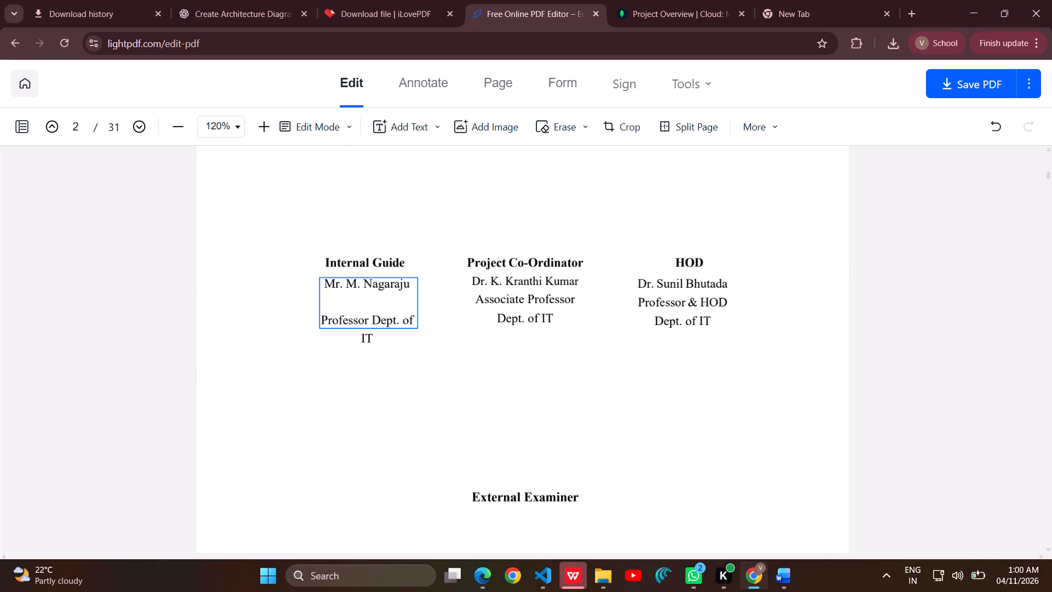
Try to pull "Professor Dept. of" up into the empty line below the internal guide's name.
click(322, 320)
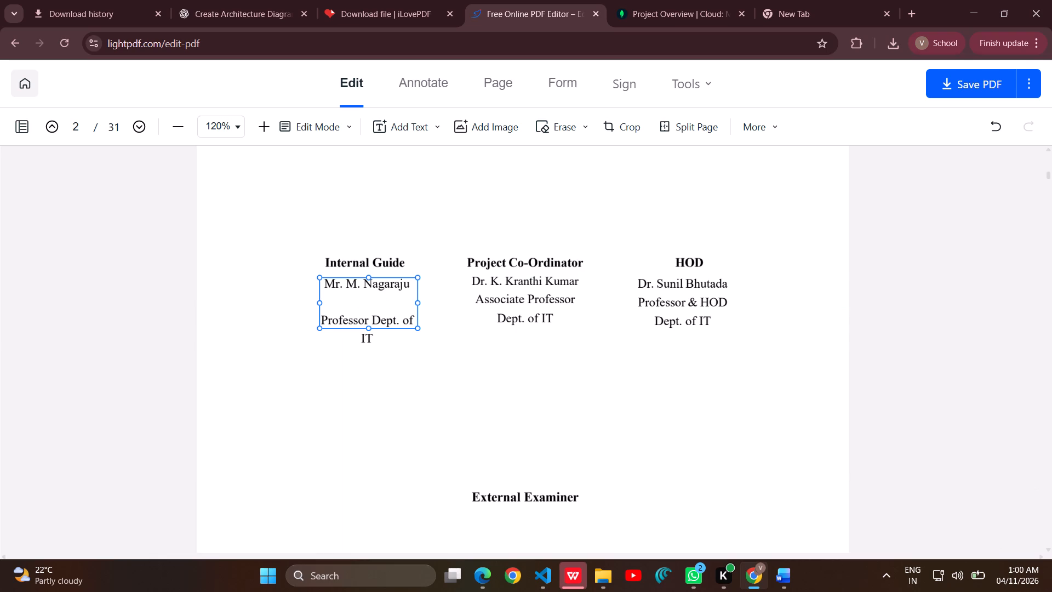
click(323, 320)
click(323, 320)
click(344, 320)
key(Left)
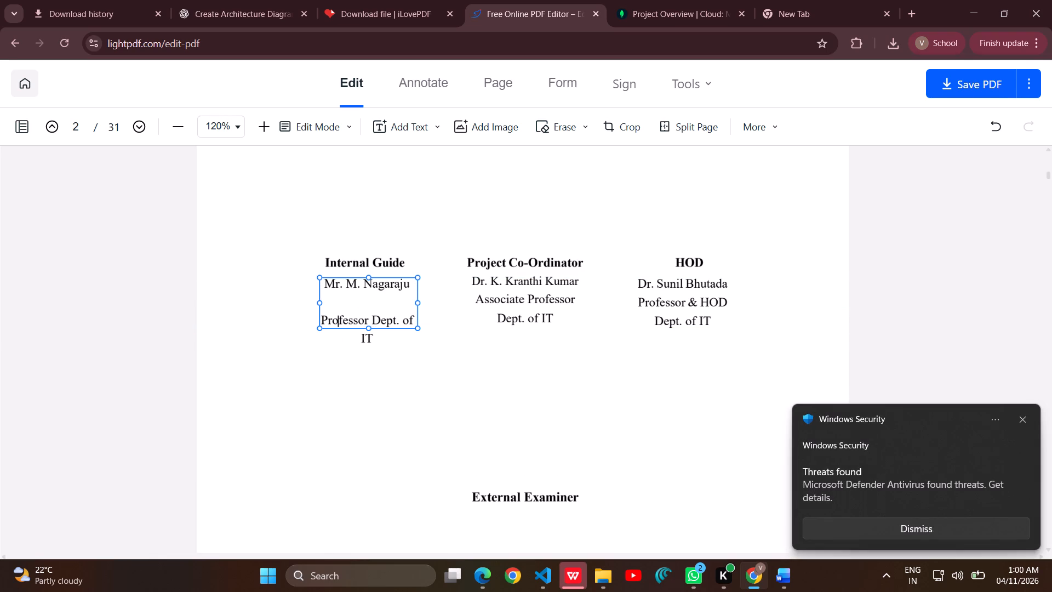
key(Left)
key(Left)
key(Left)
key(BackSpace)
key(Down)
Delete the word "Professor" before "Dept. of" in the certificate page's Internal Guide block.
click(356, 302)
click(369, 321)
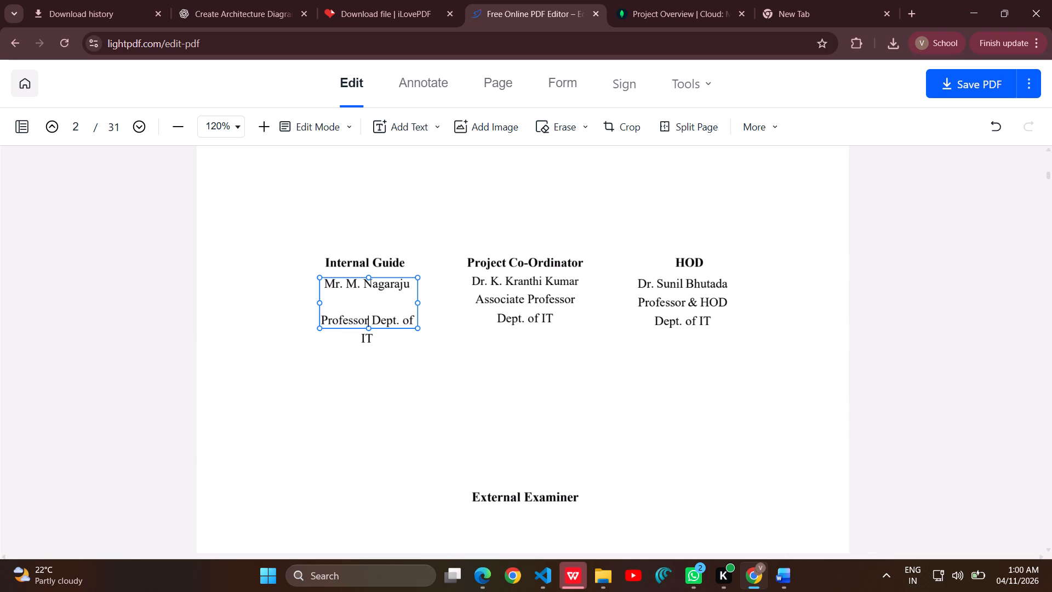
key(BackSpace)
key(BackSpace)
key(BackSpace)
key(BackSpace)
key(BackSpace)
key(BackSpace)
key(BackSpace)
key(BackSpace)
key(BackSpace)
key(Return)
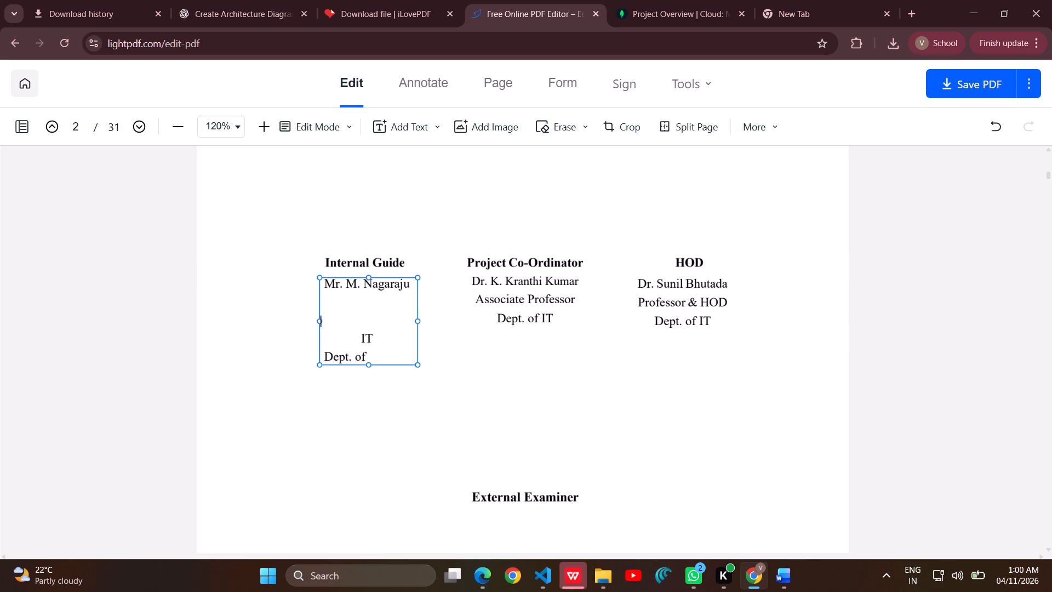
key(BackSpace)
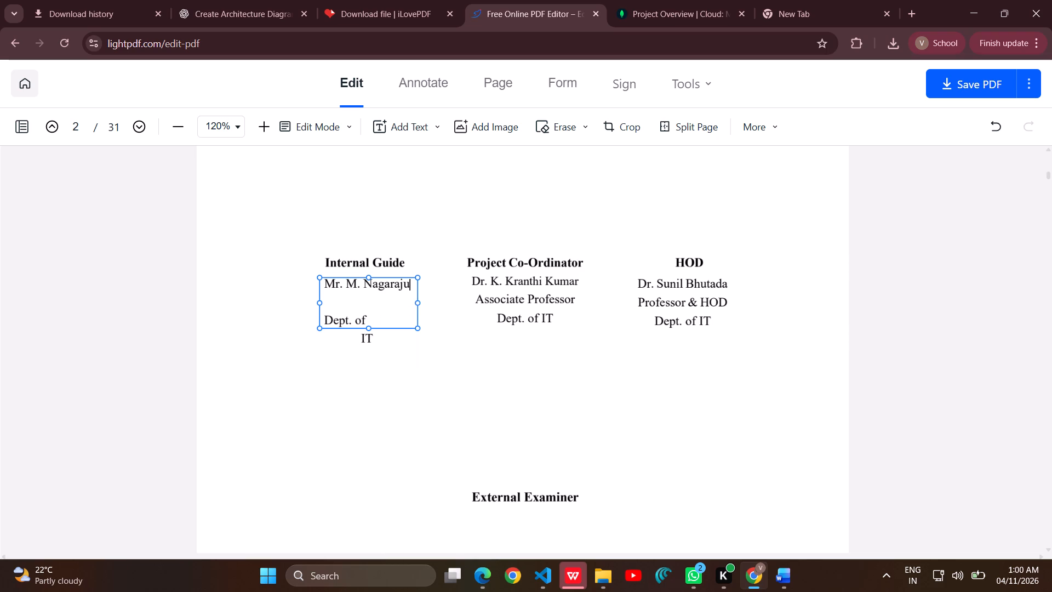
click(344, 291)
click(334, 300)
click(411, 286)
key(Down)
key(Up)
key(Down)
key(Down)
Move the separate "IT" text up beside "Dept. of" in the Internal Guide block.
click(361, 335)
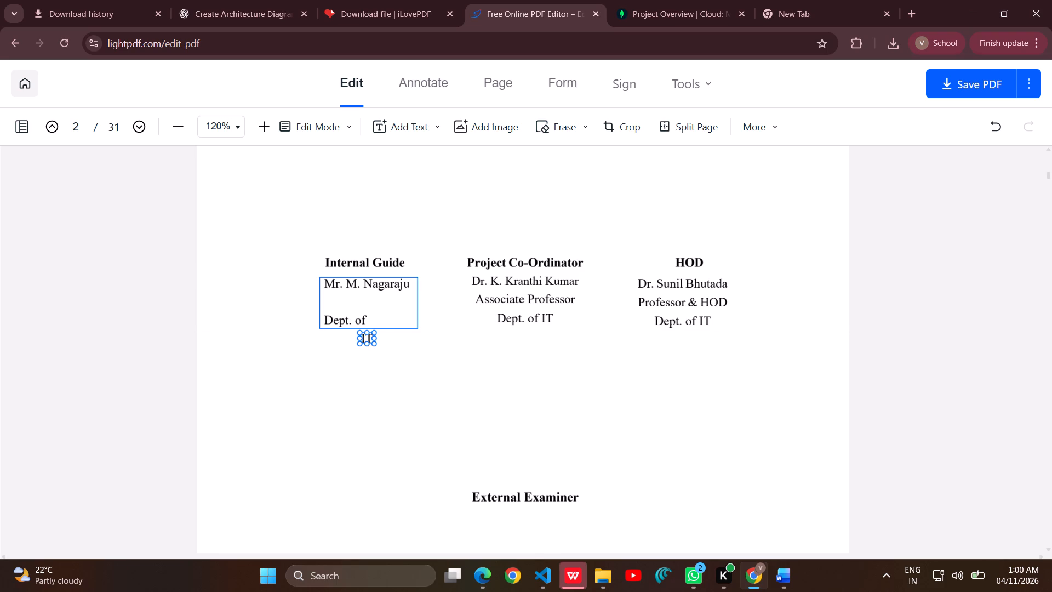
drag(364, 333, 382, 316)
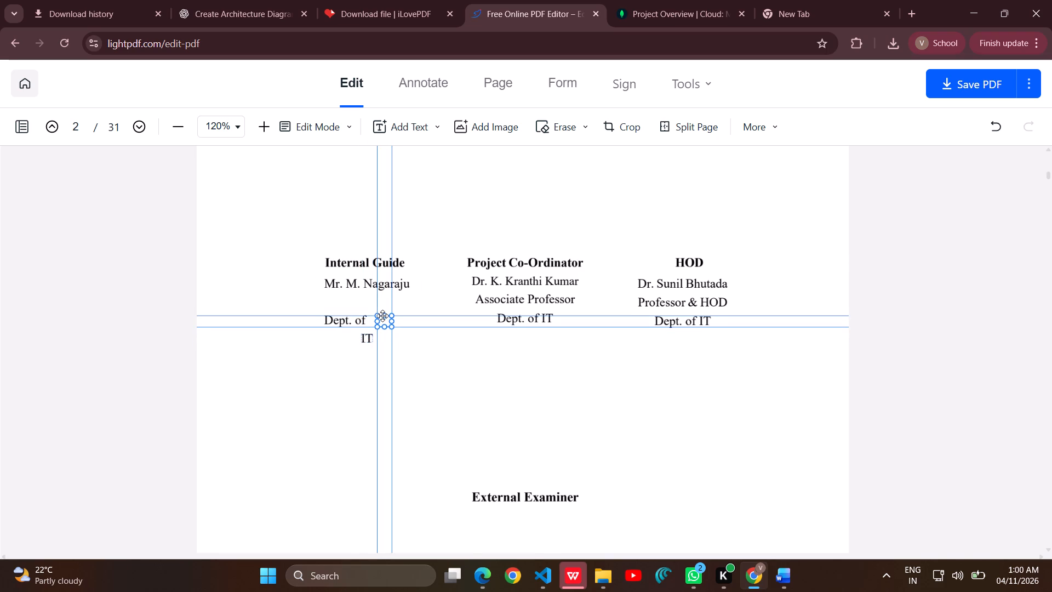
drag(382, 316, 377, 315)
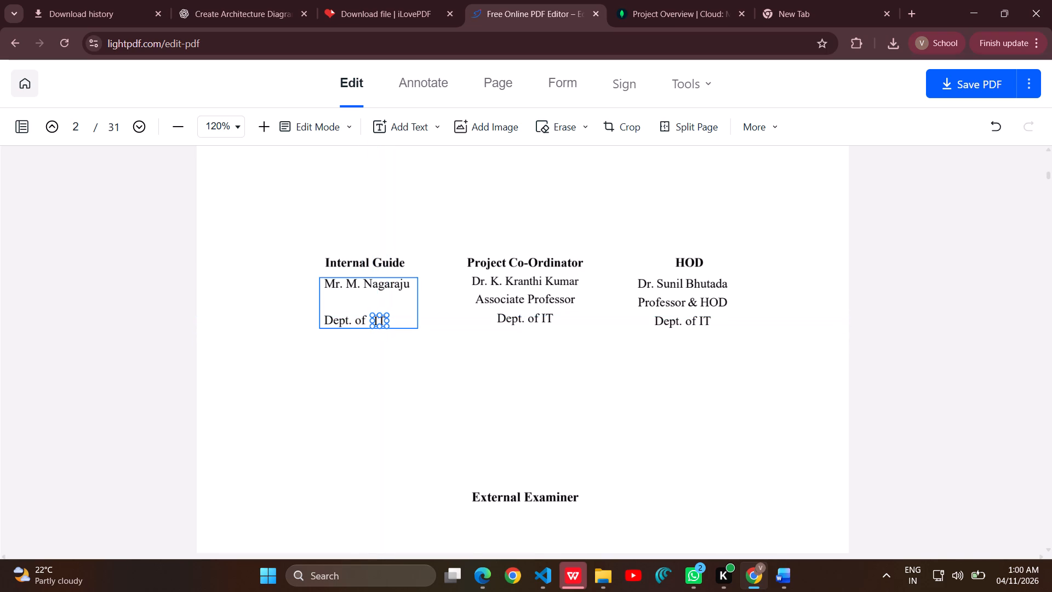
click(377, 315)
click(451, 352)
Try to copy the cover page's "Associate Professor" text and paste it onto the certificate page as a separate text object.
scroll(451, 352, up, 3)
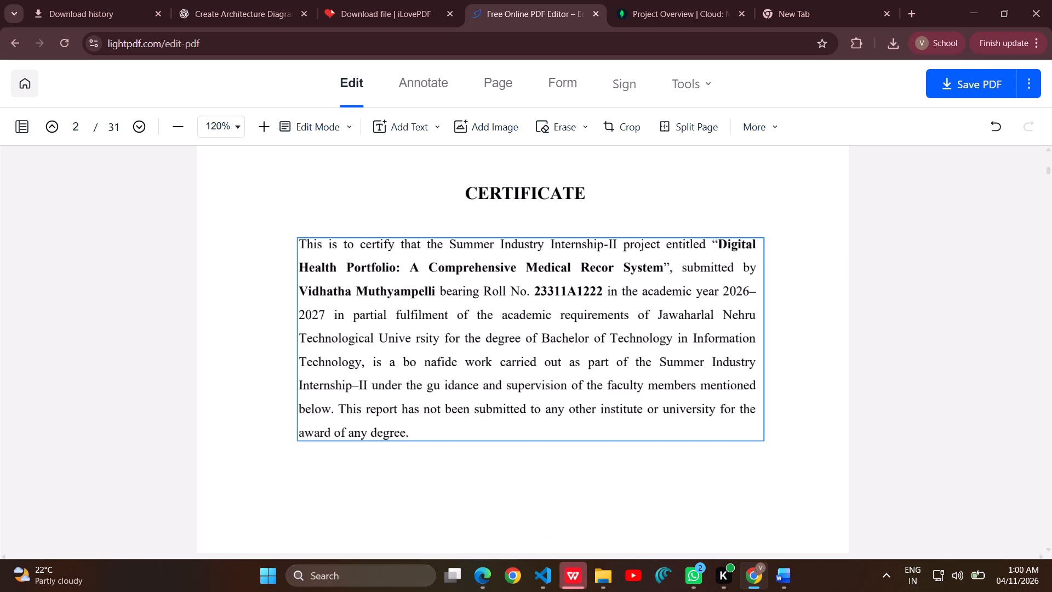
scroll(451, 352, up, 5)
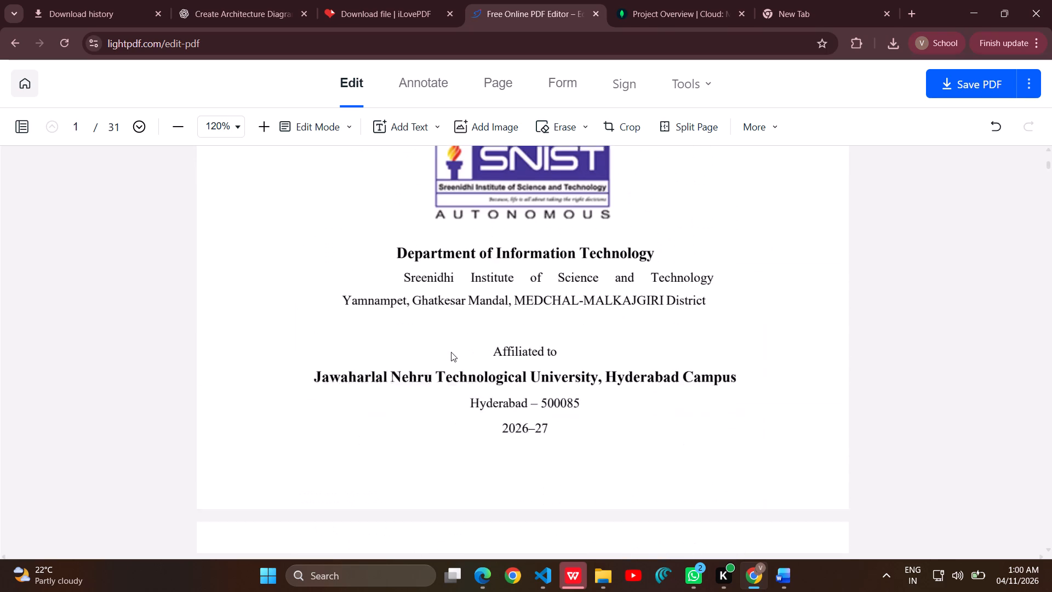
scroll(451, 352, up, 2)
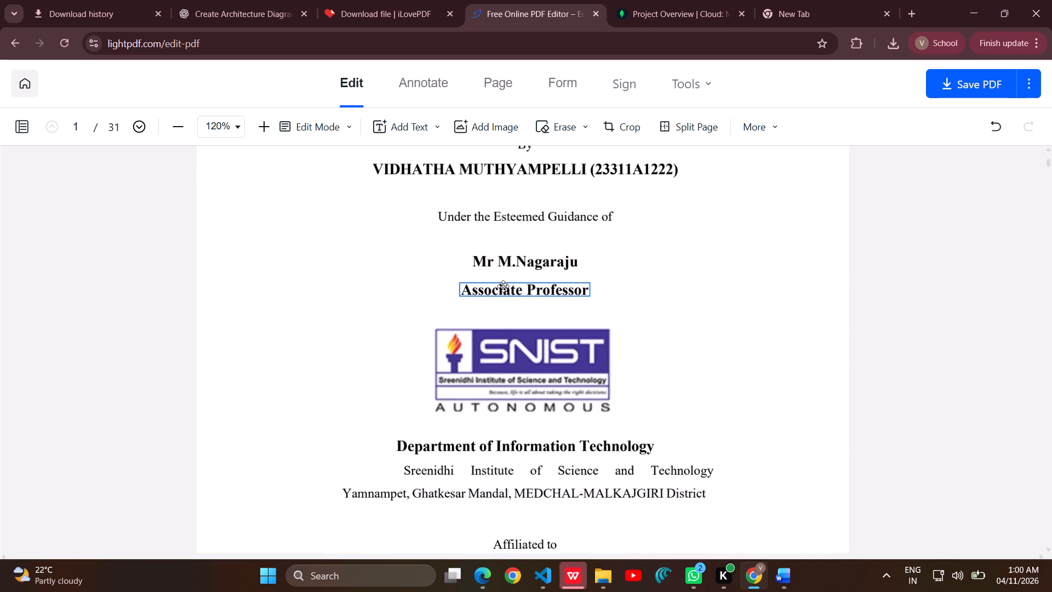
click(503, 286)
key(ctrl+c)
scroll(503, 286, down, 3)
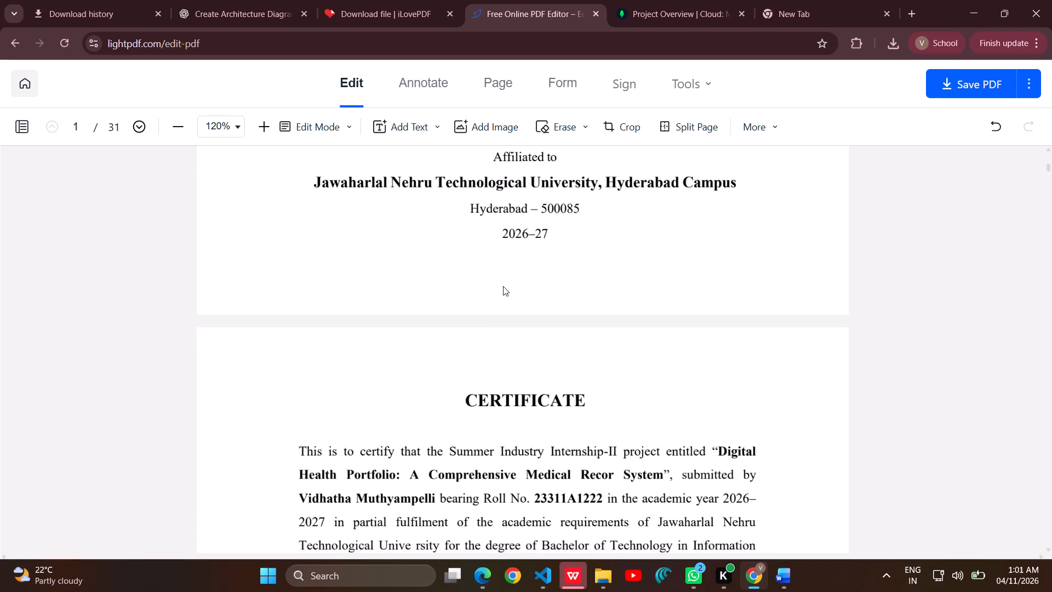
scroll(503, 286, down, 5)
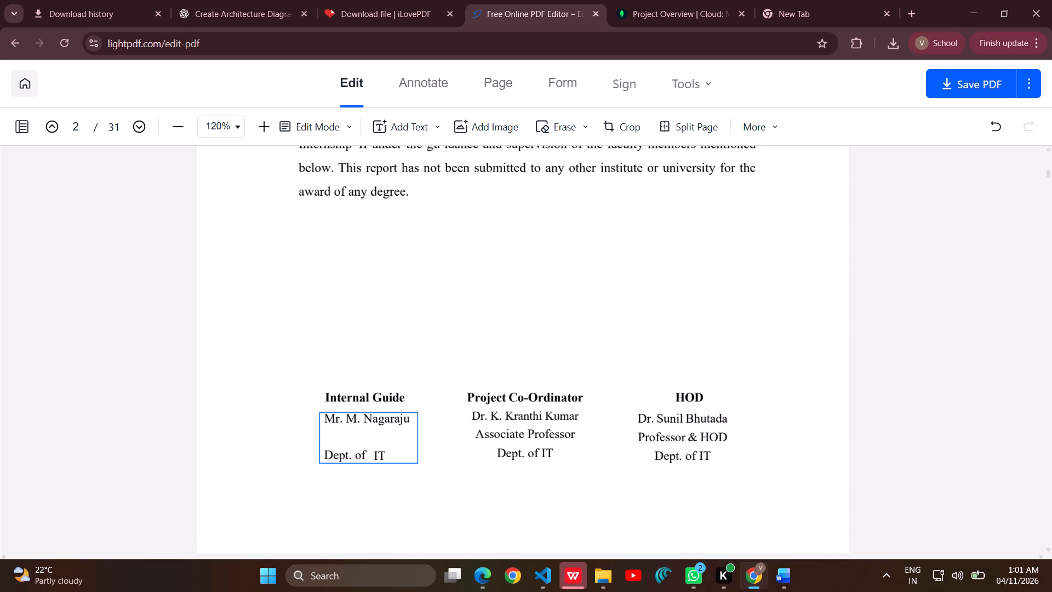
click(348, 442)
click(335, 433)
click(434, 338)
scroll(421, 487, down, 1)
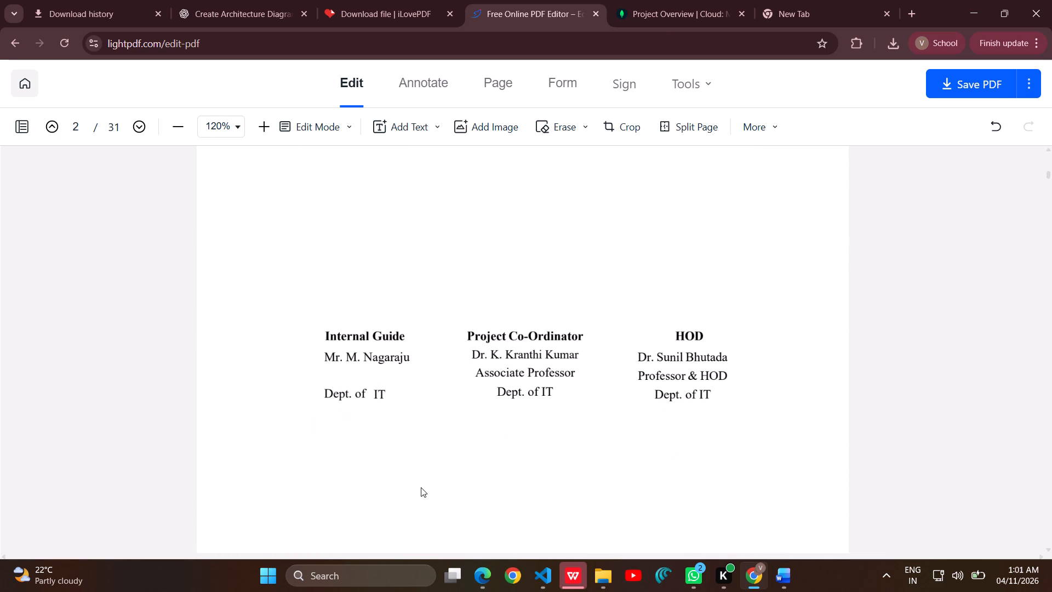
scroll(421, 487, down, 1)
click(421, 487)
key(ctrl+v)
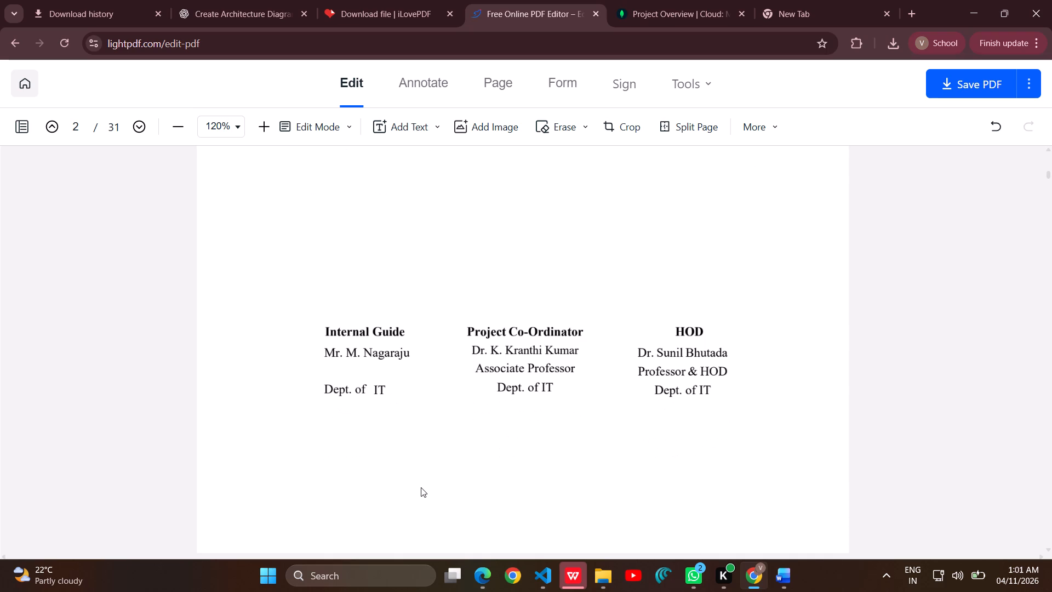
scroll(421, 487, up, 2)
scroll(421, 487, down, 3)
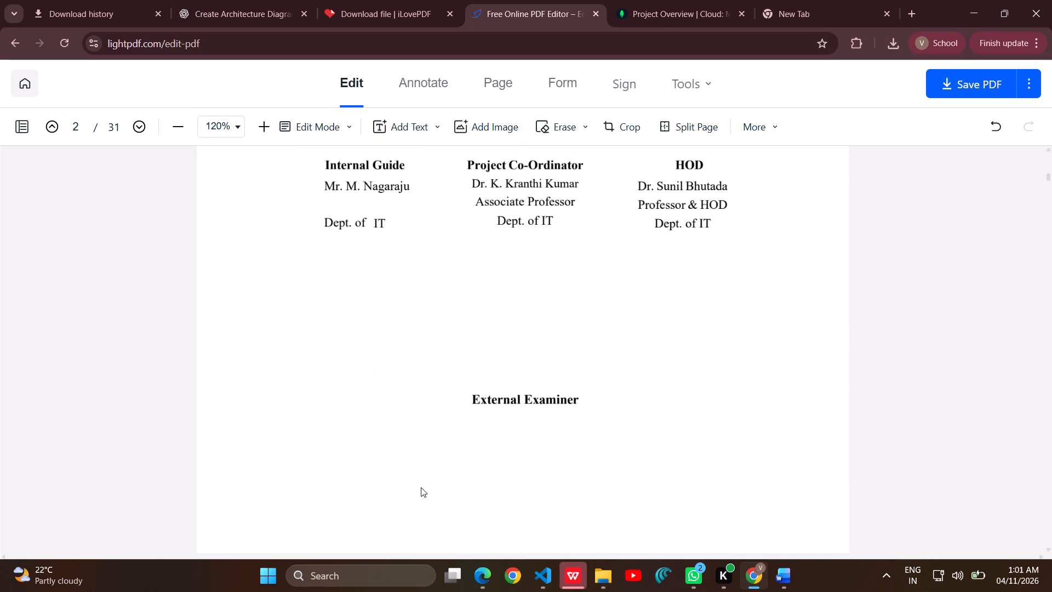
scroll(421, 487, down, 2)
Copy the "Associate Professor" text below the guide's name on the cover page again.
scroll(421, 487, up, 2)
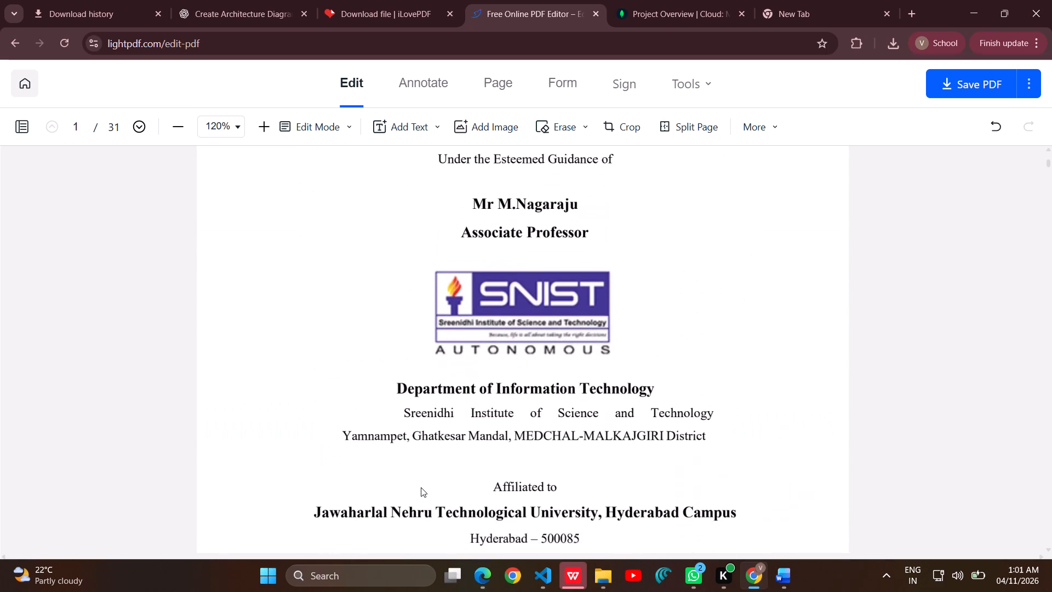
scroll(421, 487, up, 1)
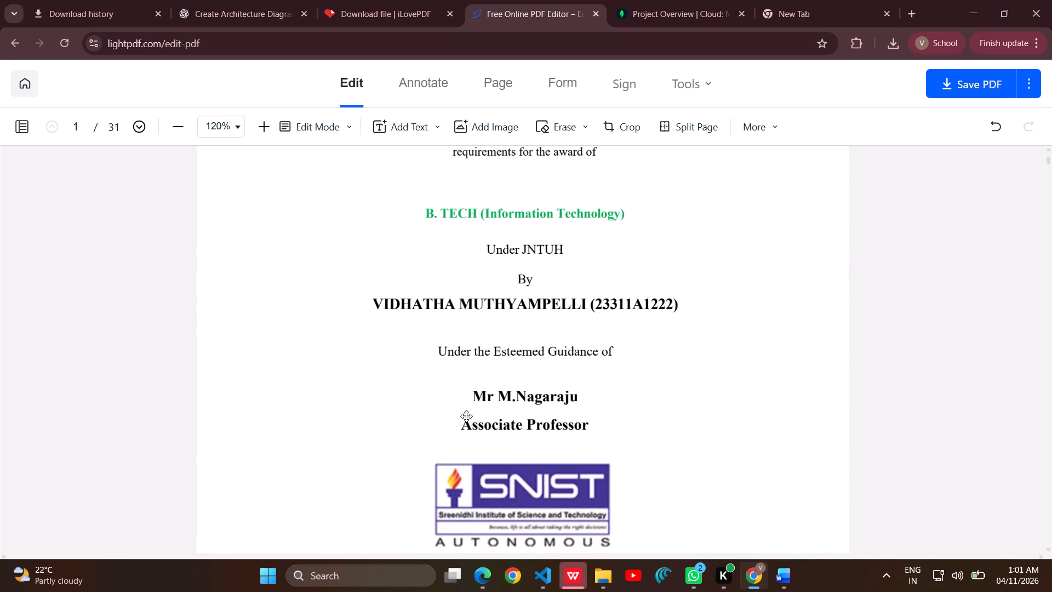
click(466, 416)
key(ctrl+c)
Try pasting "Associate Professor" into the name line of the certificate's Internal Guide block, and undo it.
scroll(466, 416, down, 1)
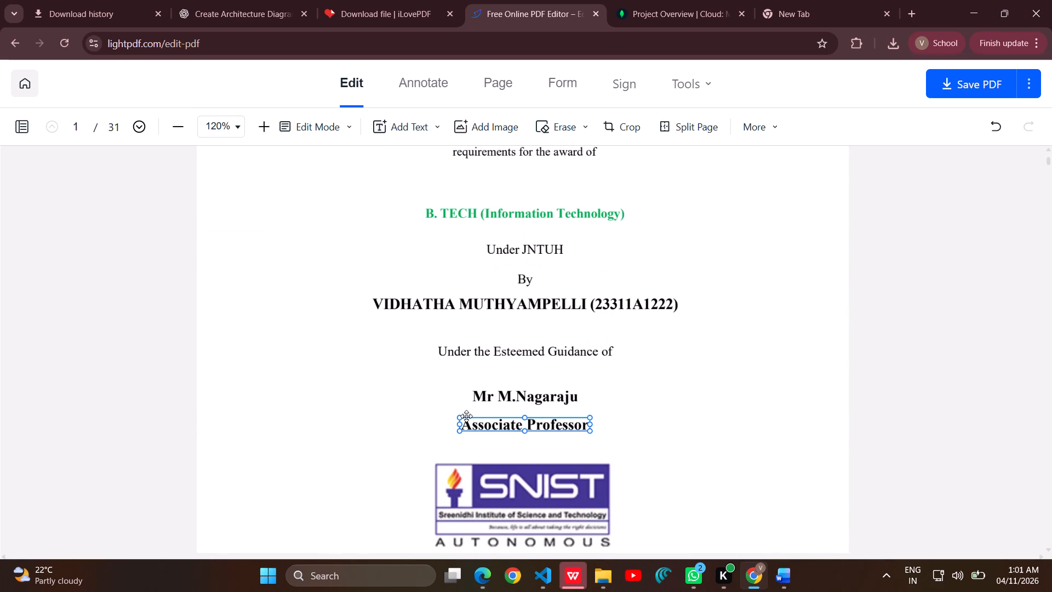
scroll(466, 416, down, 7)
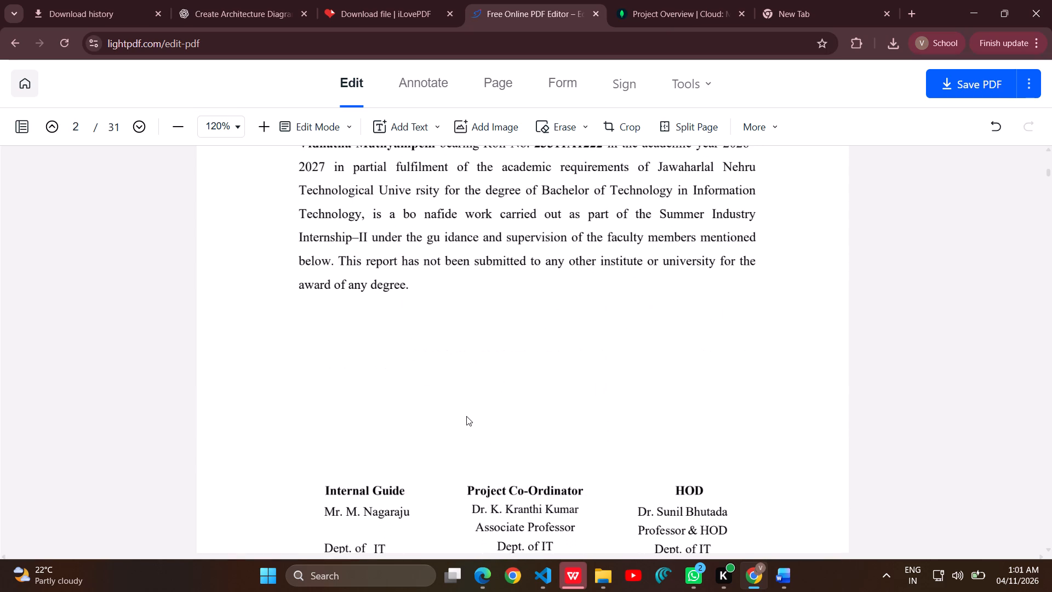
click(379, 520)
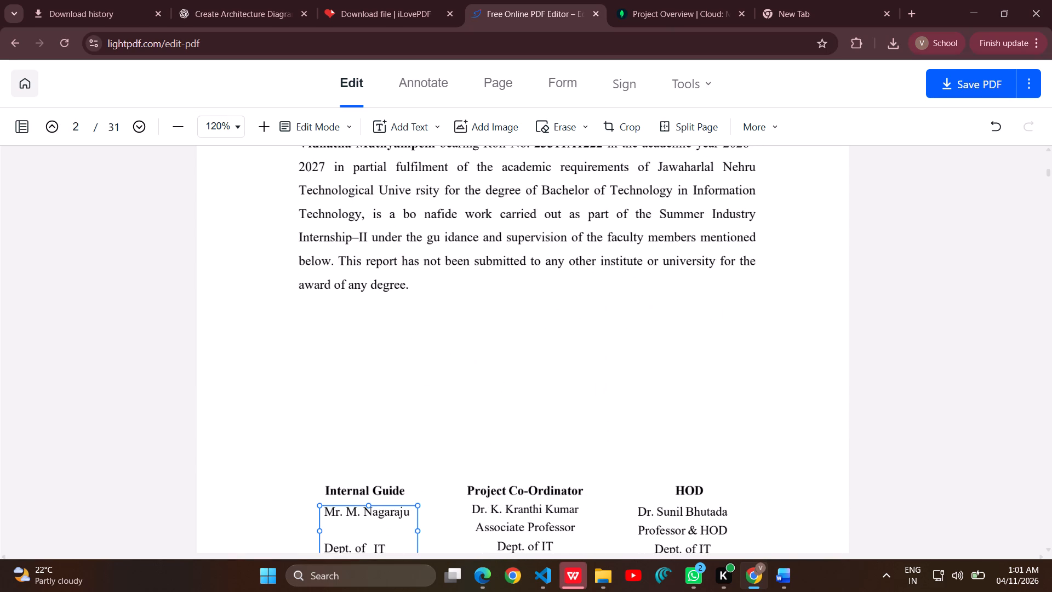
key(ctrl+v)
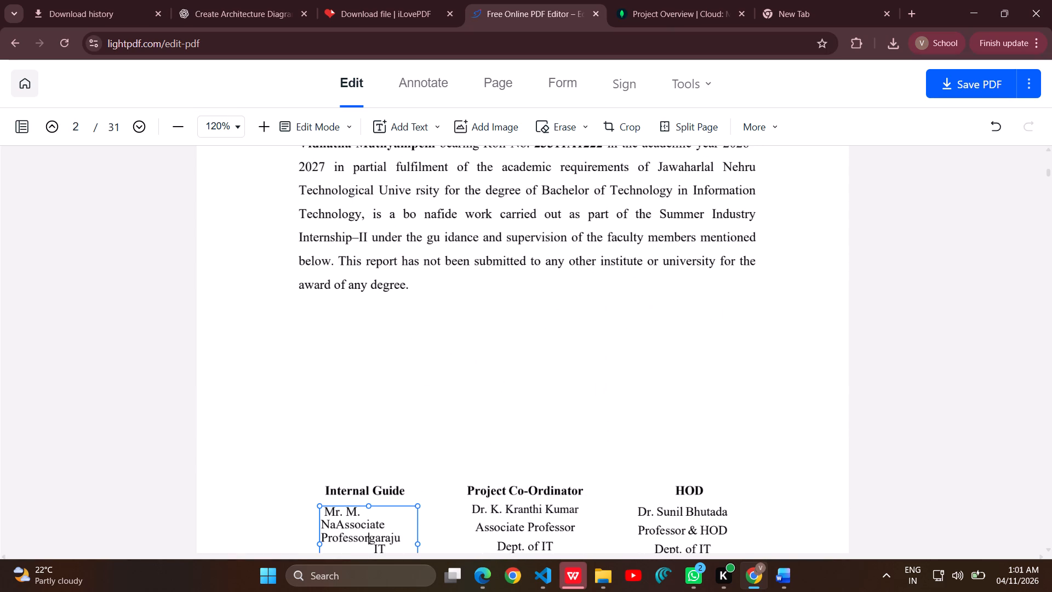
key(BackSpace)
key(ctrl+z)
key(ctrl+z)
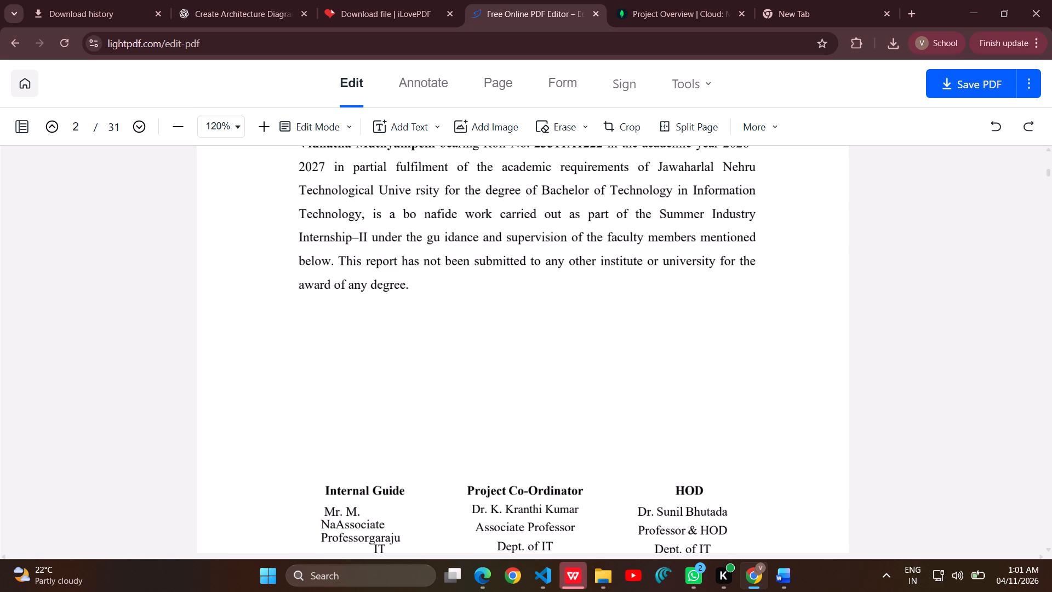
Paste "Associate Professor" after the internal guide's name on the certificate page, starting it on a new line.
click(402, 510)
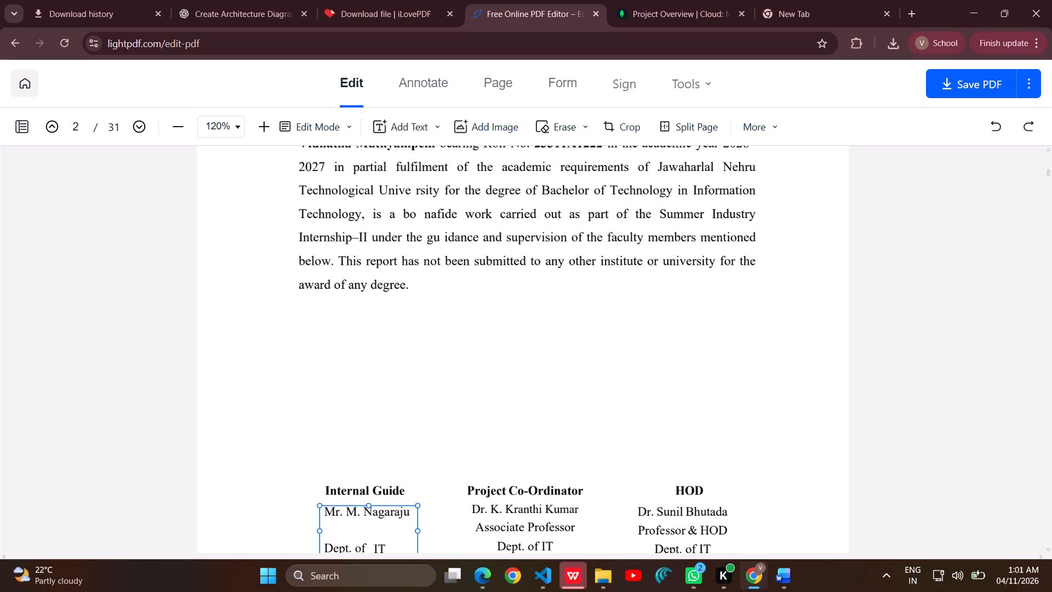
click(411, 515)
key(ctrl+v)
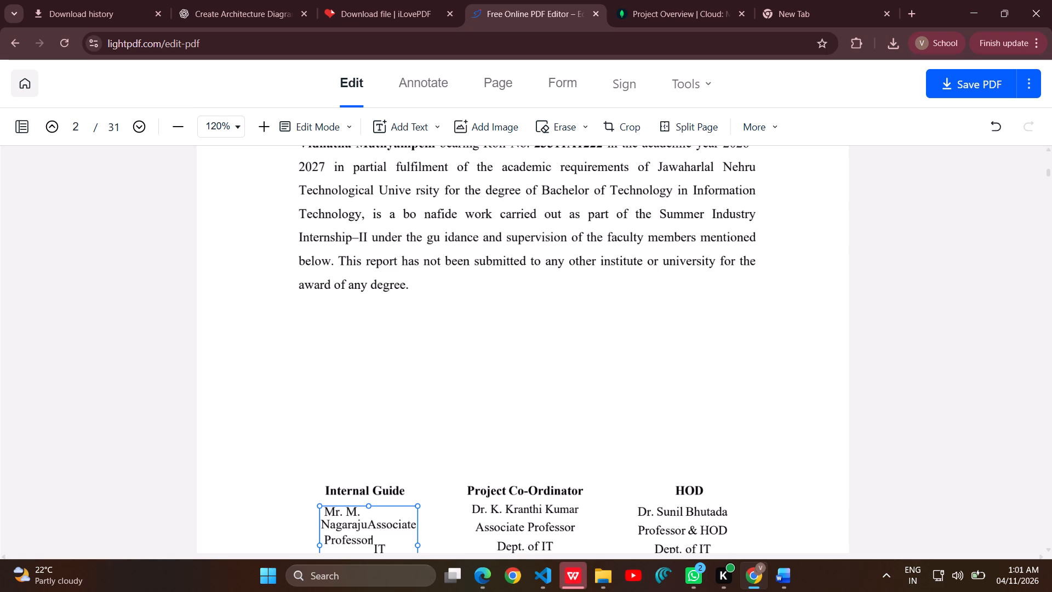
click(365, 520)
key(Return)
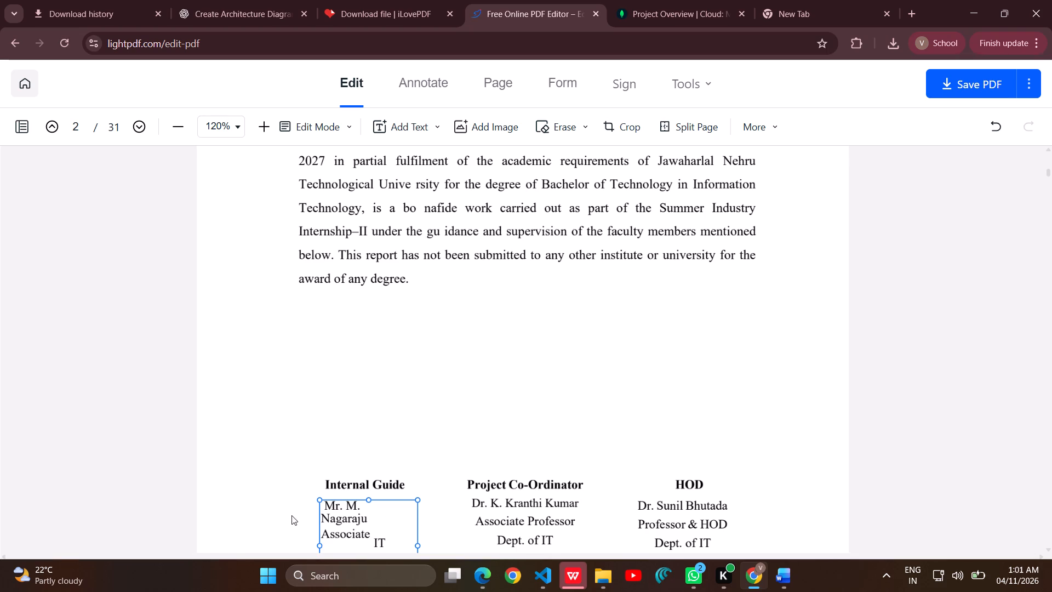
Remove the break before the surname so the internal guide's name sits on one line on the certificate page.
click(321, 520)
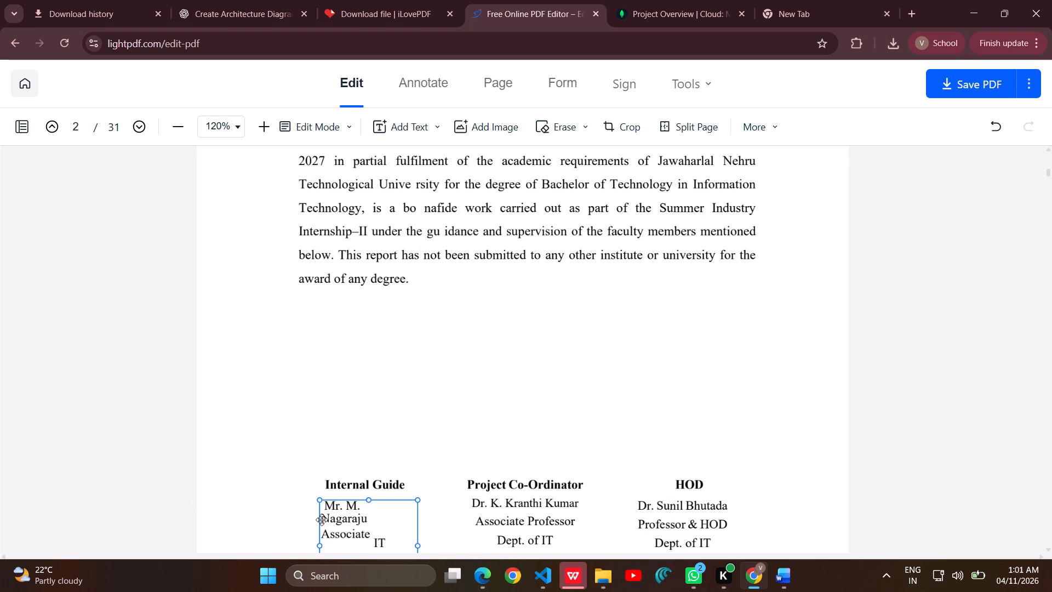
click(324, 520)
key(BackSpace)
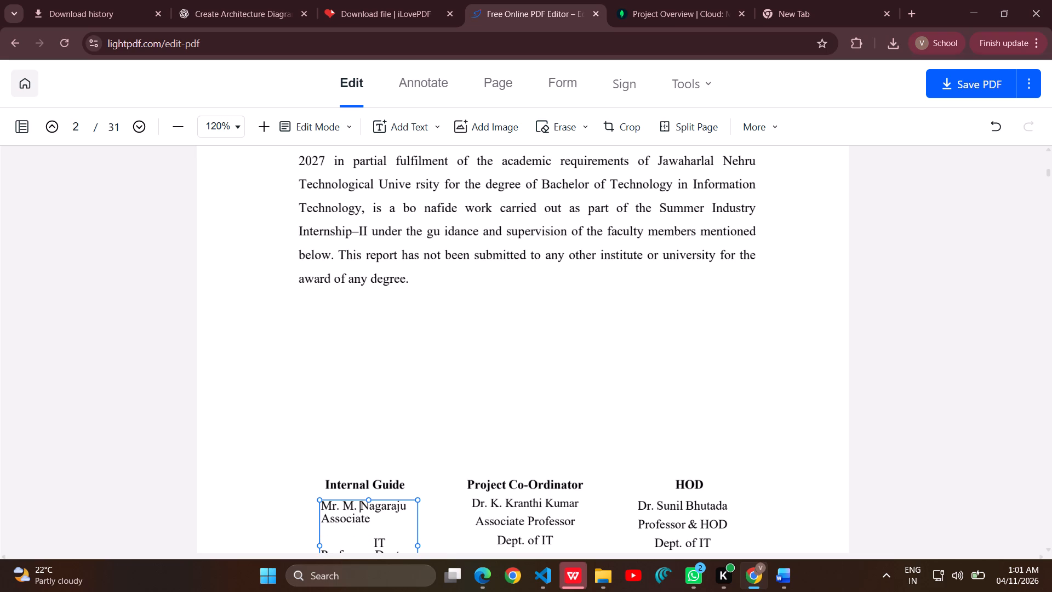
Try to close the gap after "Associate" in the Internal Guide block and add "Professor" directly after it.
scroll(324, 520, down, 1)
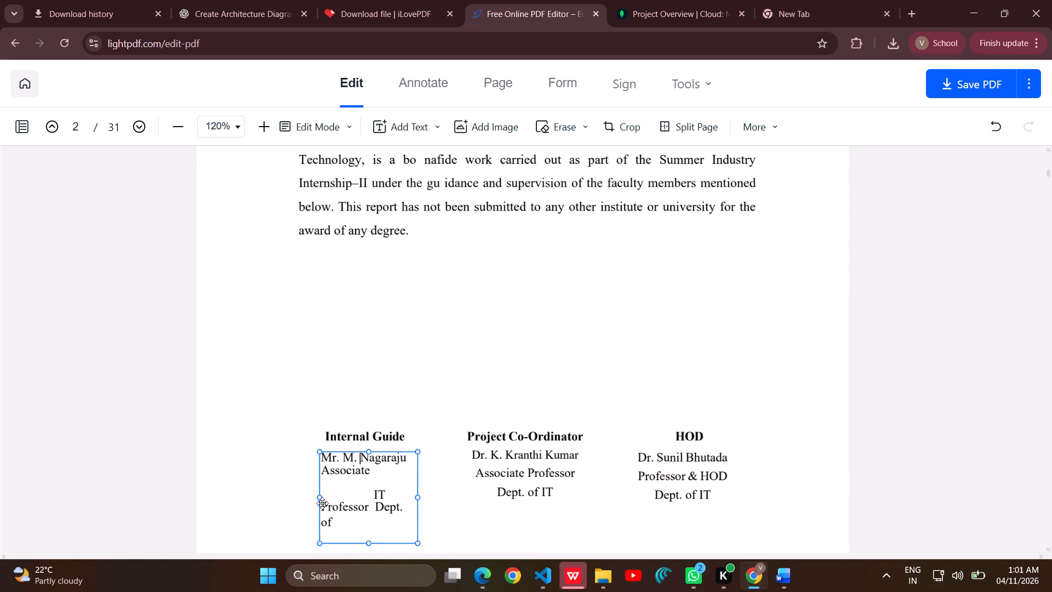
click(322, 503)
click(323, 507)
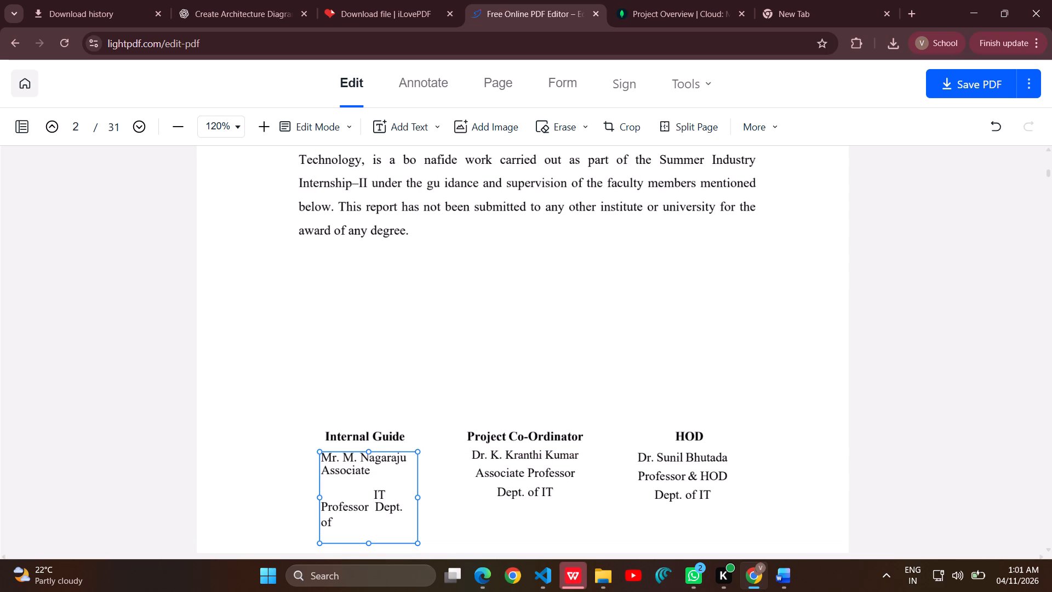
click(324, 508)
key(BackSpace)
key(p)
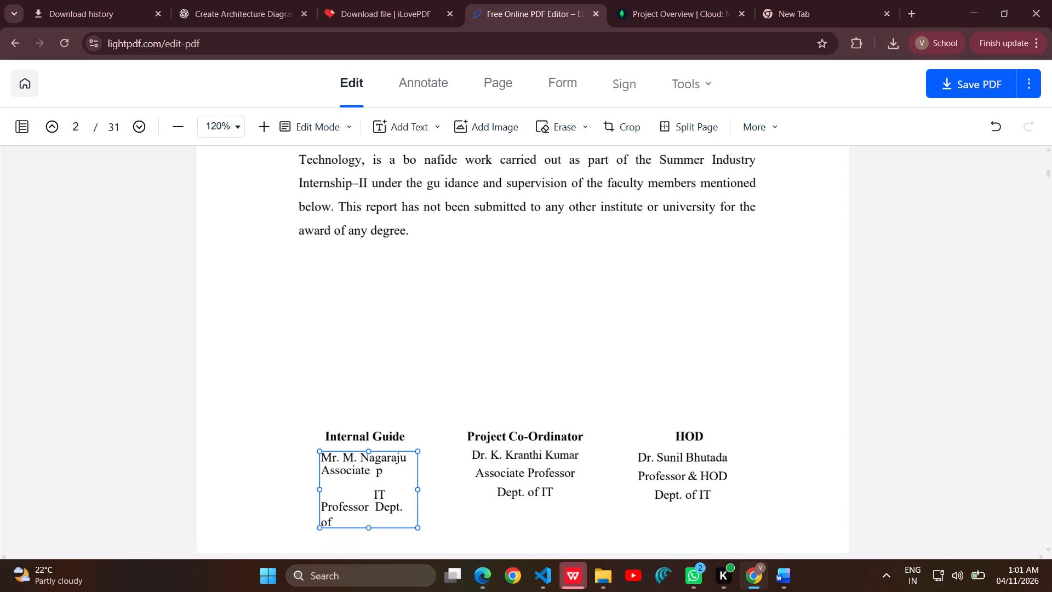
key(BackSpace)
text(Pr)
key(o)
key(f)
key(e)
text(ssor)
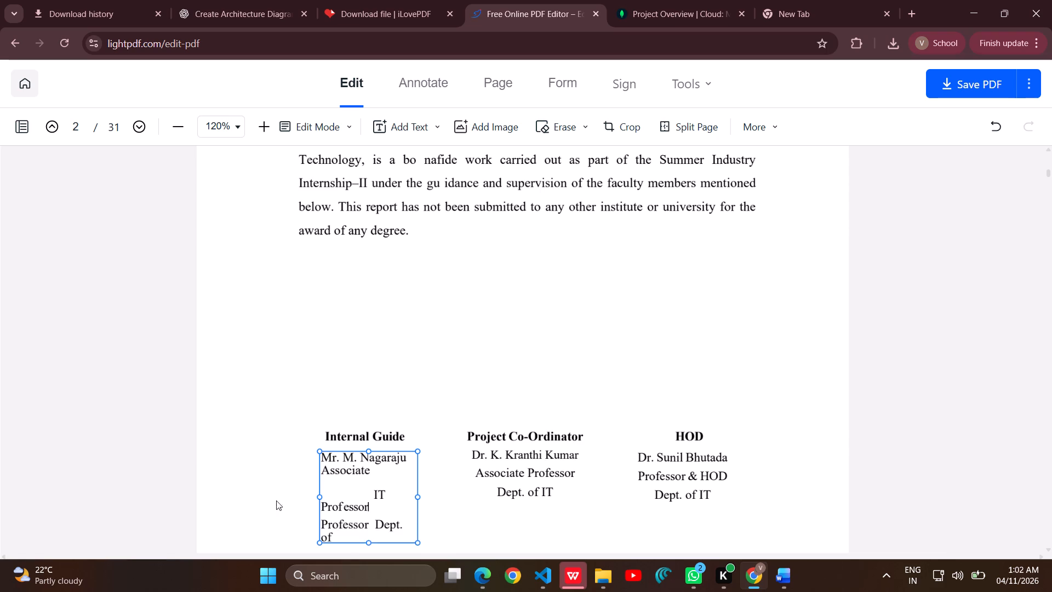
Delete all the title and department text below the guide's name in the Internal Guide text box.
click(319, 496)
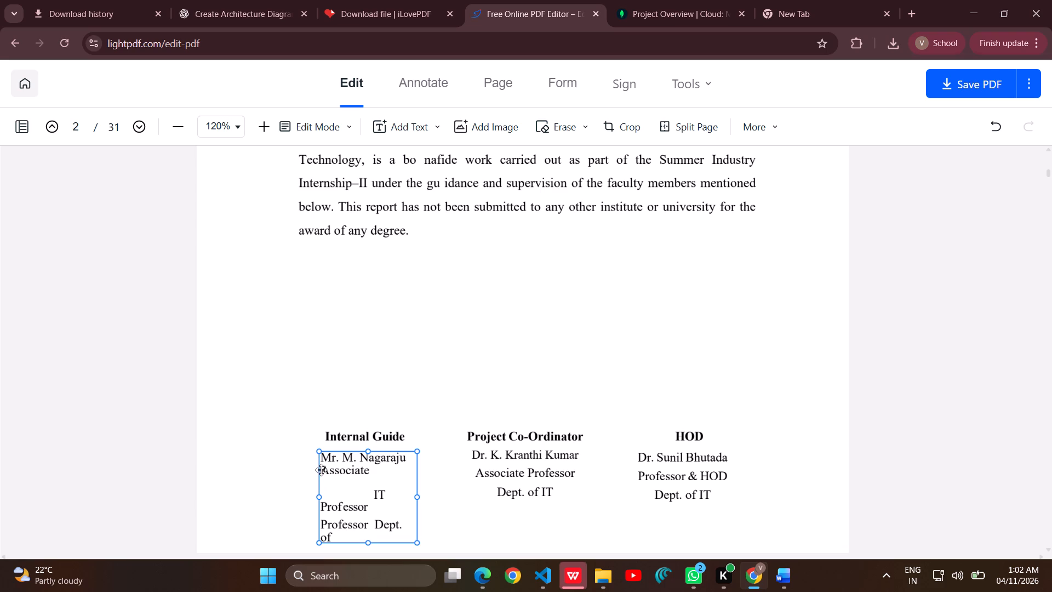
drag(323, 471, 396, 528)
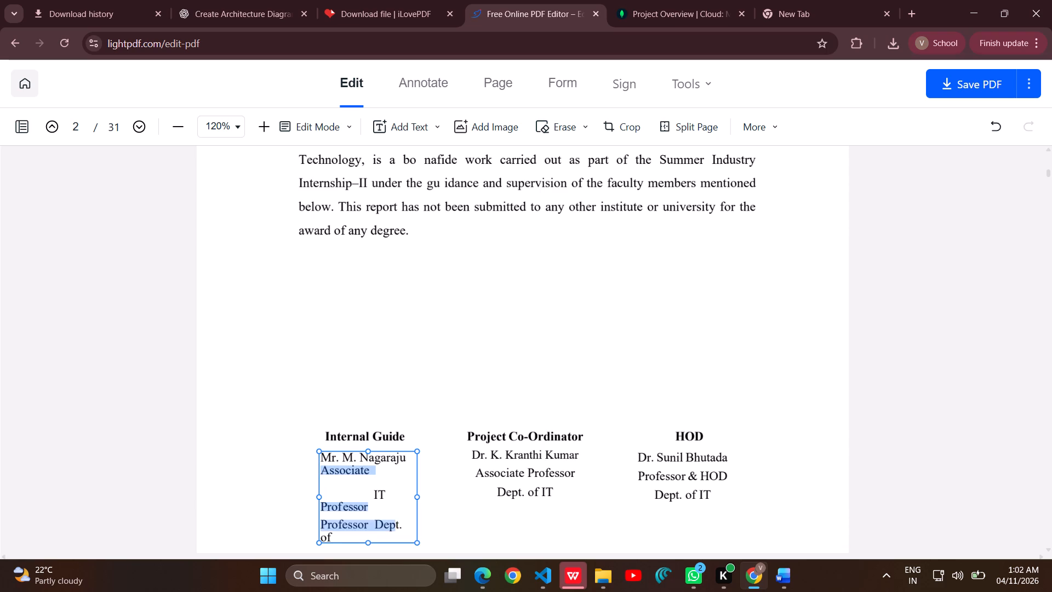
drag(396, 528, 400, 532)
key(BackSpace)
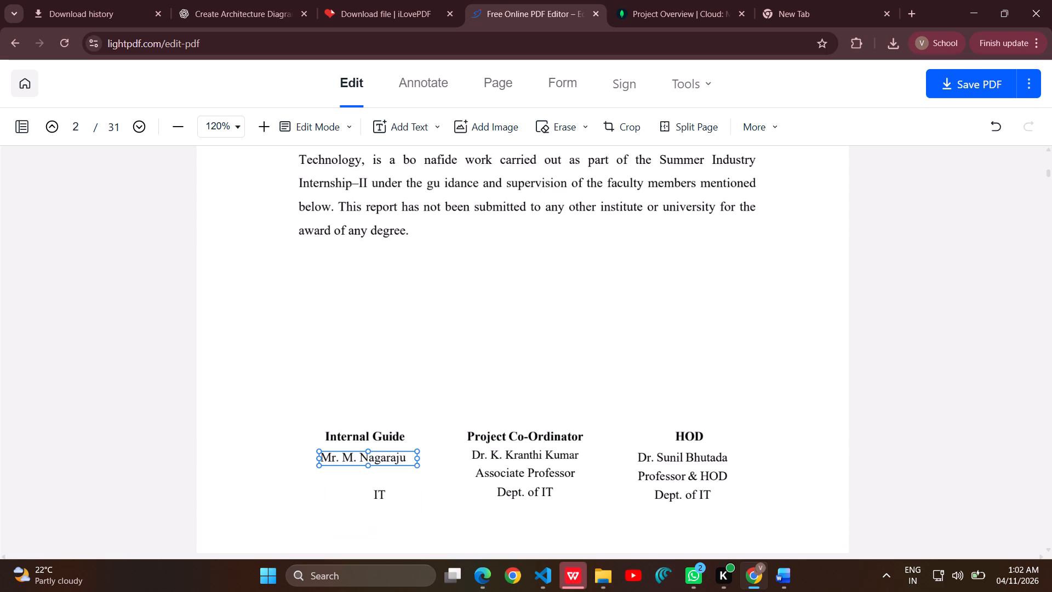
Enter "Associate Professor" on a new line below the internal guide's name.
key(Return)
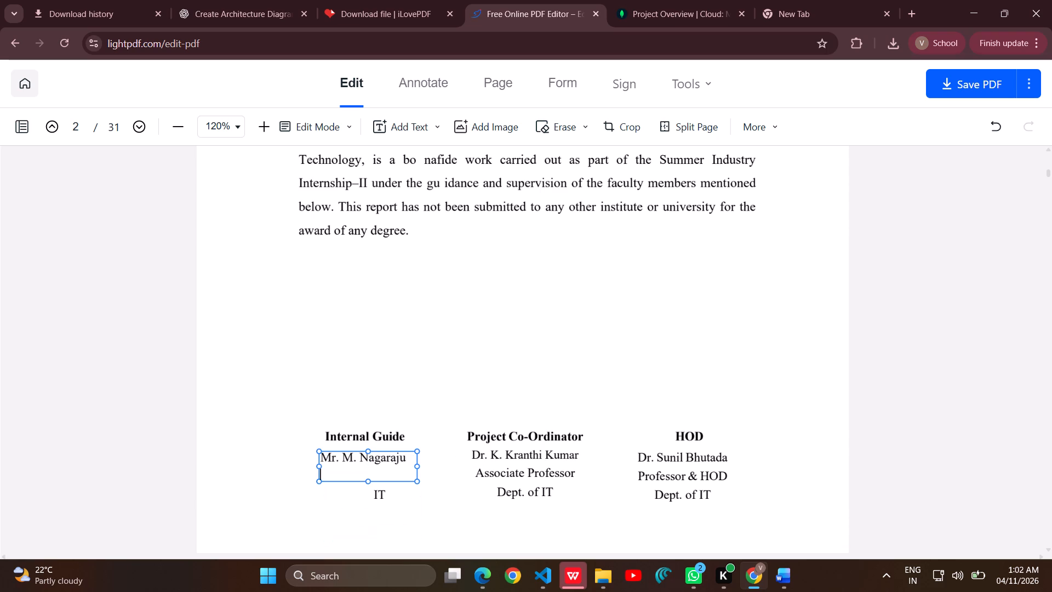
key(shift+a)
text(ss)
text(ociate)
key(space)
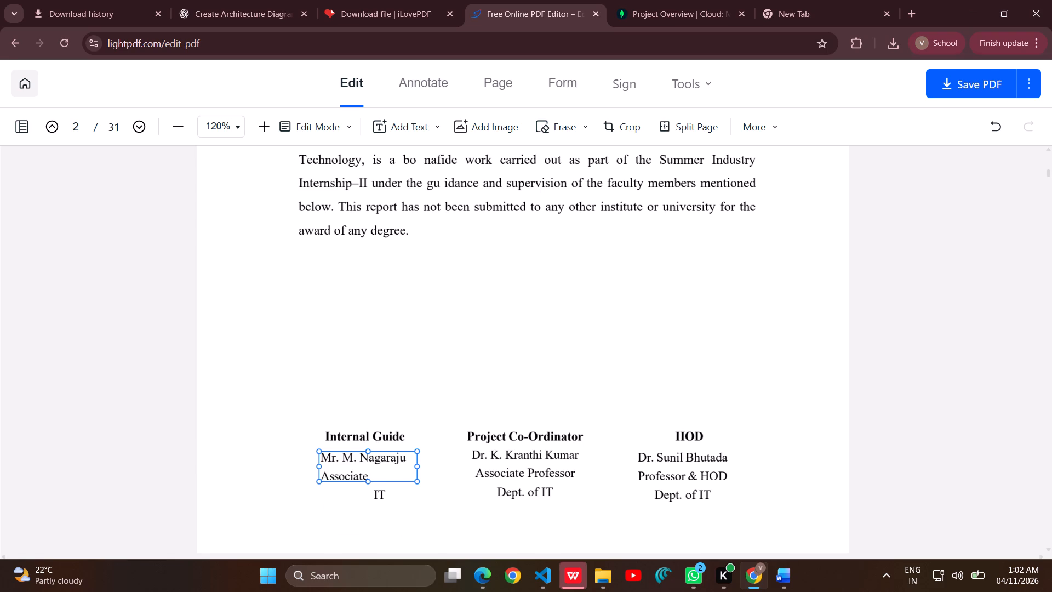
text(Pr)
key(o)
text(ff)
key(BackSpace)
text(essor)
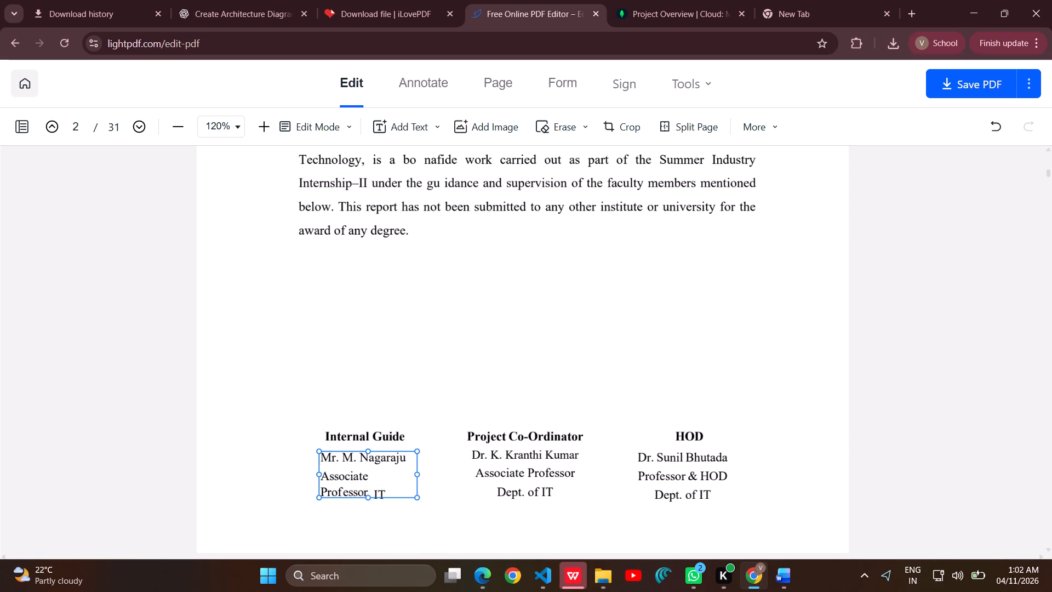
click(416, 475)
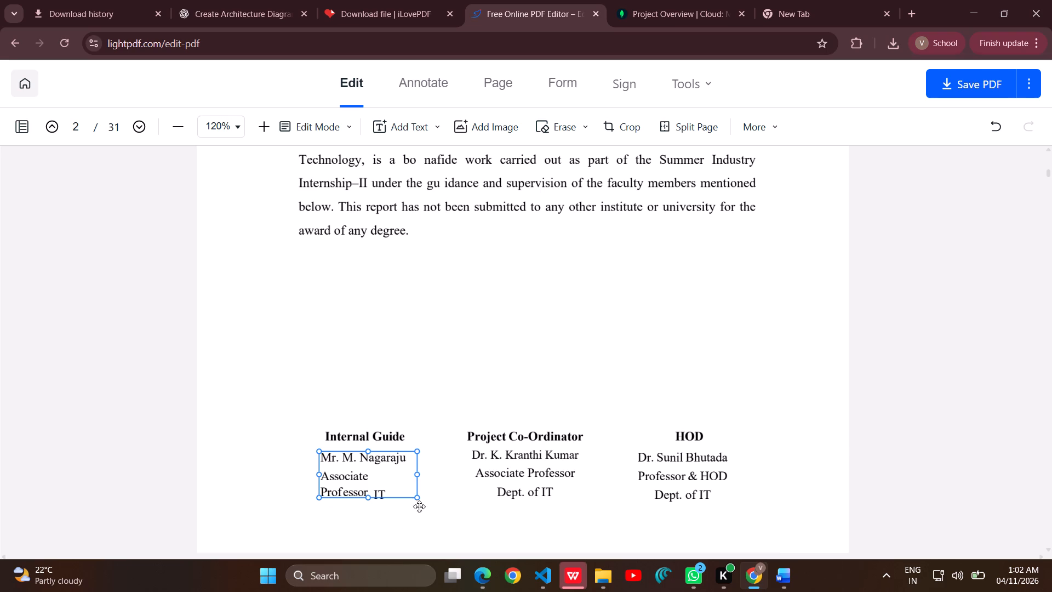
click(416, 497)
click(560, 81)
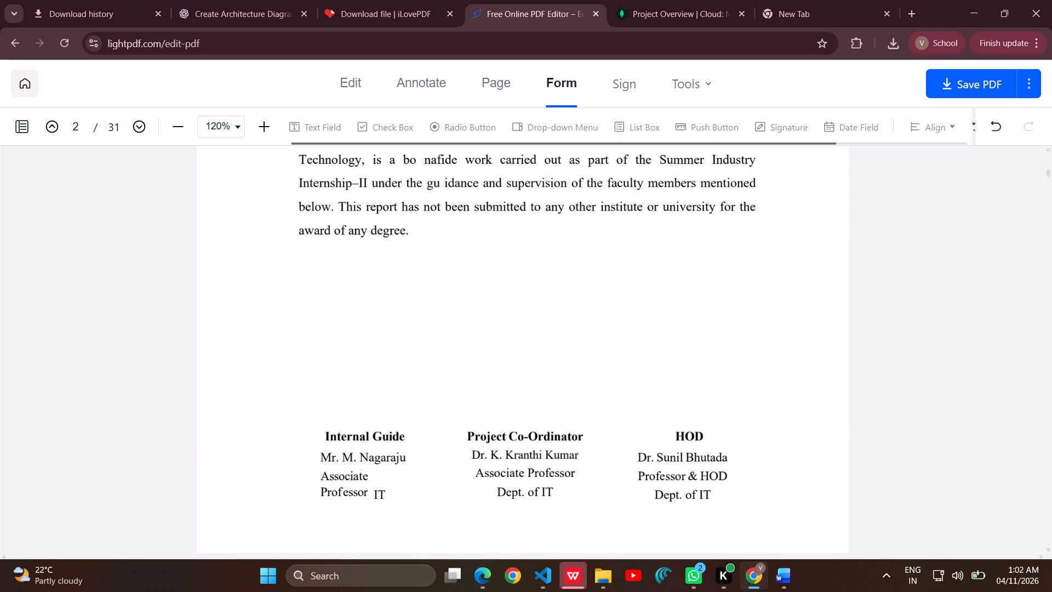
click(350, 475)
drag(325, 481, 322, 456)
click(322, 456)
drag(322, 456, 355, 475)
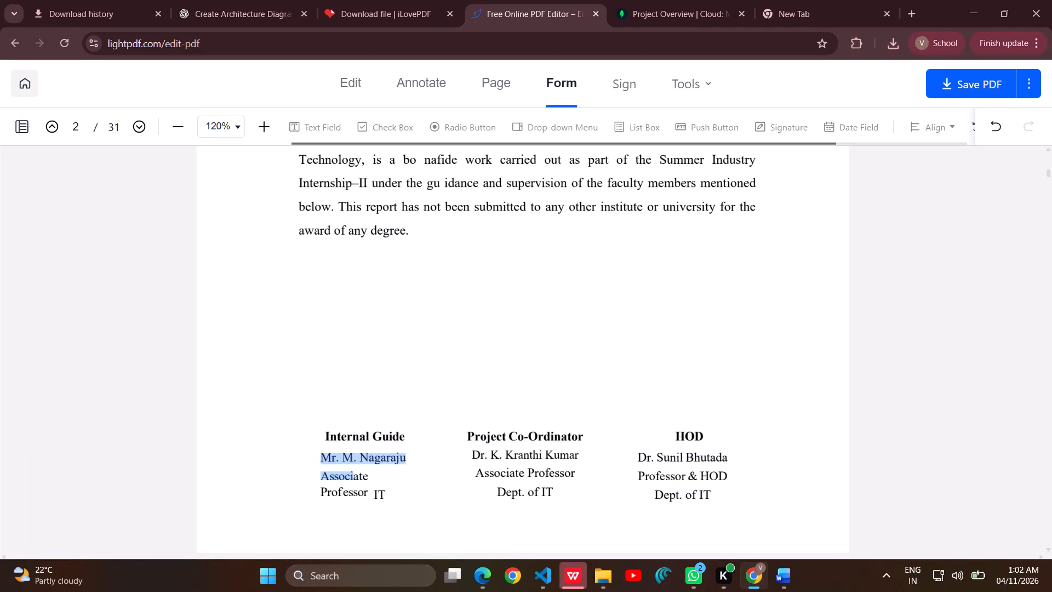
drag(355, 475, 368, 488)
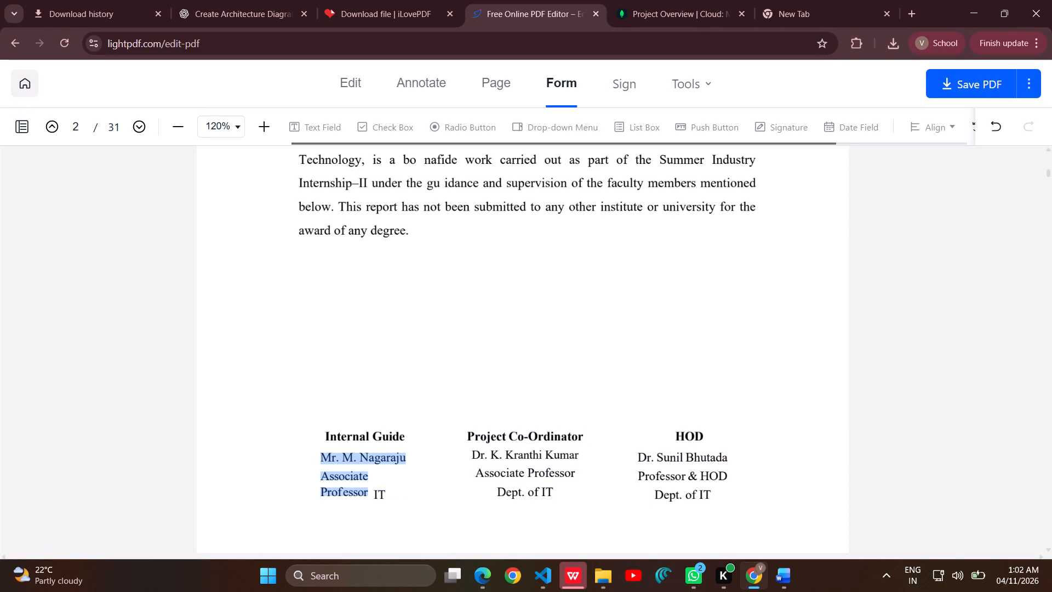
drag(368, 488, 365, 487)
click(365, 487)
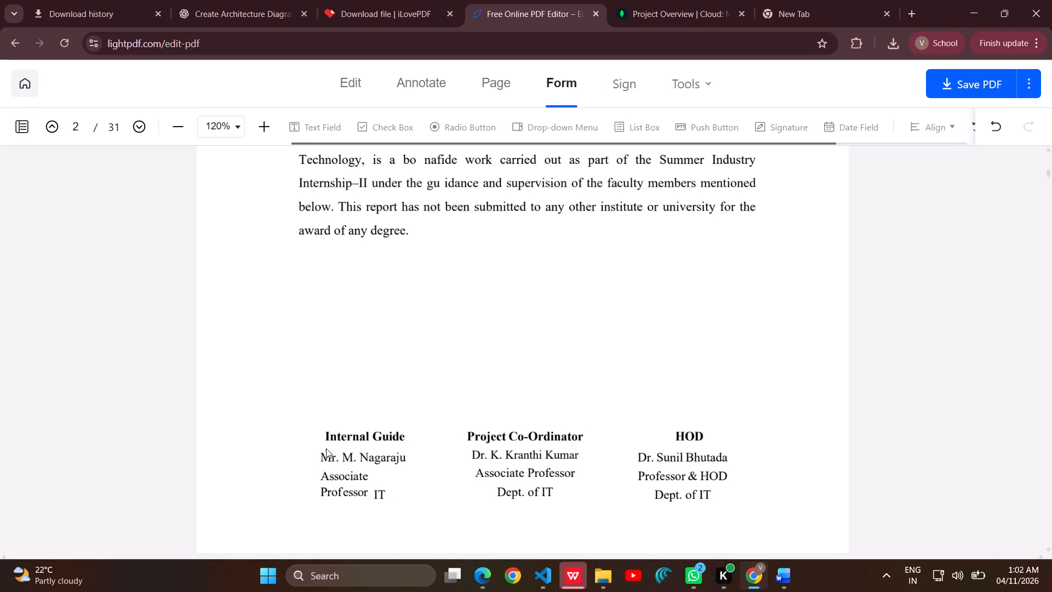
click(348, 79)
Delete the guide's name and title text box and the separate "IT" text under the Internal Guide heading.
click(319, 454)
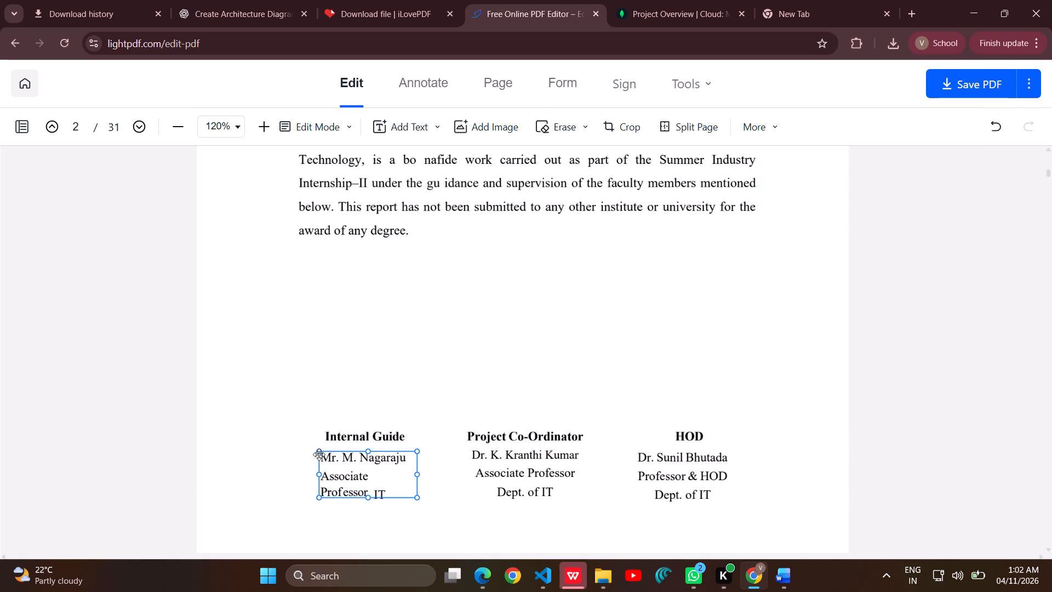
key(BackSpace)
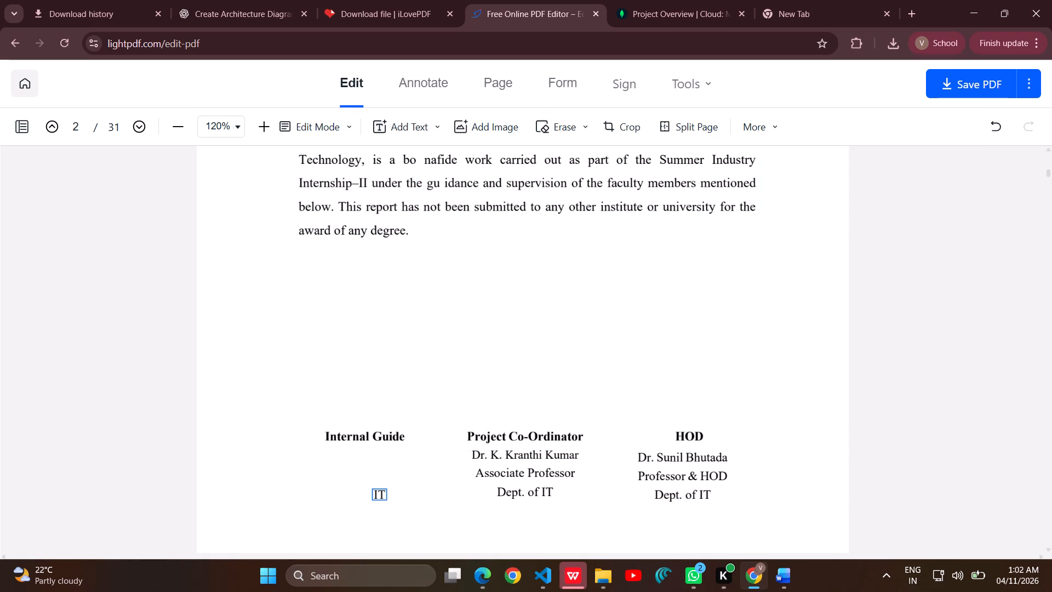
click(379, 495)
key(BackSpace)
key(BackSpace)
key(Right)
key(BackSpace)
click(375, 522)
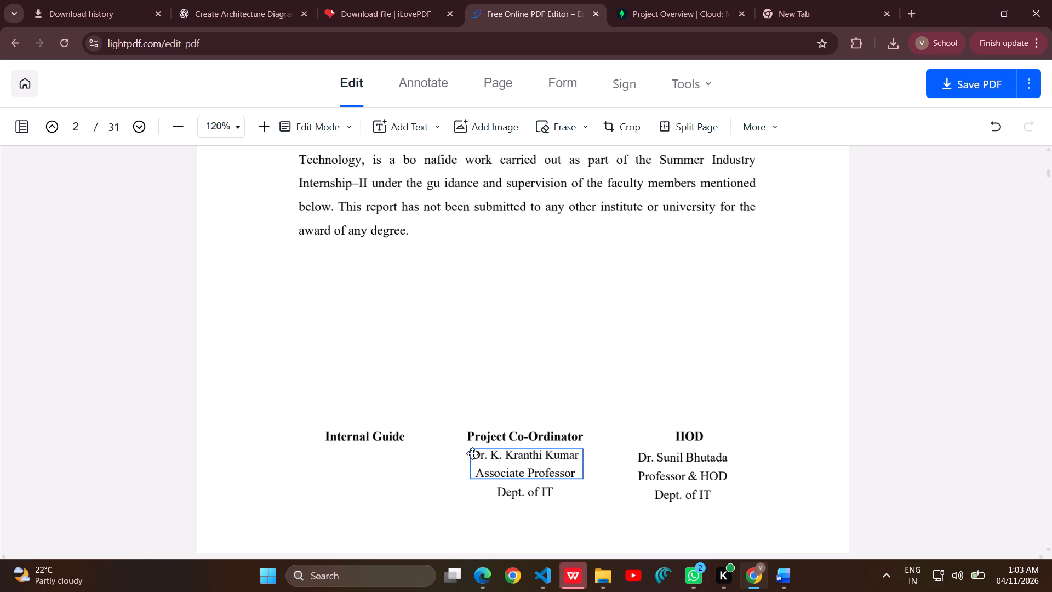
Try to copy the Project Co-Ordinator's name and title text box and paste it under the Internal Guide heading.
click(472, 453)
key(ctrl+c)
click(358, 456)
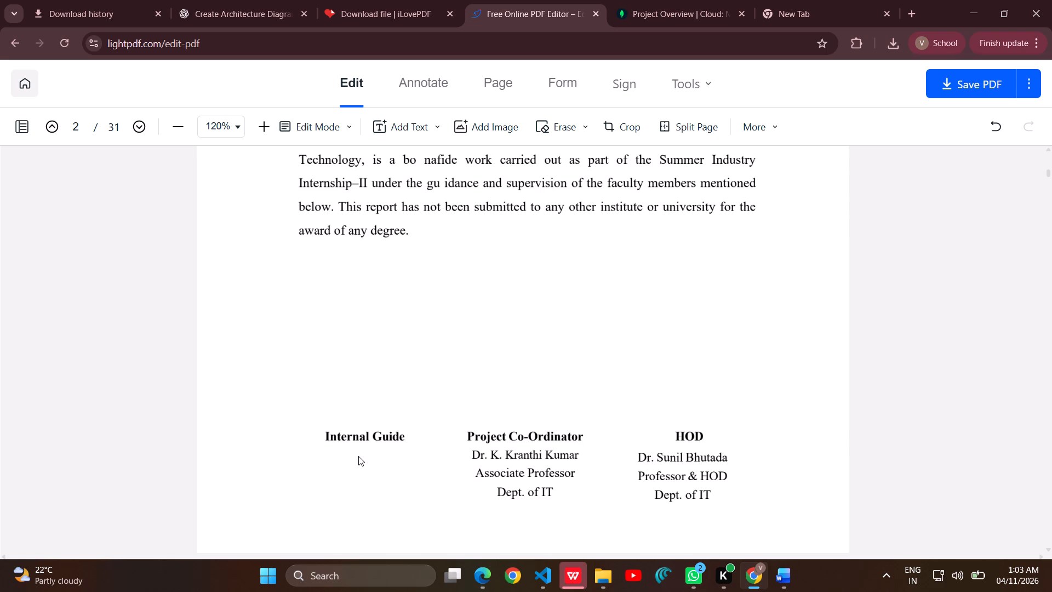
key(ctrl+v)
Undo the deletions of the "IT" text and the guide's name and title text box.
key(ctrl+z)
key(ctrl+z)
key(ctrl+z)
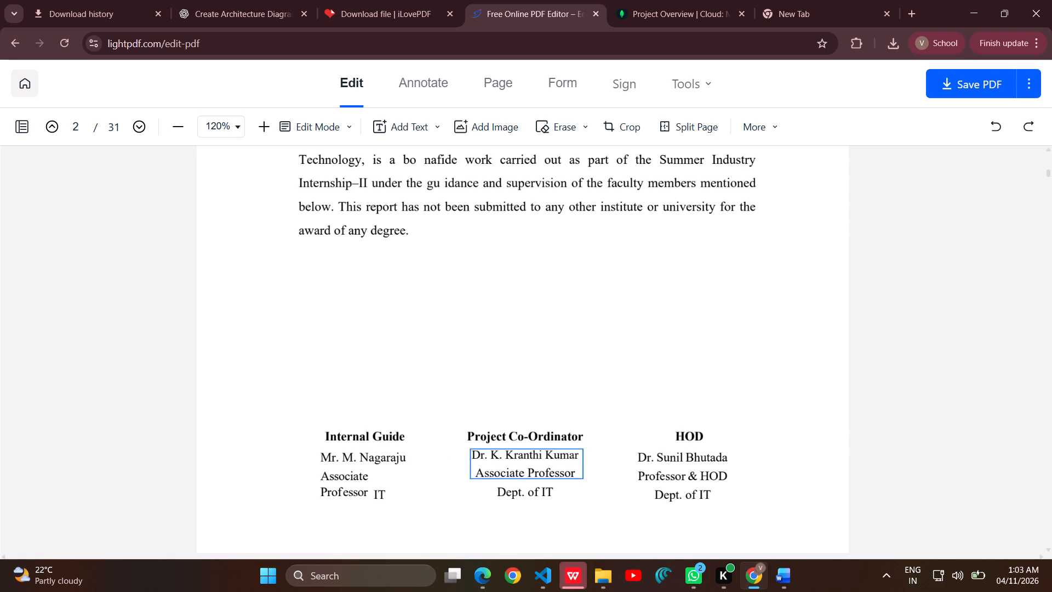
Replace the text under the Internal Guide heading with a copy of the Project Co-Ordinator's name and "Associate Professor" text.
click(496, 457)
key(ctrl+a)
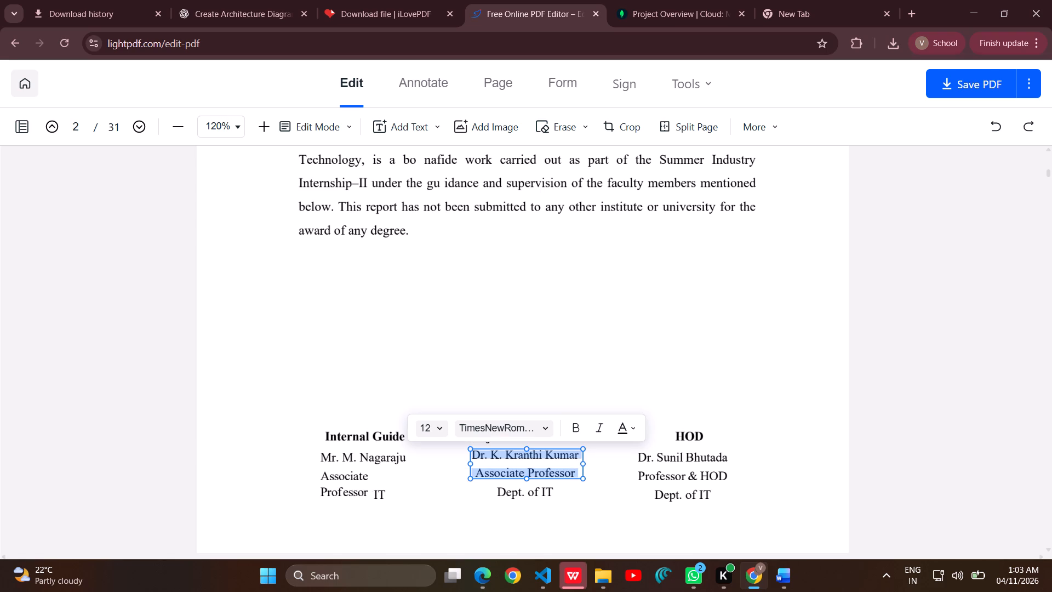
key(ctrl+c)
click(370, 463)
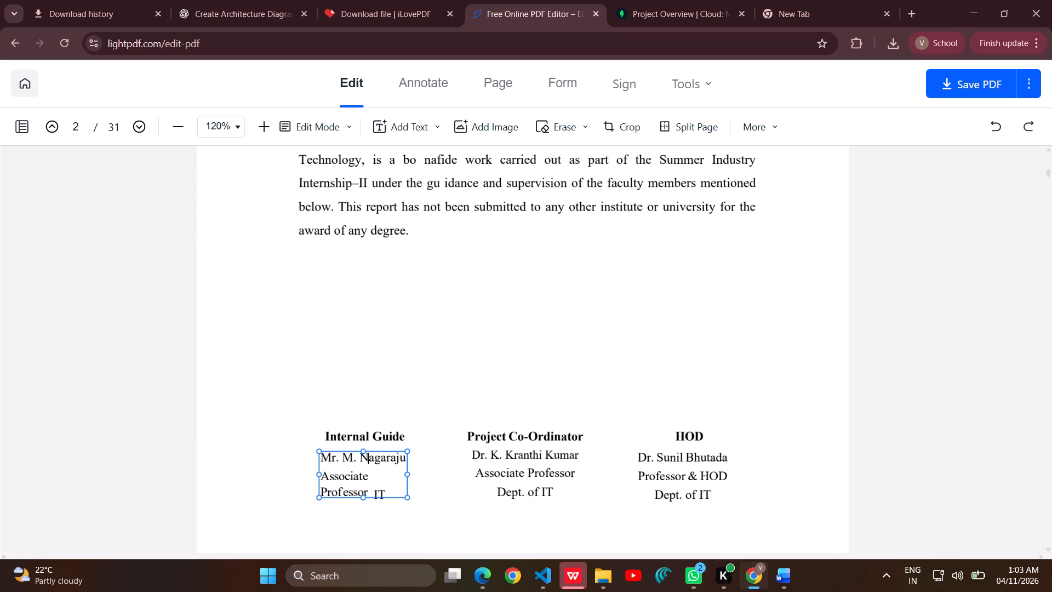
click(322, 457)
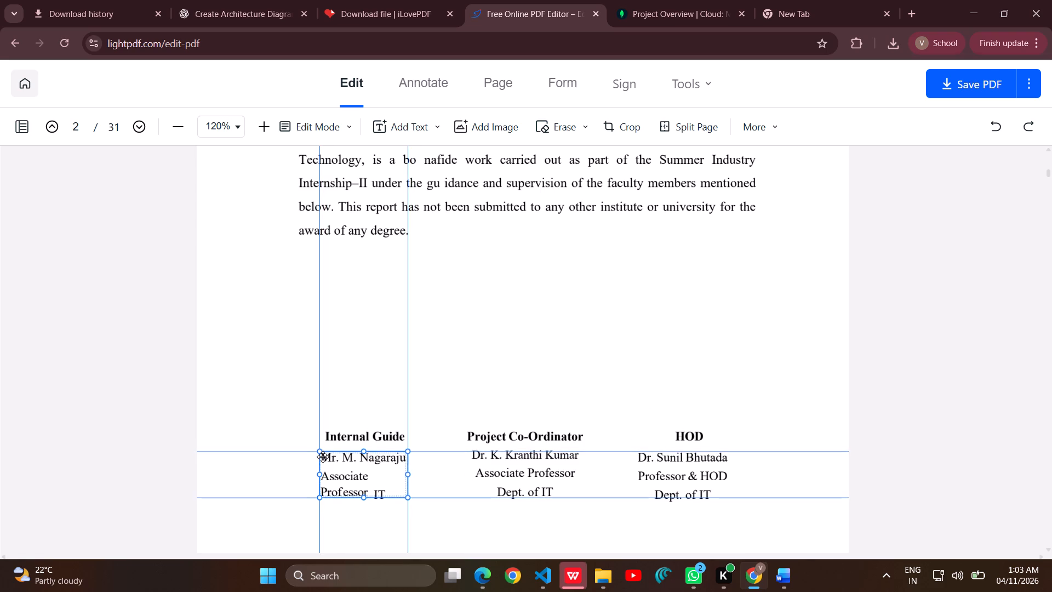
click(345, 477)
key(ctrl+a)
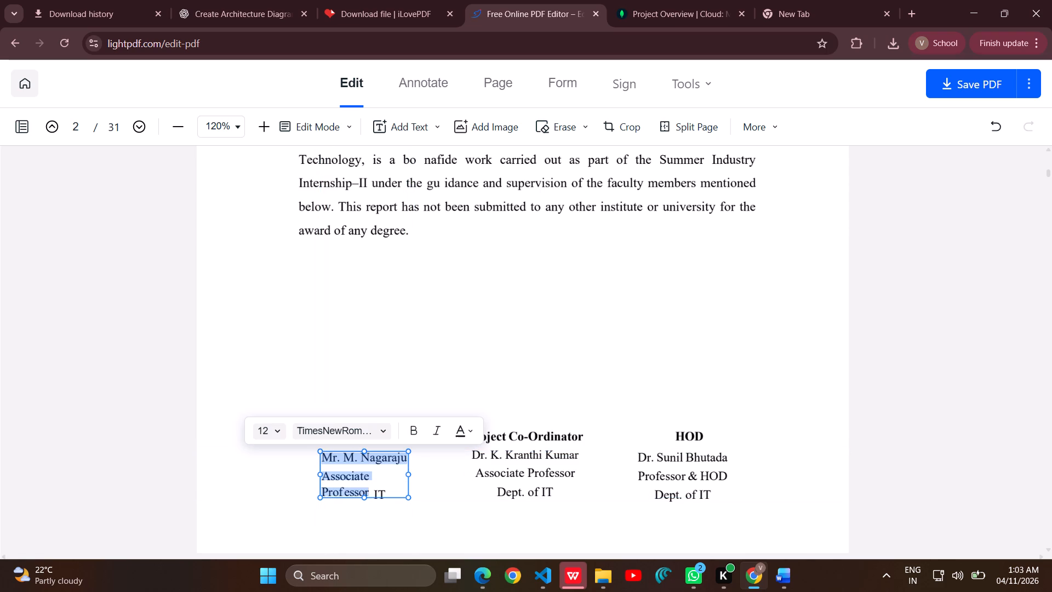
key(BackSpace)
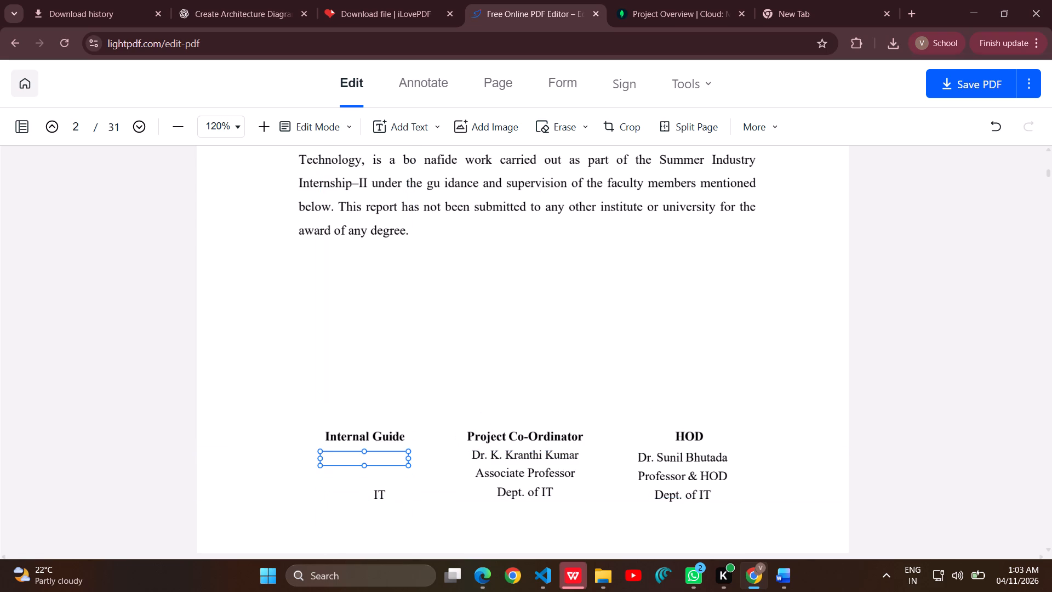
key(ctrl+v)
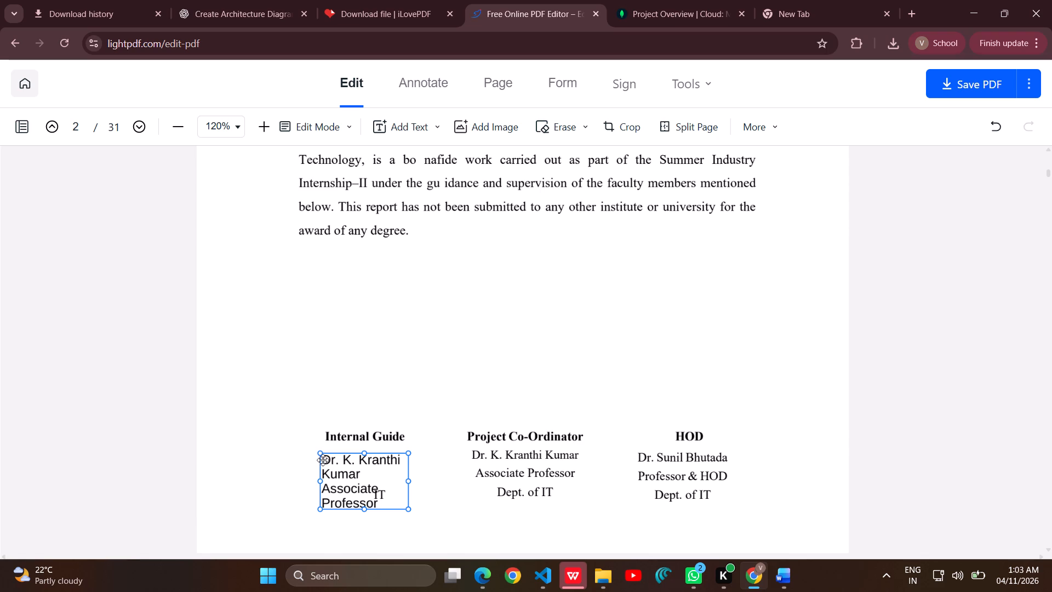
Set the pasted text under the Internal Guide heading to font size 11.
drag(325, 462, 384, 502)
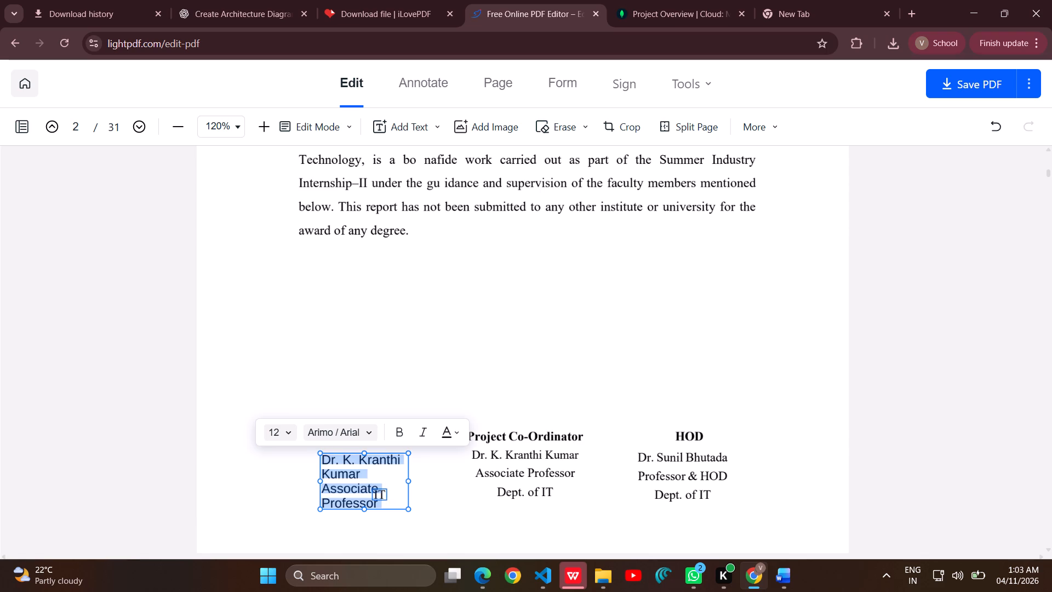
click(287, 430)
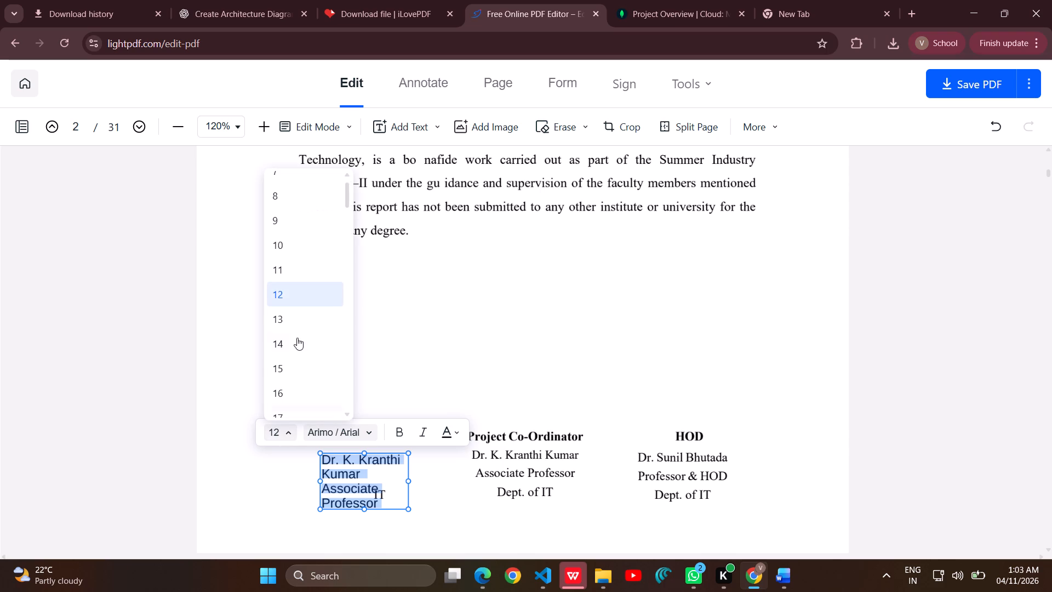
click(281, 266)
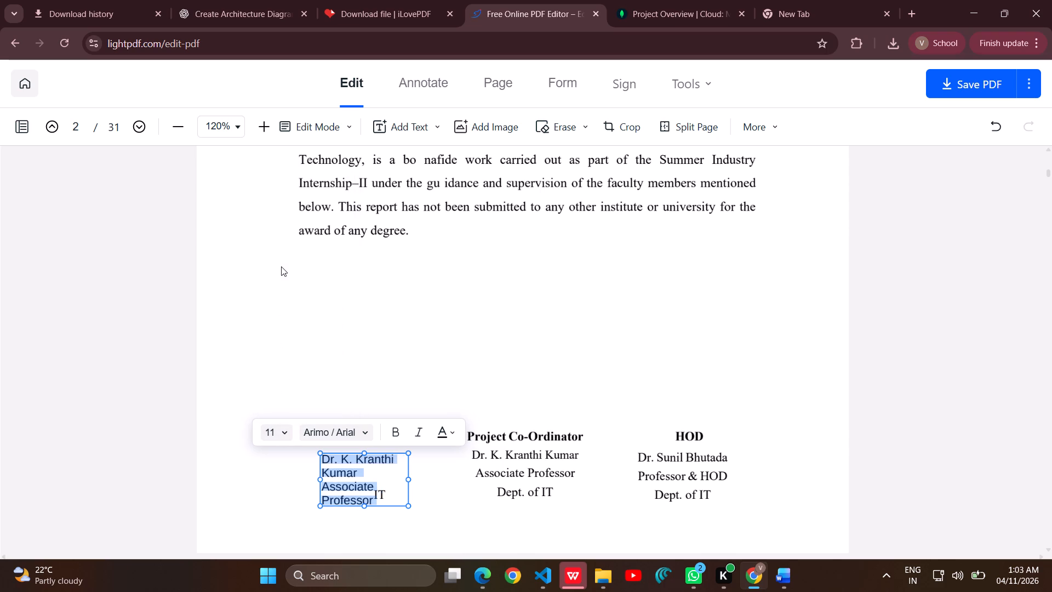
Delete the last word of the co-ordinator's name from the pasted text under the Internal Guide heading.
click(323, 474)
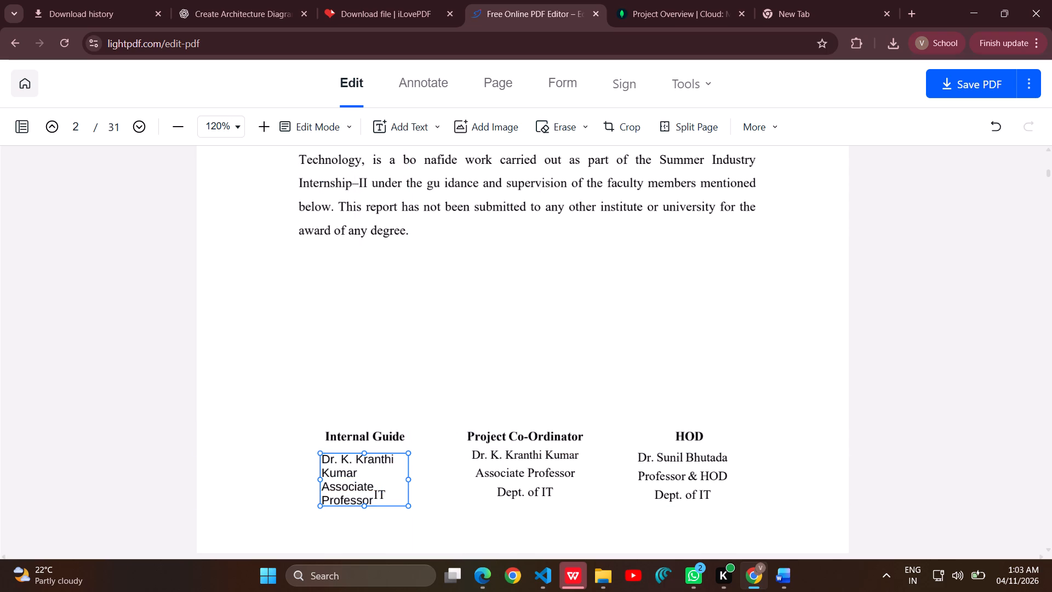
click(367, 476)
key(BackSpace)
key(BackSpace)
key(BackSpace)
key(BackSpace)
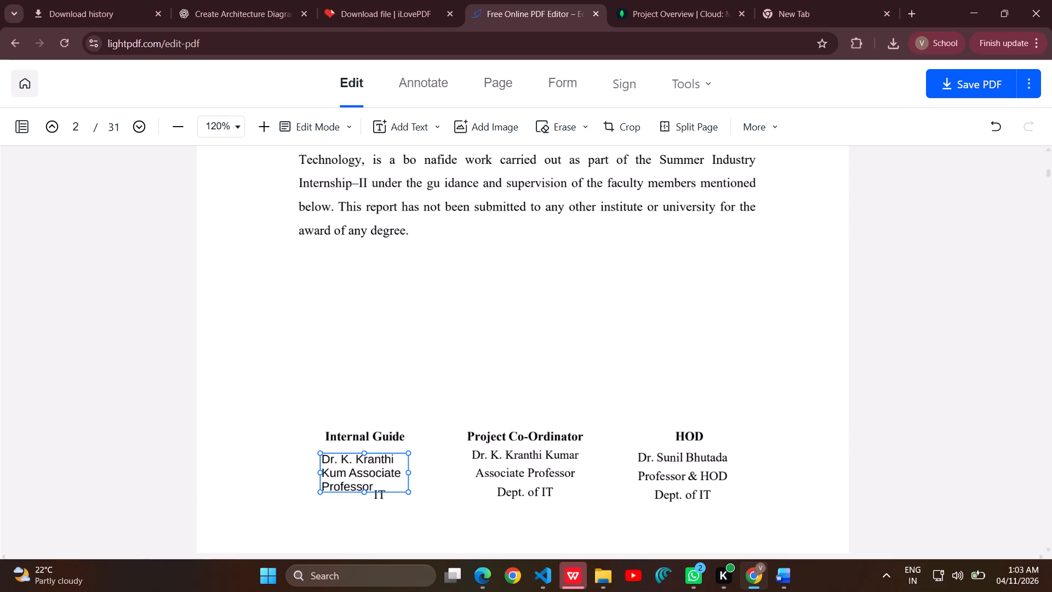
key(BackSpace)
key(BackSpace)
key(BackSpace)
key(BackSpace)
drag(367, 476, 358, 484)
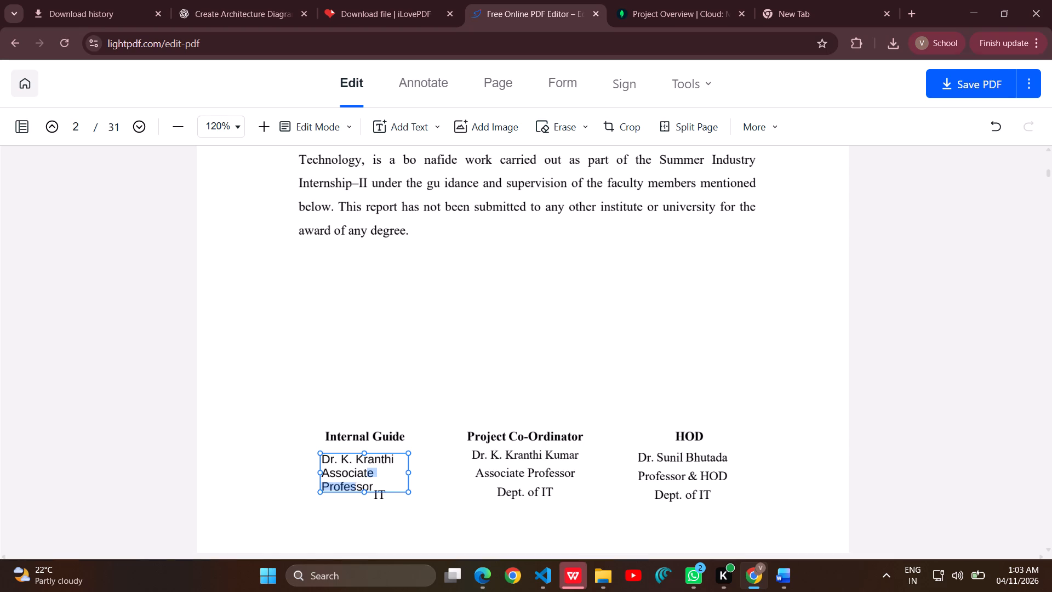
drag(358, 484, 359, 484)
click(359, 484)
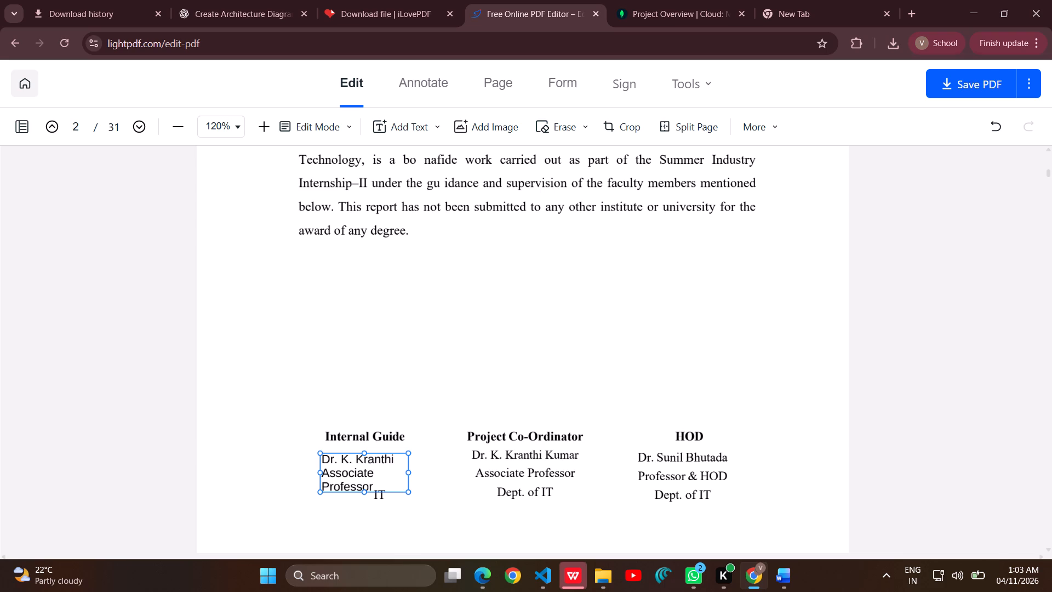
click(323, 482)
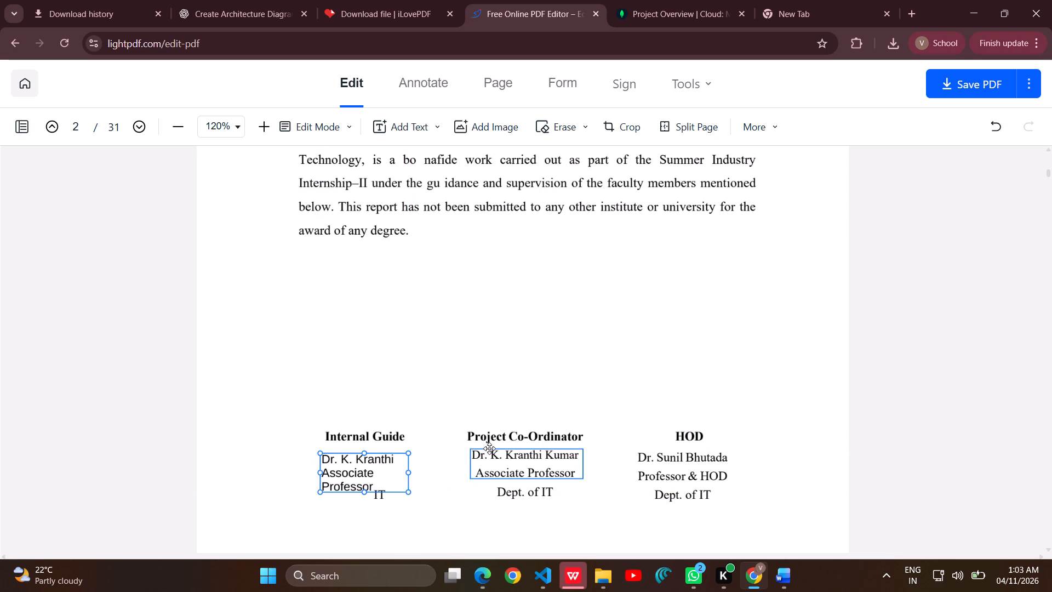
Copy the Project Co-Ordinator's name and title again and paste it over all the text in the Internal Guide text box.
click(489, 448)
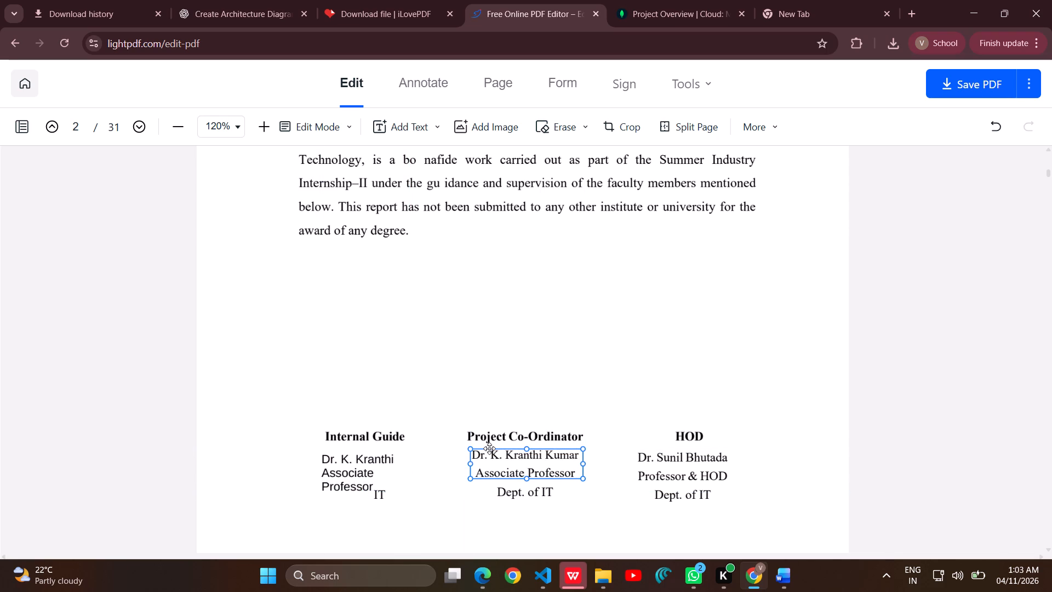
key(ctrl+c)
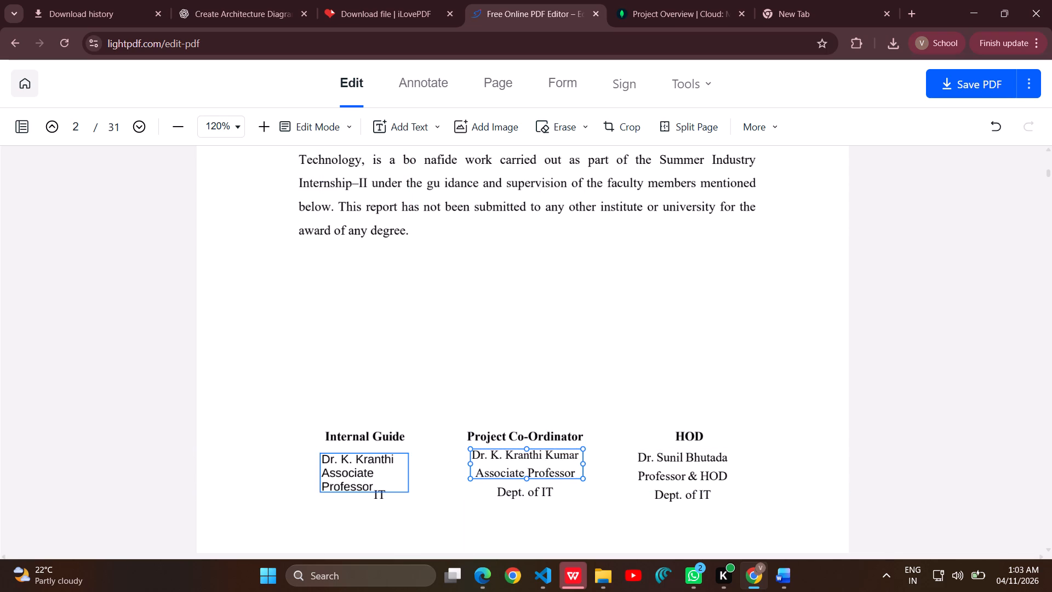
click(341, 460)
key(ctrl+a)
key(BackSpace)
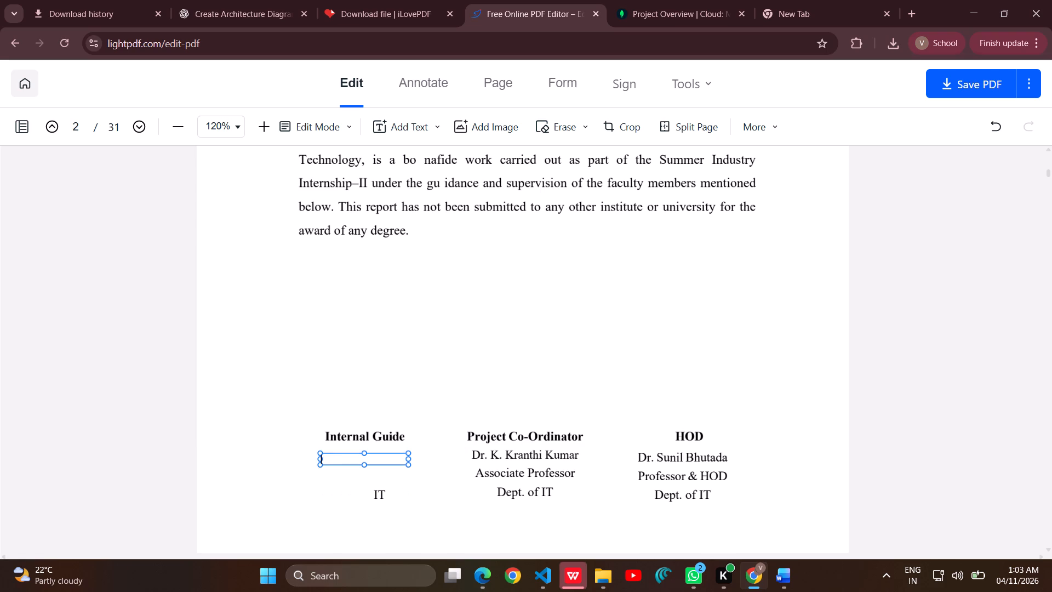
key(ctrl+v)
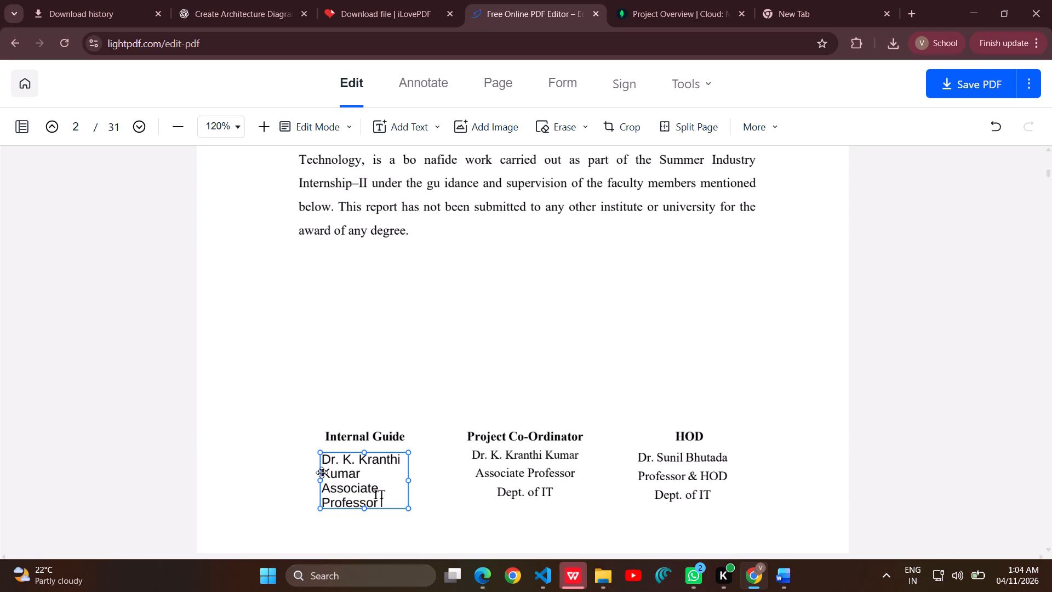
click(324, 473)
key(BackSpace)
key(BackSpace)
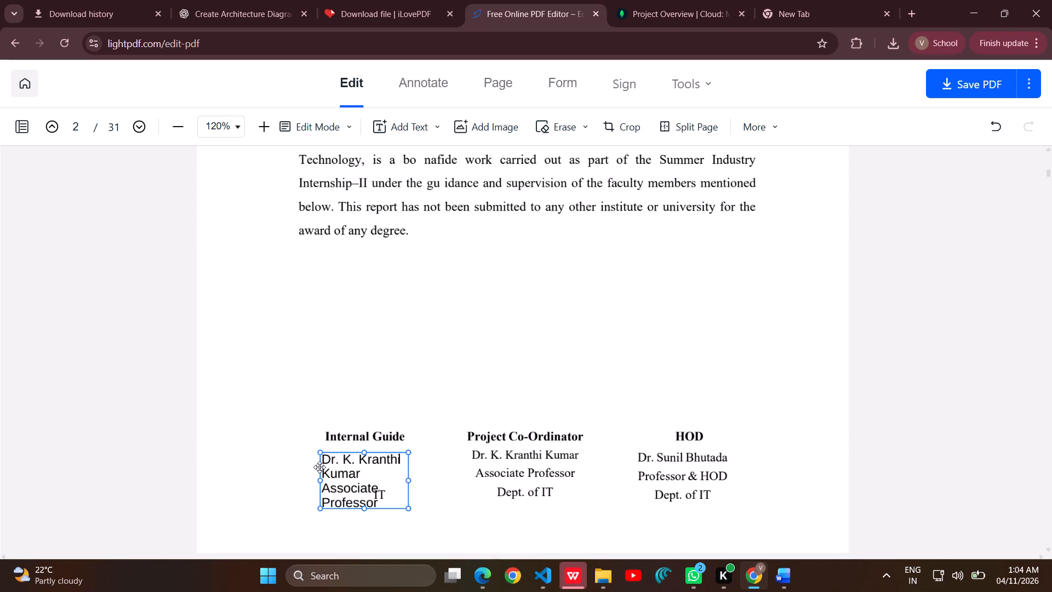
Delete the pasted name and title text box and the separate "IT" text under the Internal Guide heading.
click(321, 466)
key(BackSpace)
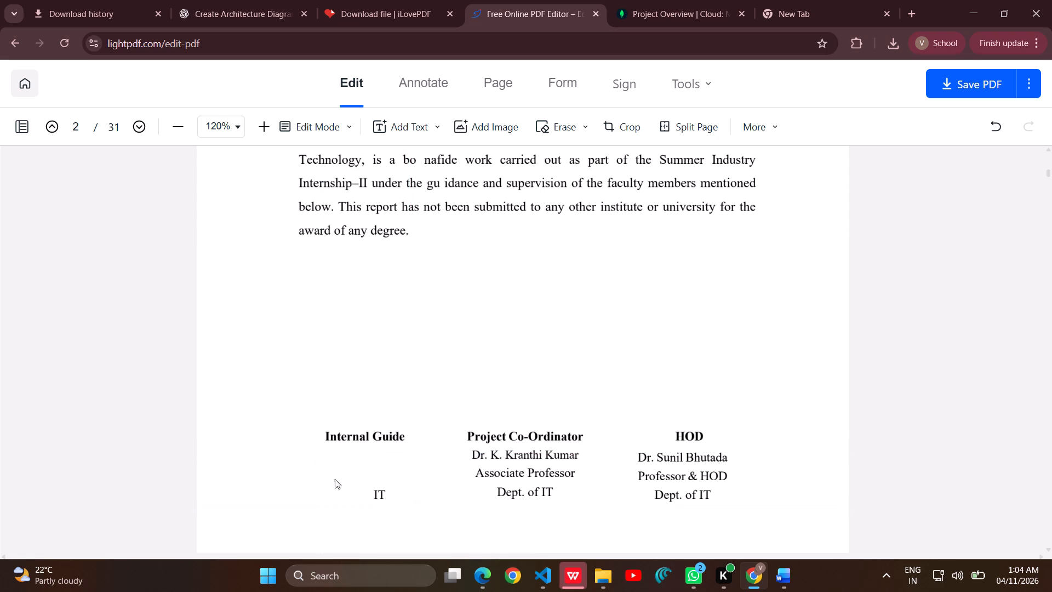
click(381, 490)
key(BackSpace)
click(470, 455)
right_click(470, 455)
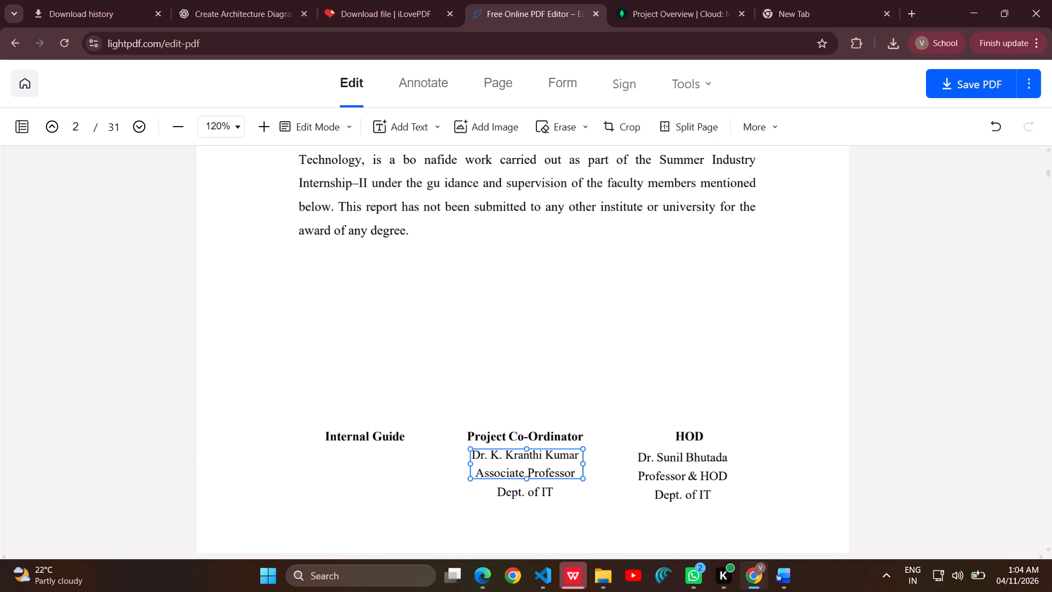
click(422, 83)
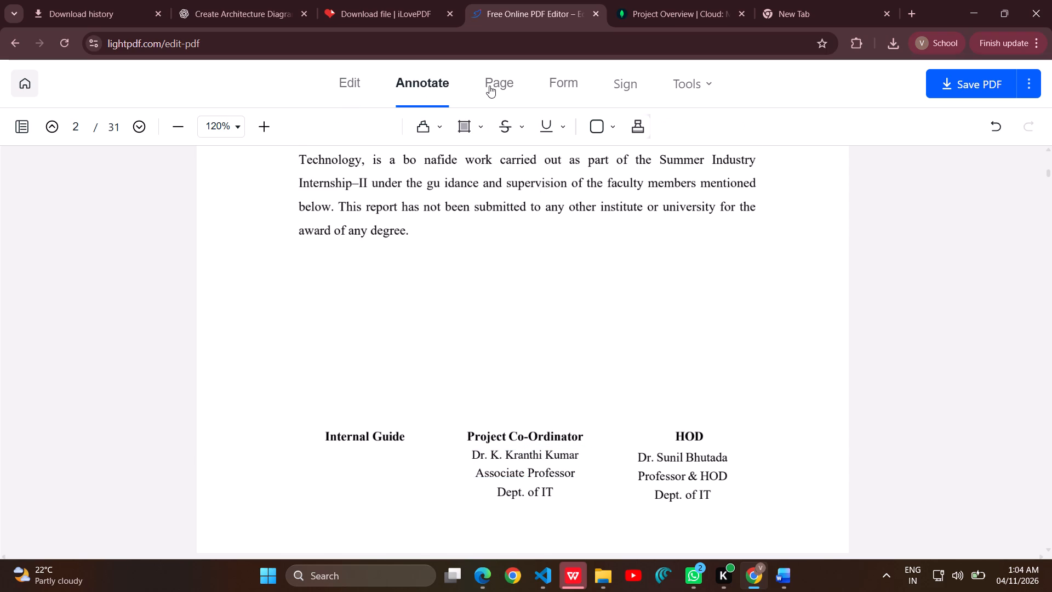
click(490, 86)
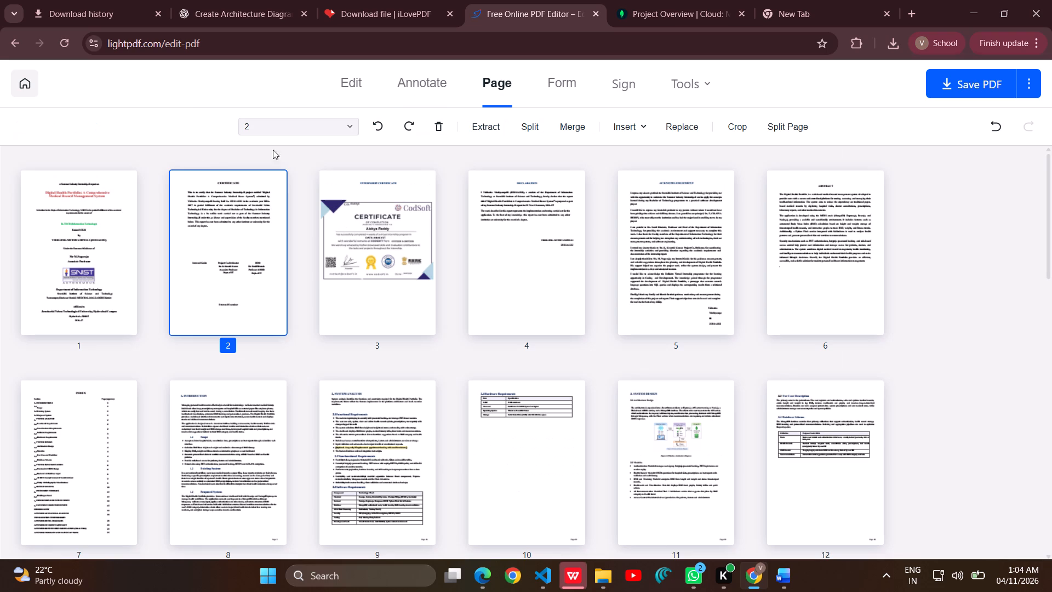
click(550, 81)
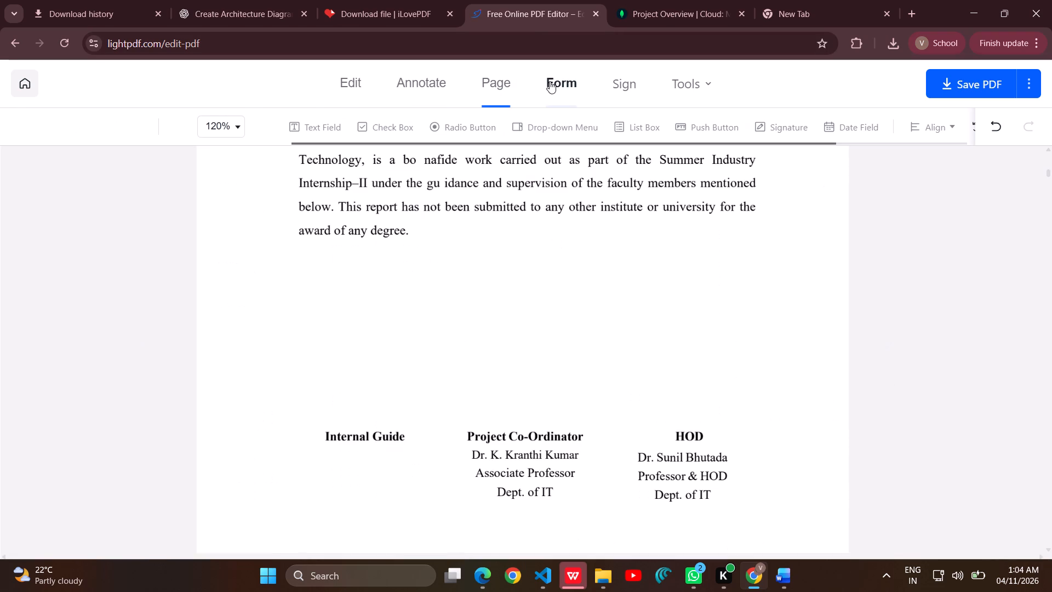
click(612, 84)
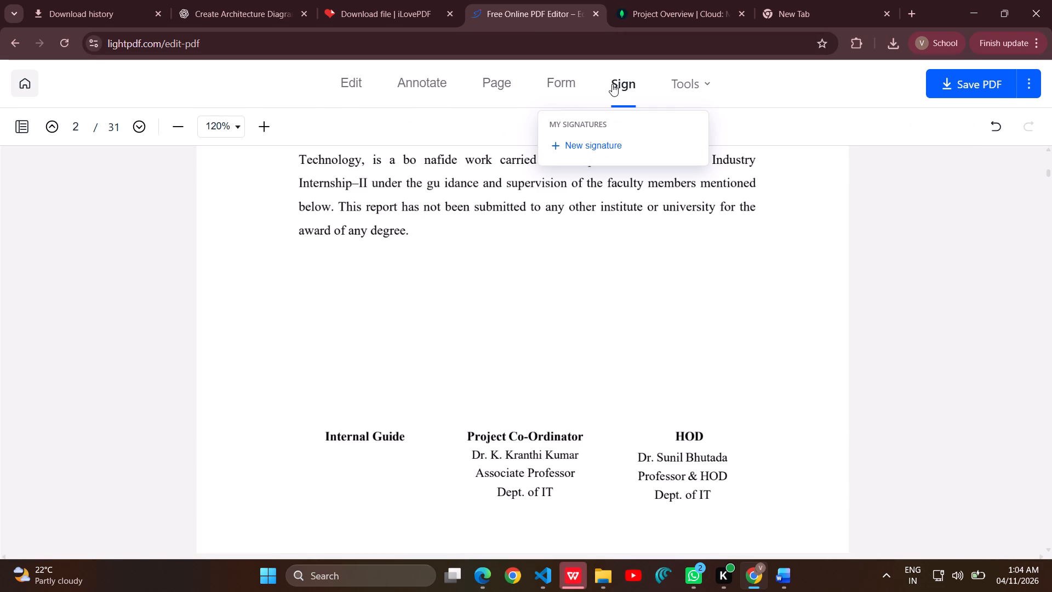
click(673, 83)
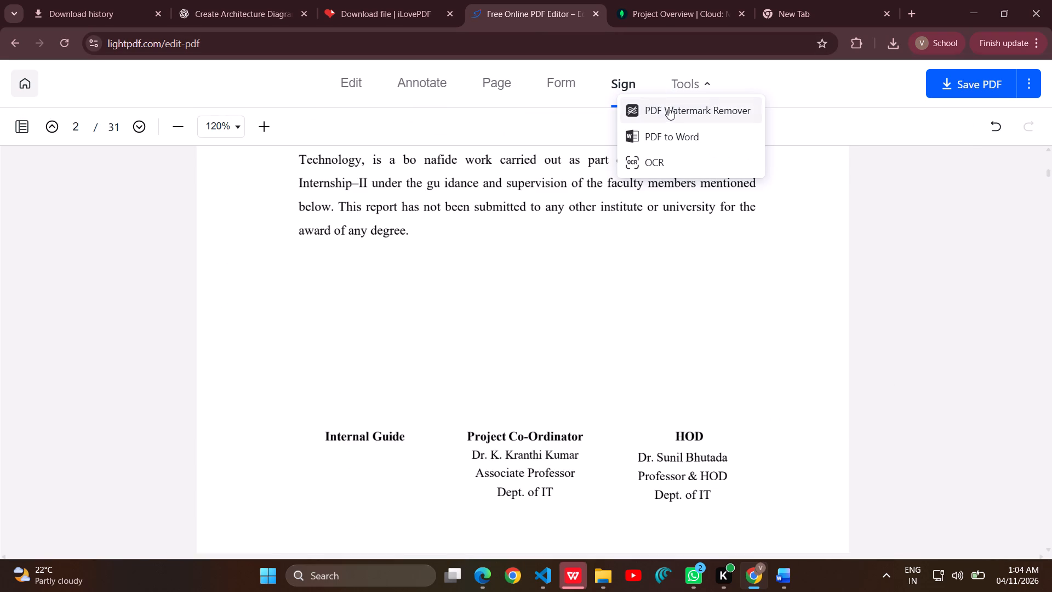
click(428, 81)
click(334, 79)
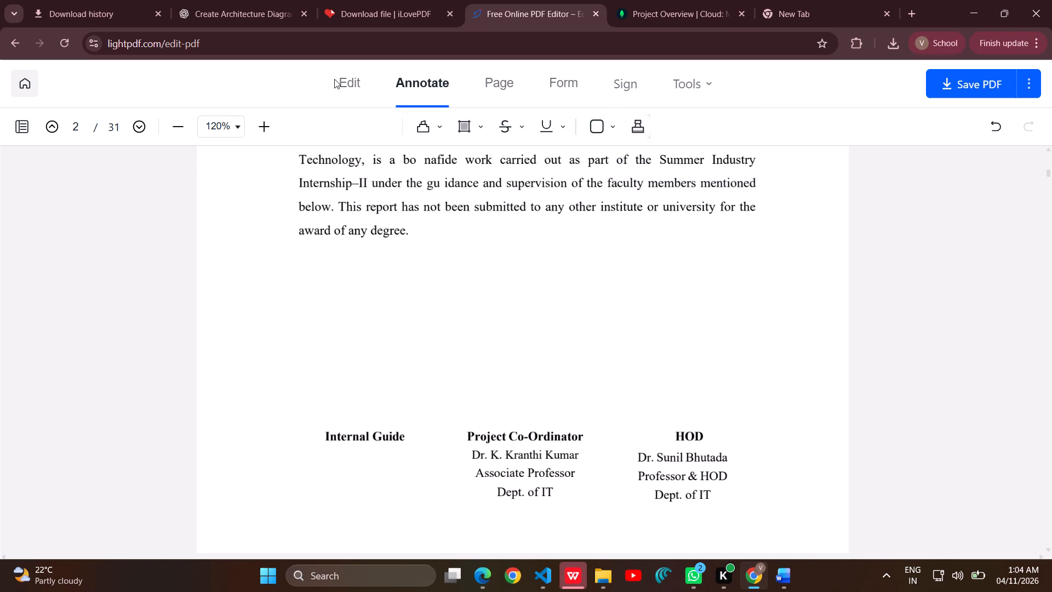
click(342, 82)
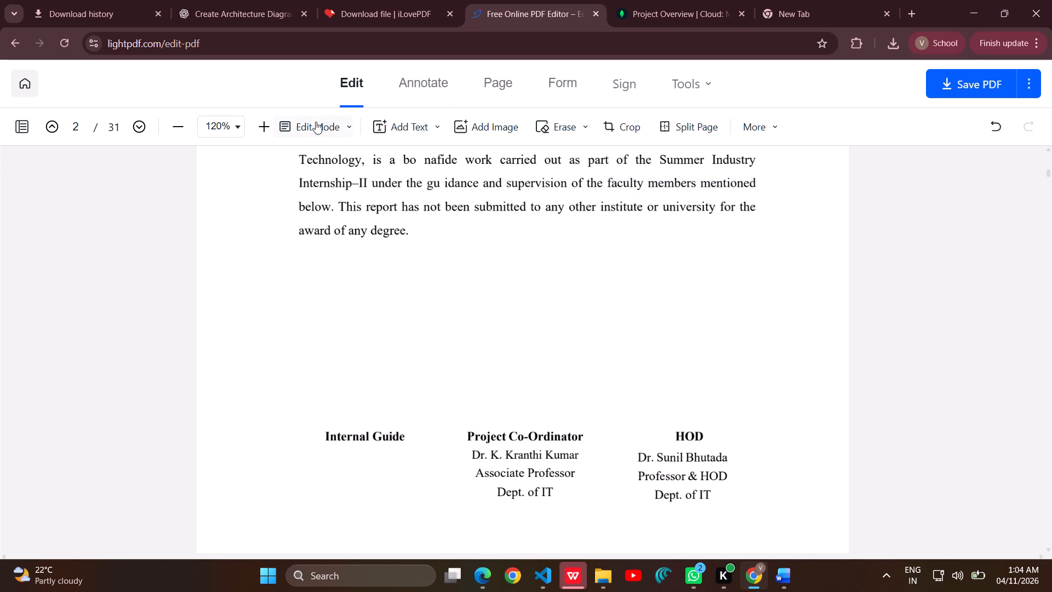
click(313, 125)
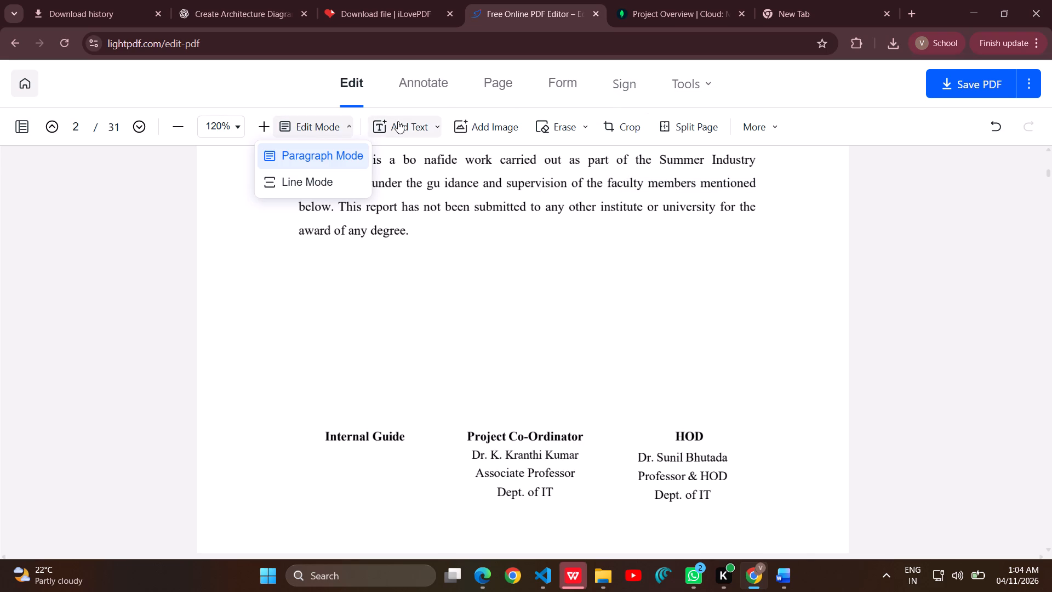
Add a new text box under the Internal Guide heading containing the internal guide's name with the title "Mr.".
click(403, 121)
click(319, 466)
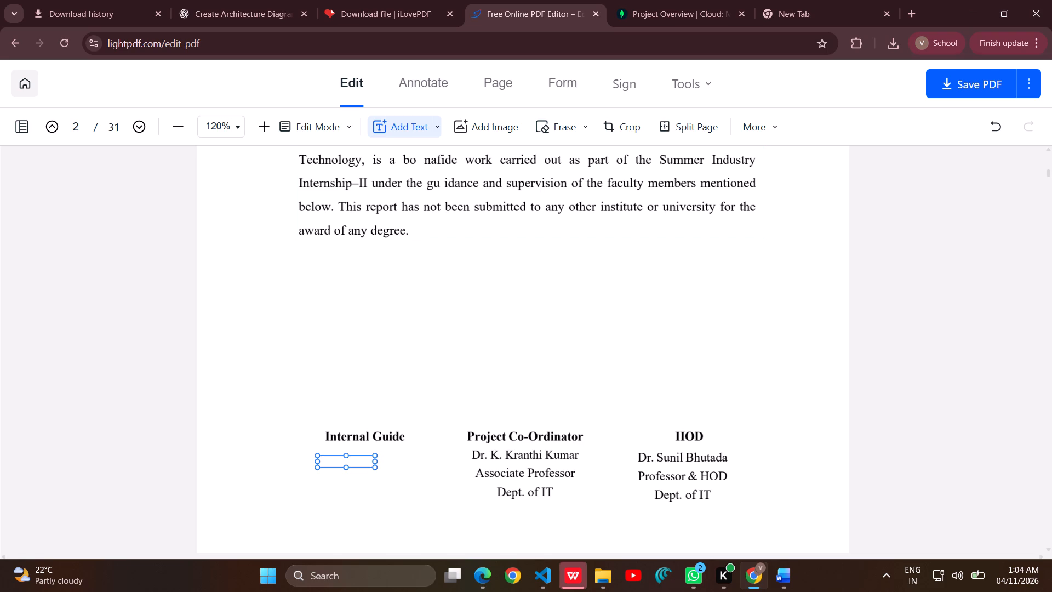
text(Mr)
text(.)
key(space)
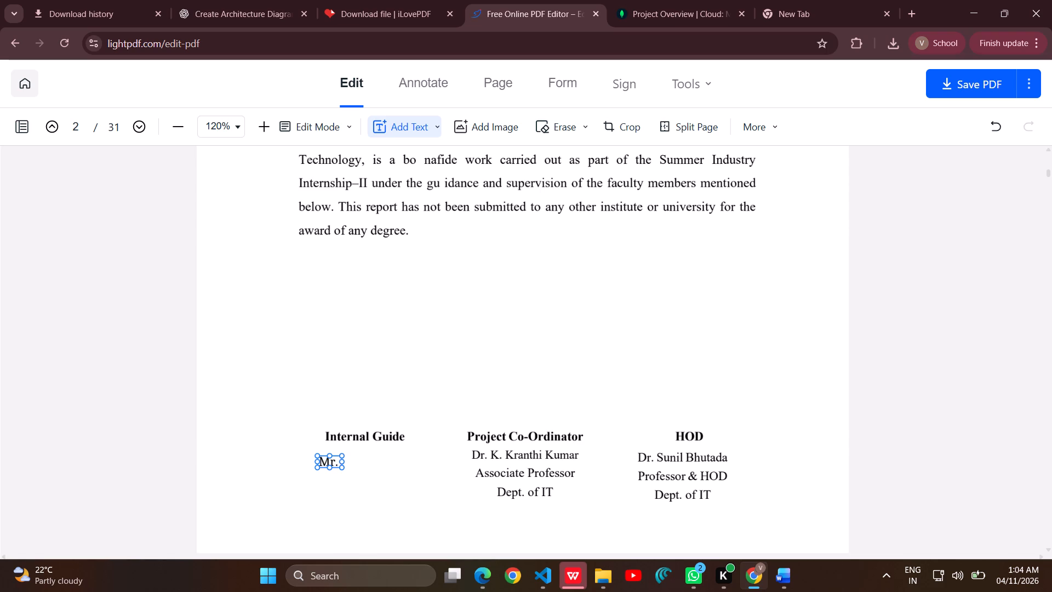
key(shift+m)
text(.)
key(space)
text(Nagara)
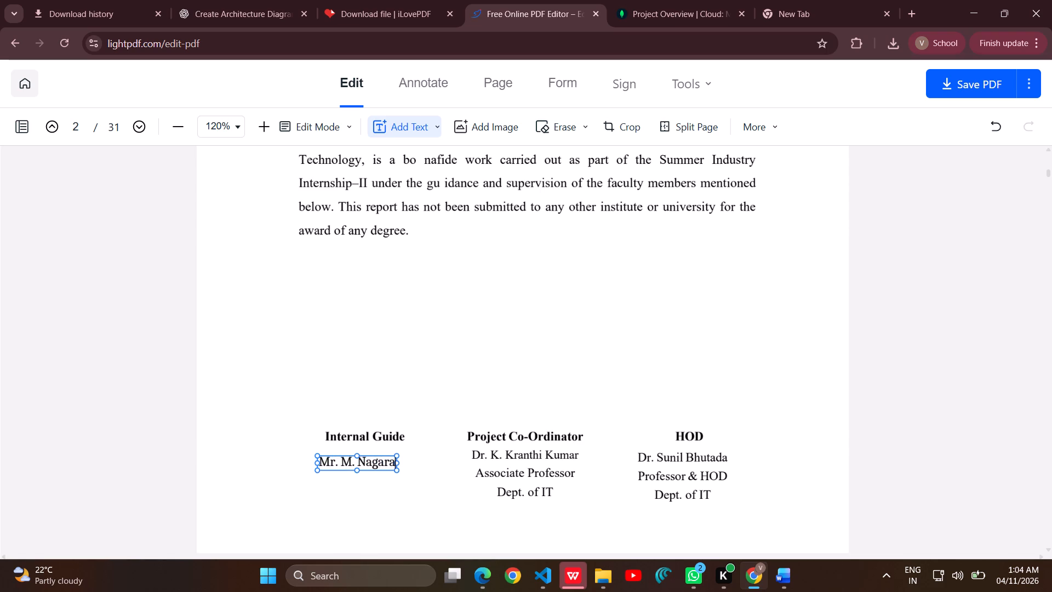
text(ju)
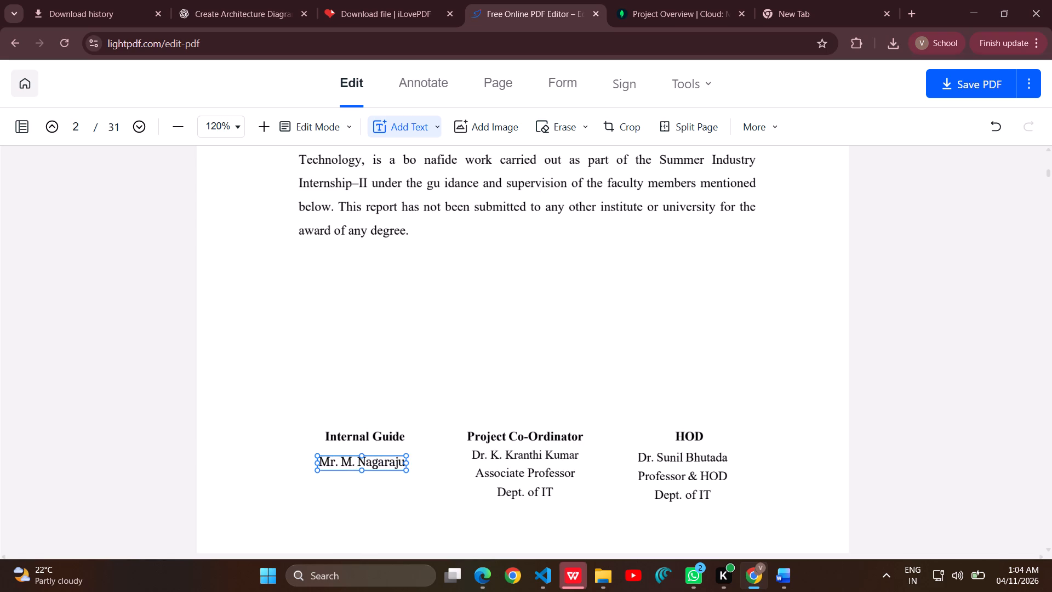
Add the title "Associate professor" below the name in the Internal Guide text box.
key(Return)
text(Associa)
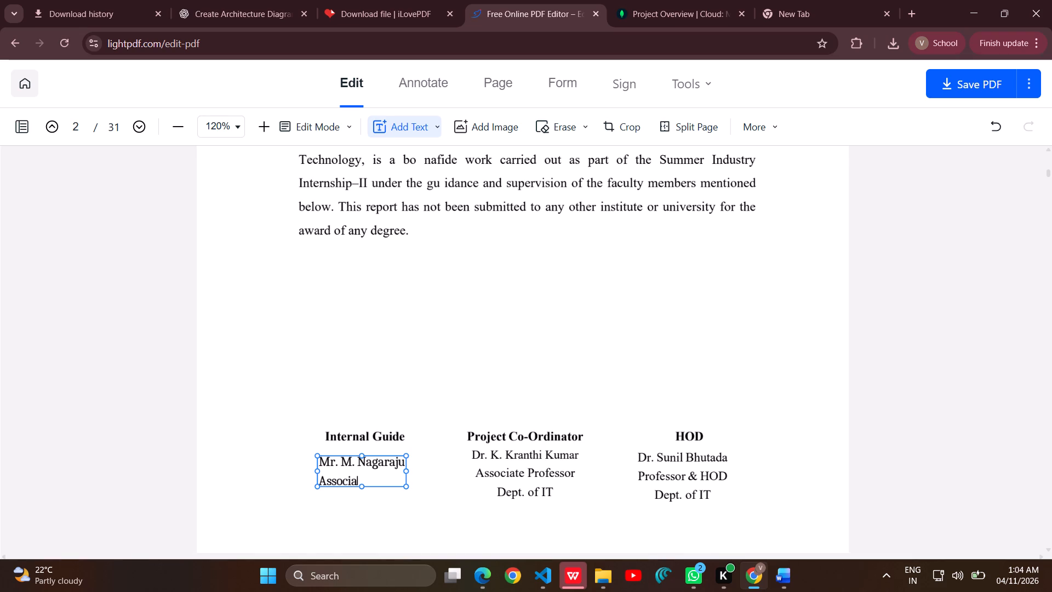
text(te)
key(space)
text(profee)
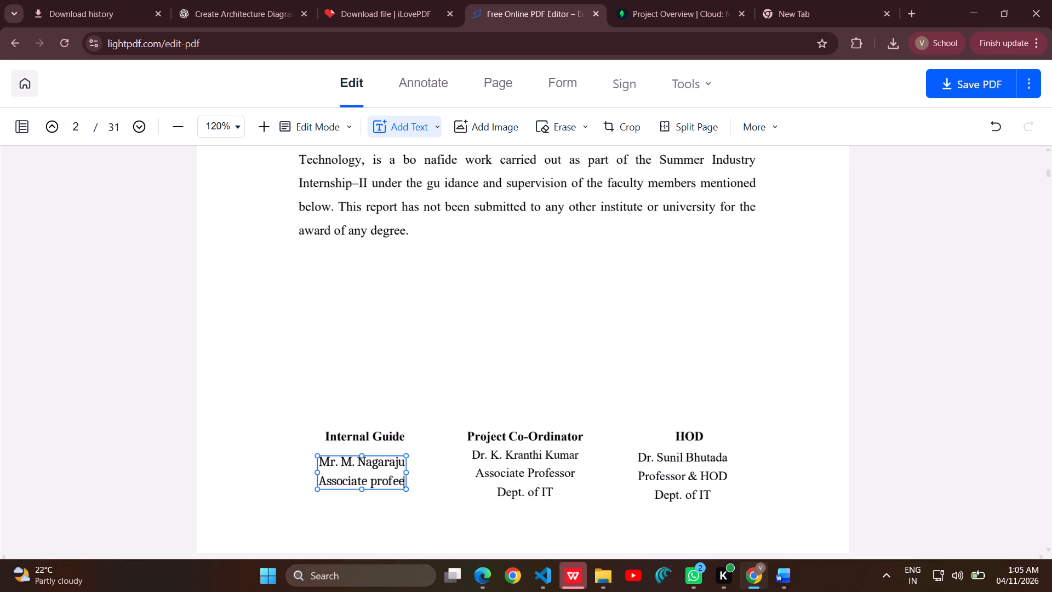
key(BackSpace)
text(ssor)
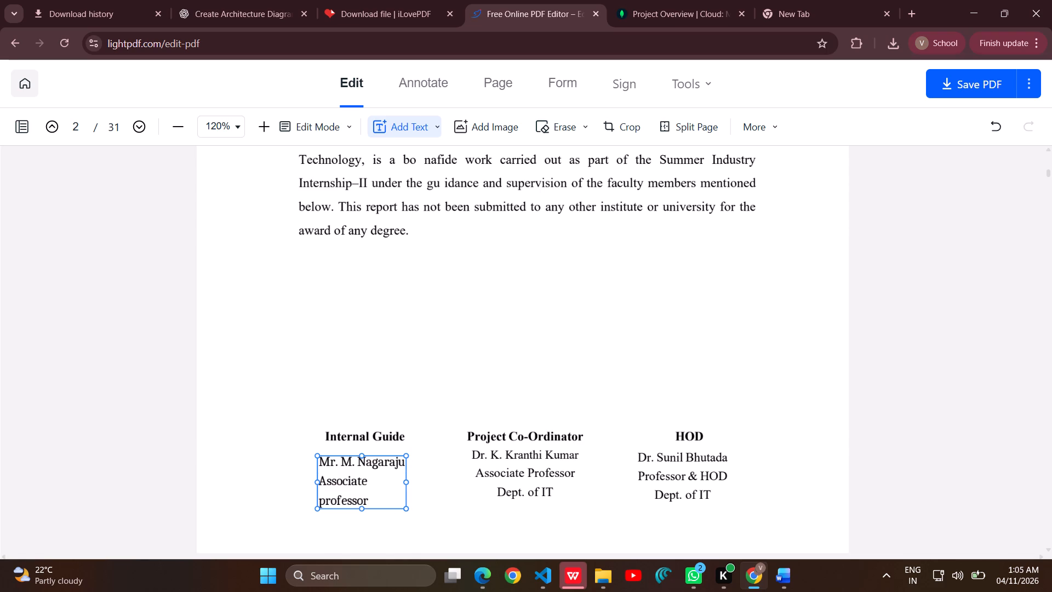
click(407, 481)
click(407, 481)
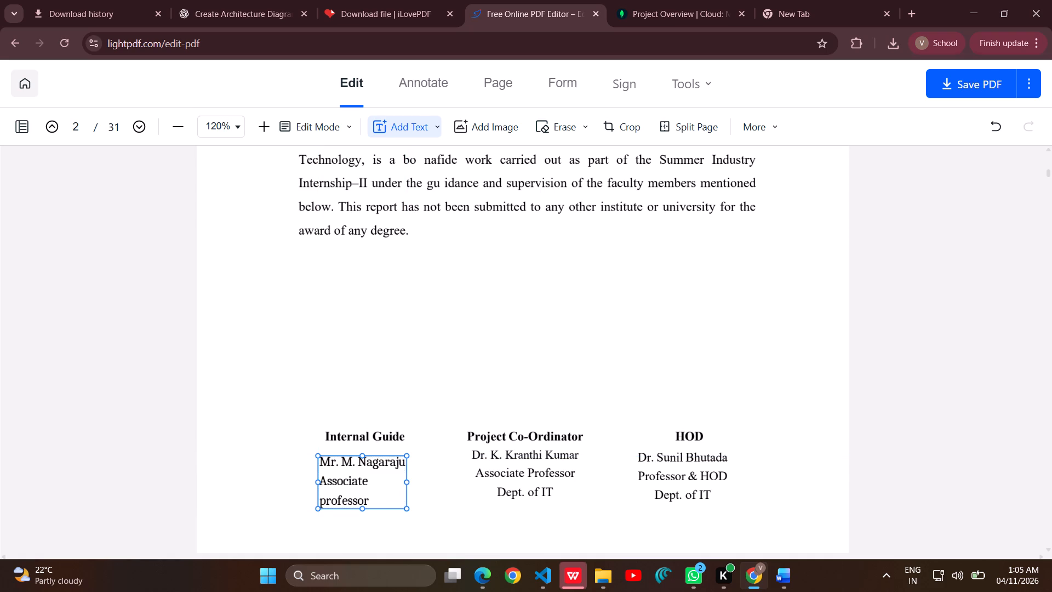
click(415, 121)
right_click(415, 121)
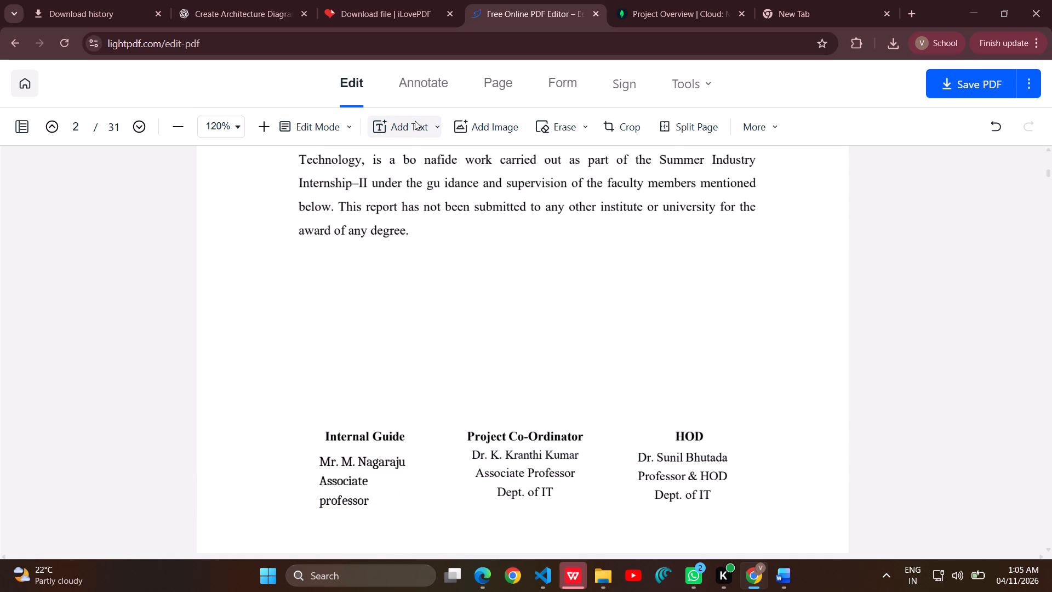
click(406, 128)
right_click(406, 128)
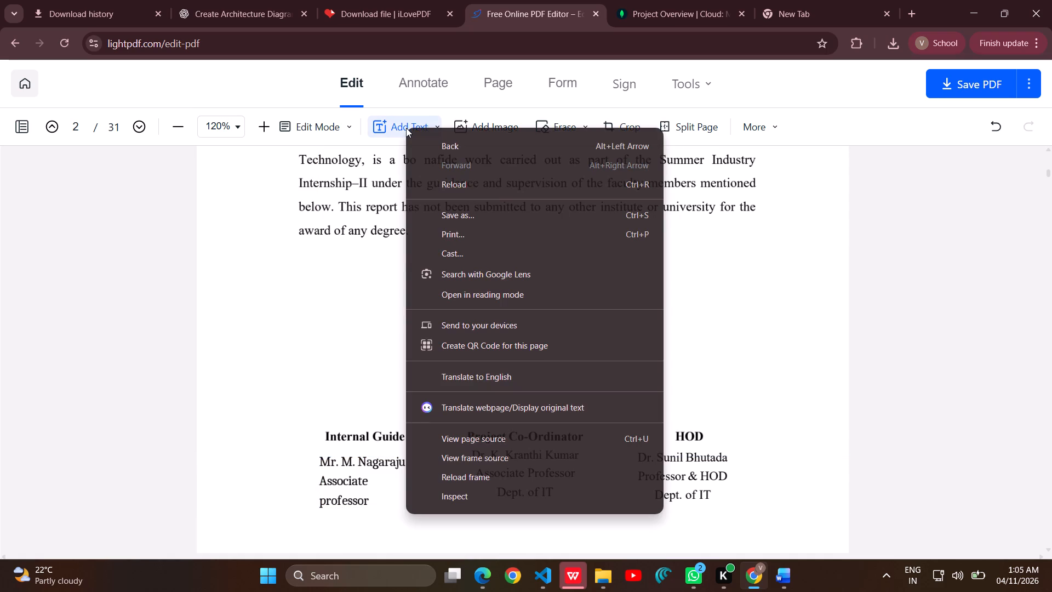
Enter "Prof." after "Associate" on the second line of the Internal Guide text box, removing the lowercase "p" of "professor".
click(320, 502)
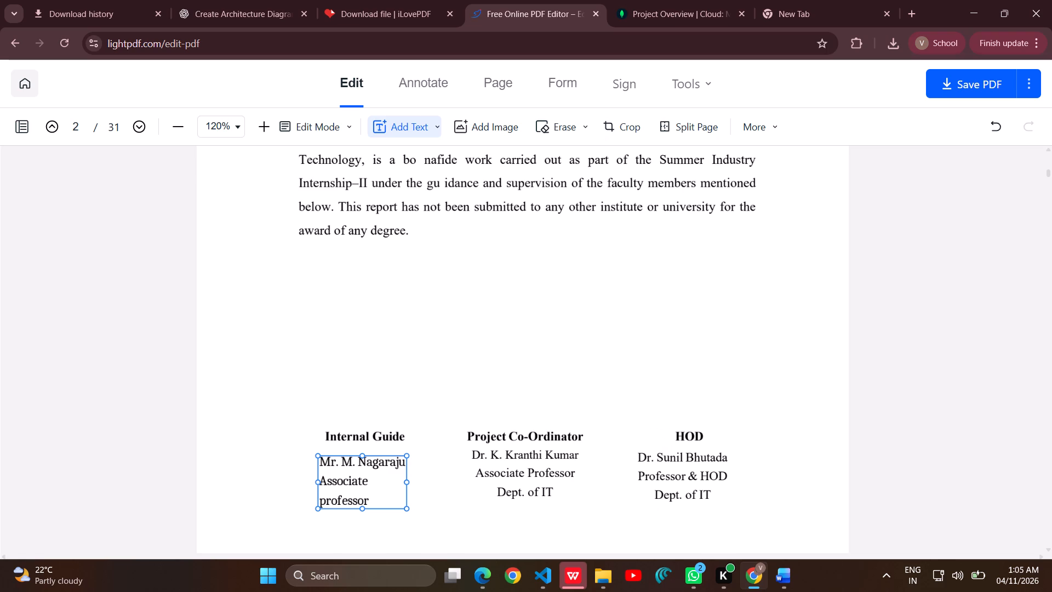
key(Right)
key(BackSpace)
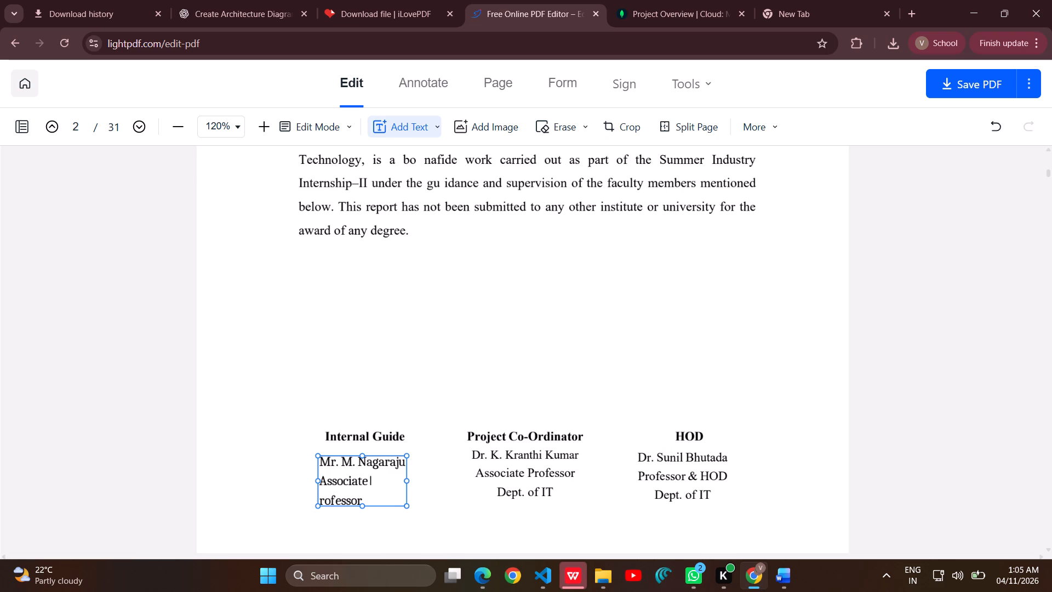
key(shift+p)
key(r)
key(p)
key(BackSpace)
key(o)
key(f)
key(period)
Replace the leftover "rofessor" on the third line of the Internal Guide text box with "Dept. of IT".
click(377, 498)
key(BackSpace)
key(BackSpace)
key(BackSpace)
key(BackSpace)
key(BackSpace)
key(BackSpace)
key(BackSpace)
key(BackSpace)
text(Dept)
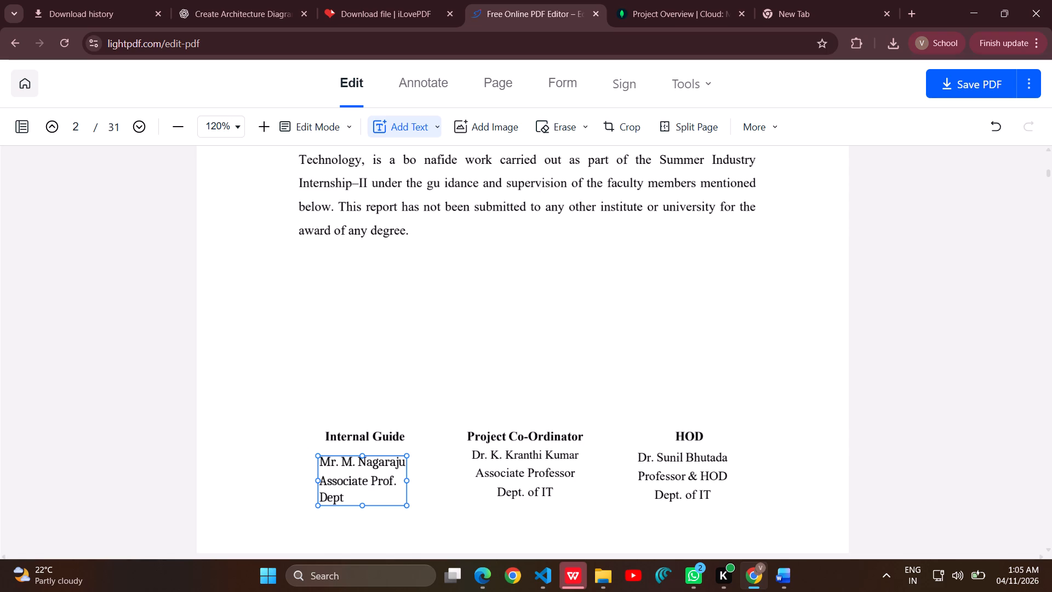
text(.)
key(space)
text(of)
key(space)
text(IT)
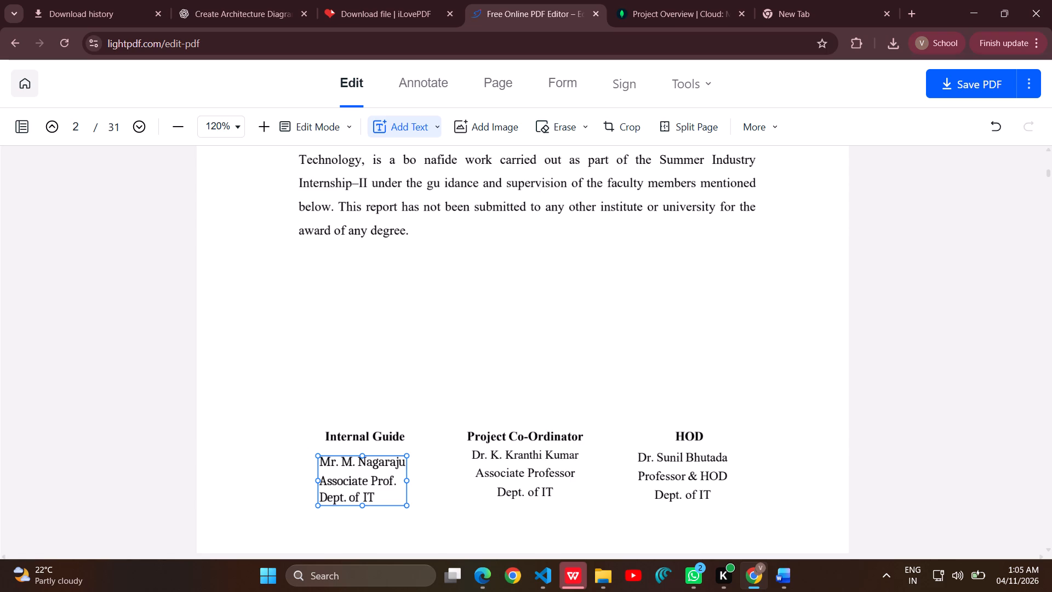
click(465, 544)
click(453, 519)
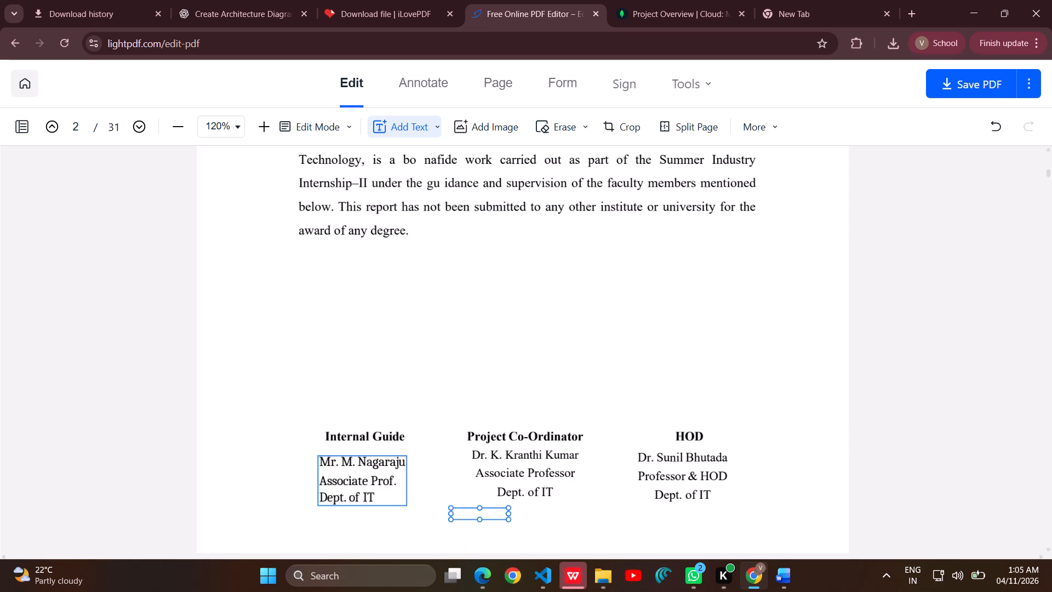
Centre the lower lines under the guide's name, with one leading space before "Associate Prof." and four before "Dept. of IT".
click(321, 478)
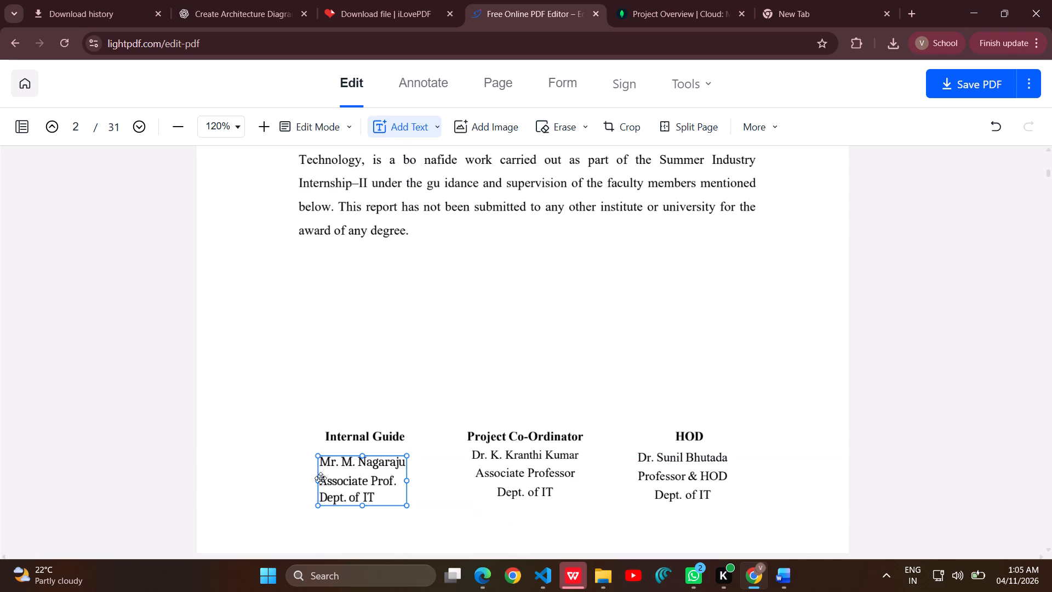
key(space)
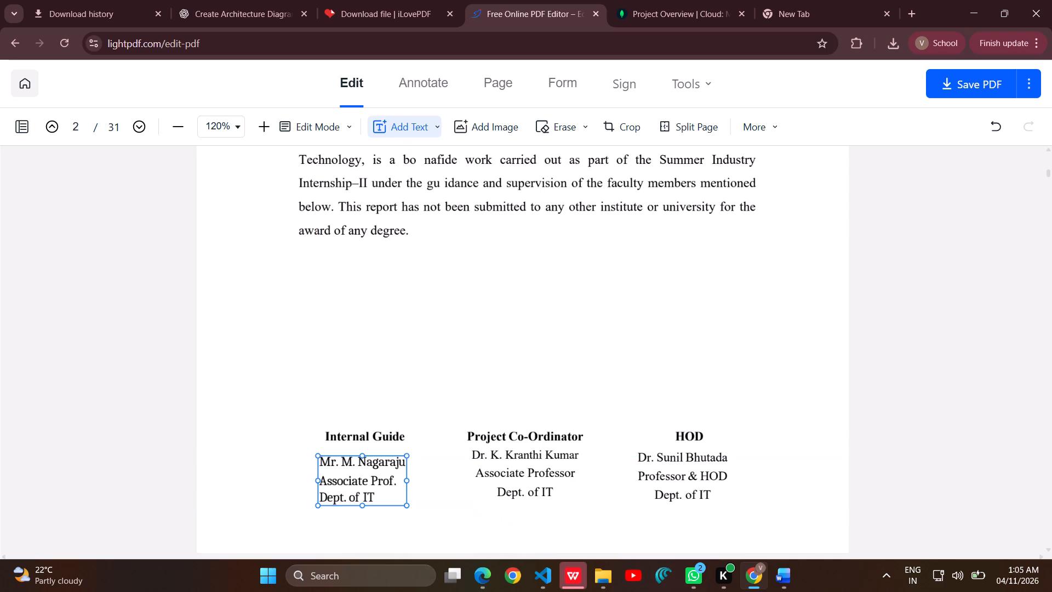
click(320, 482)
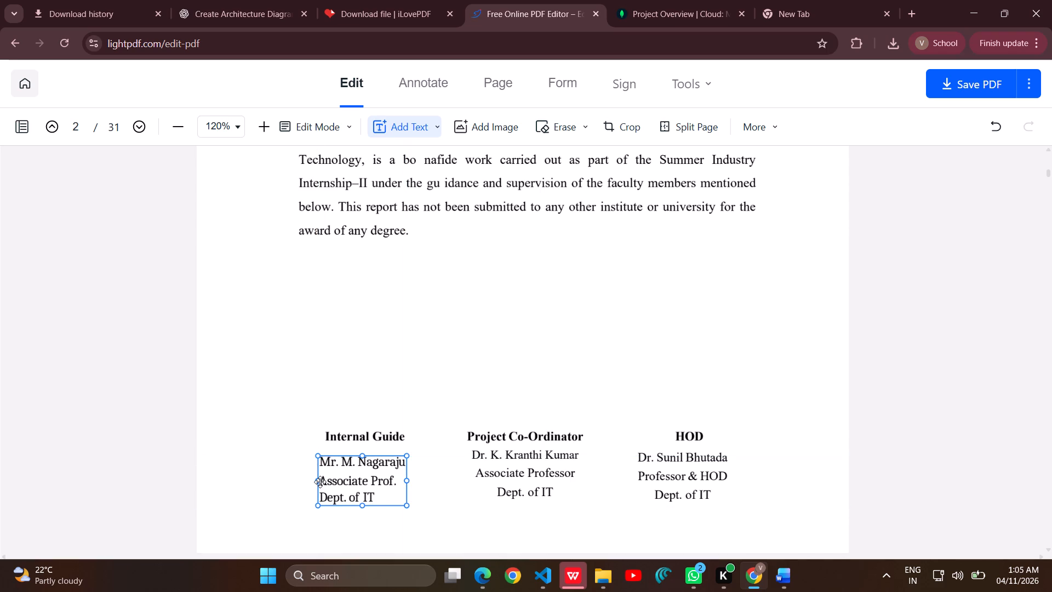
click(322, 482)
key(space)
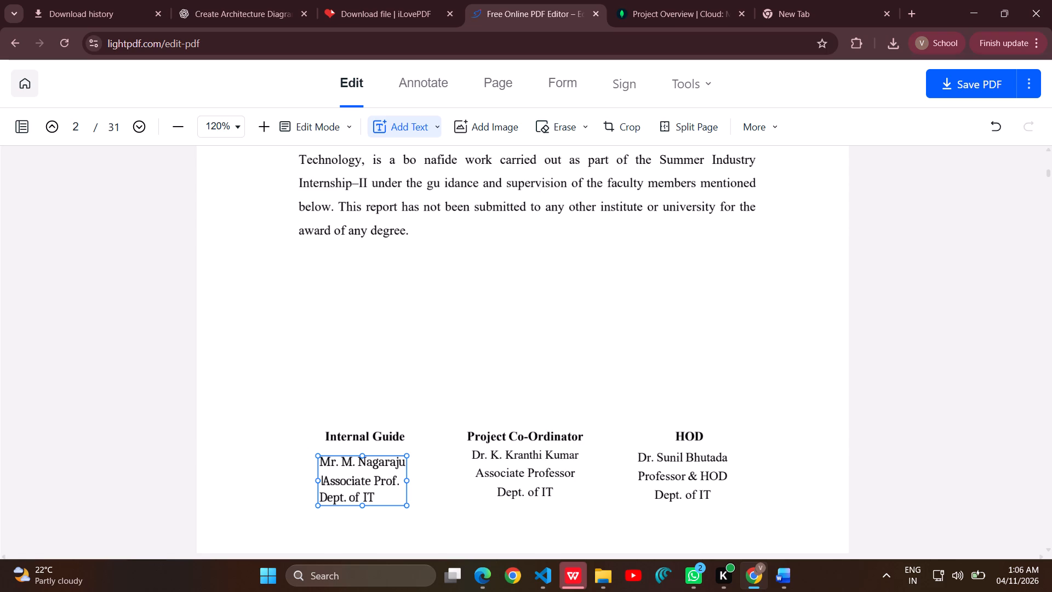
click(319, 499)
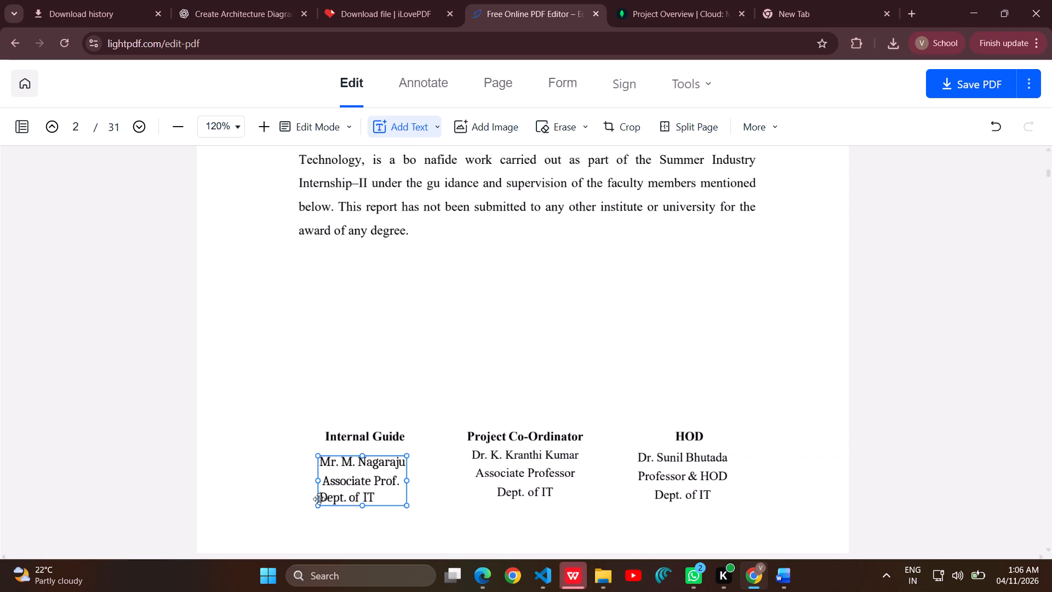
click(322, 496)
key(space)
key(space)
key(space)
key(space)
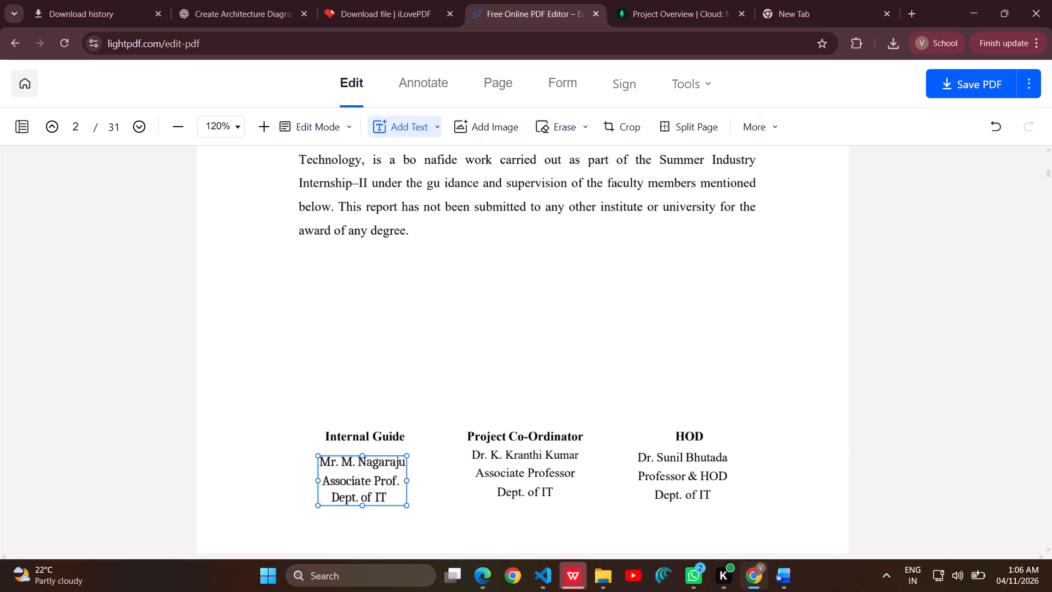
click(444, 511)
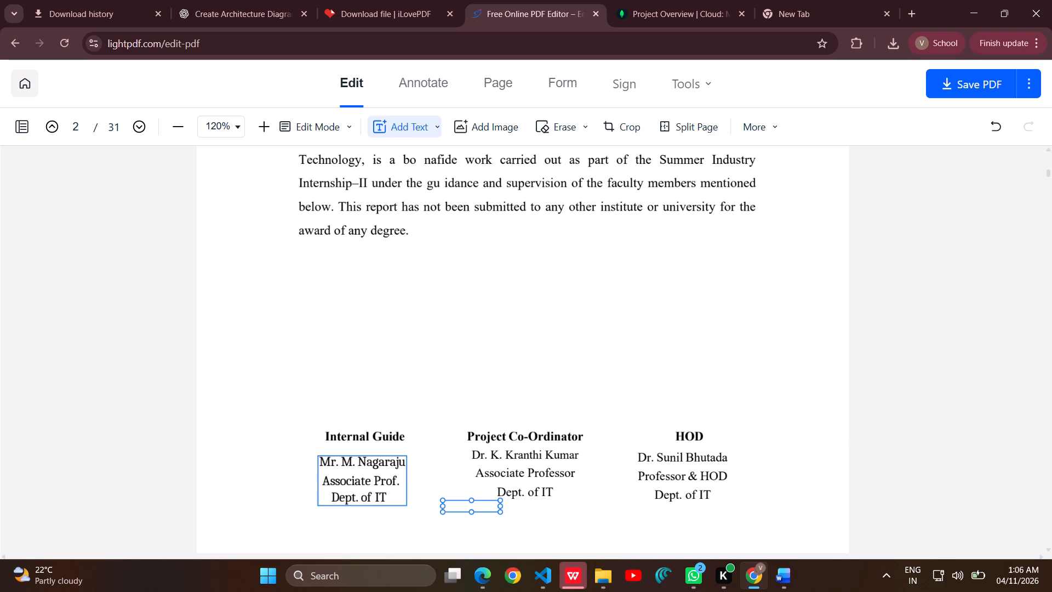
Move the Internal Guide text box up slightly so it sits directly below its heading, and copy its three lines.
click(371, 494)
key(ctrl+c)
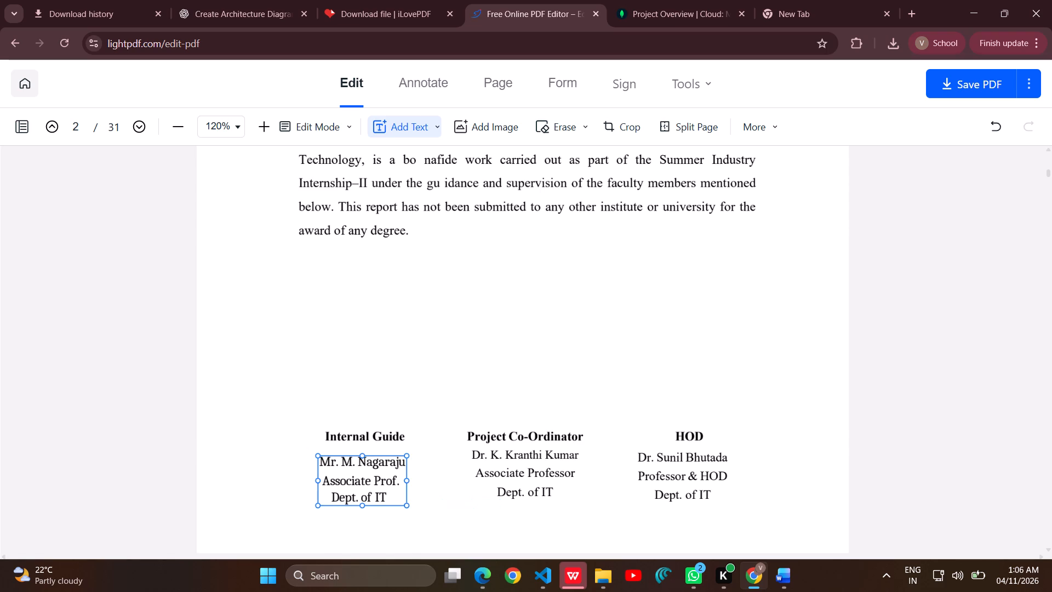
scroll(371, 494, down, 2)
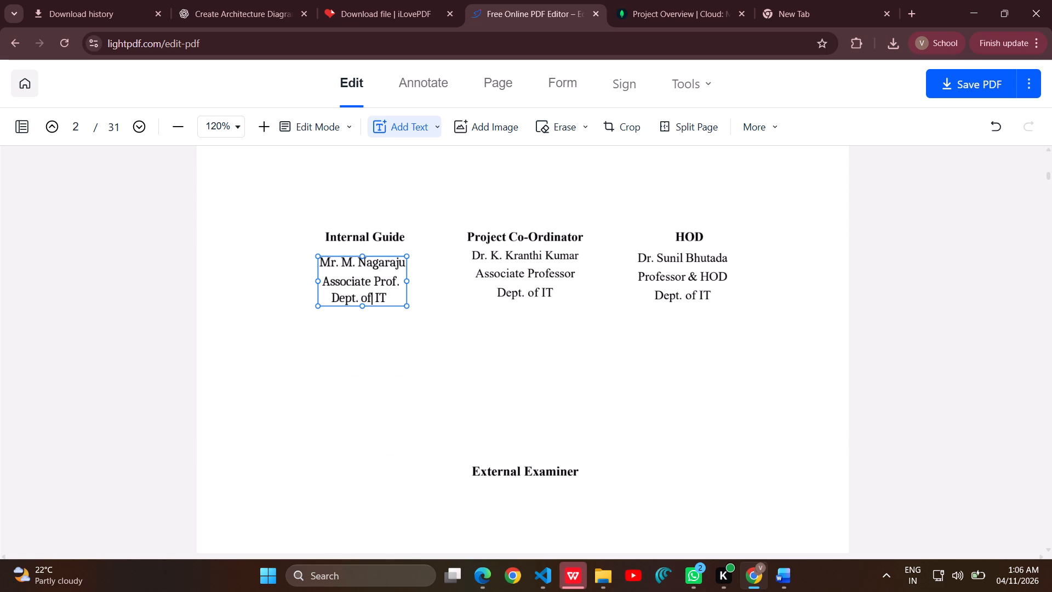
click(361, 256)
drag(361, 256, 361, 252)
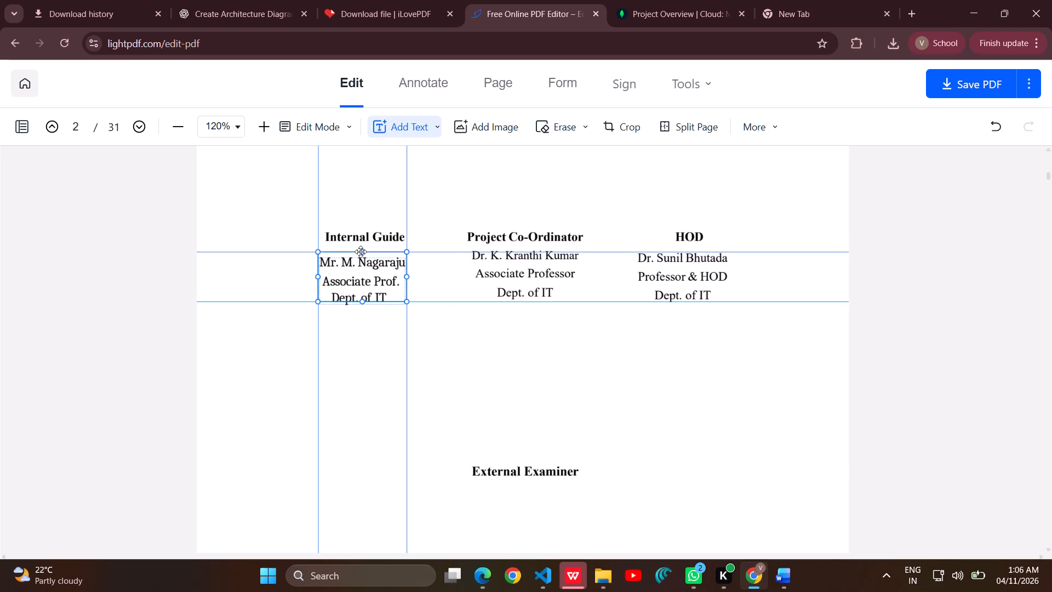
drag(361, 252, 362, 249)
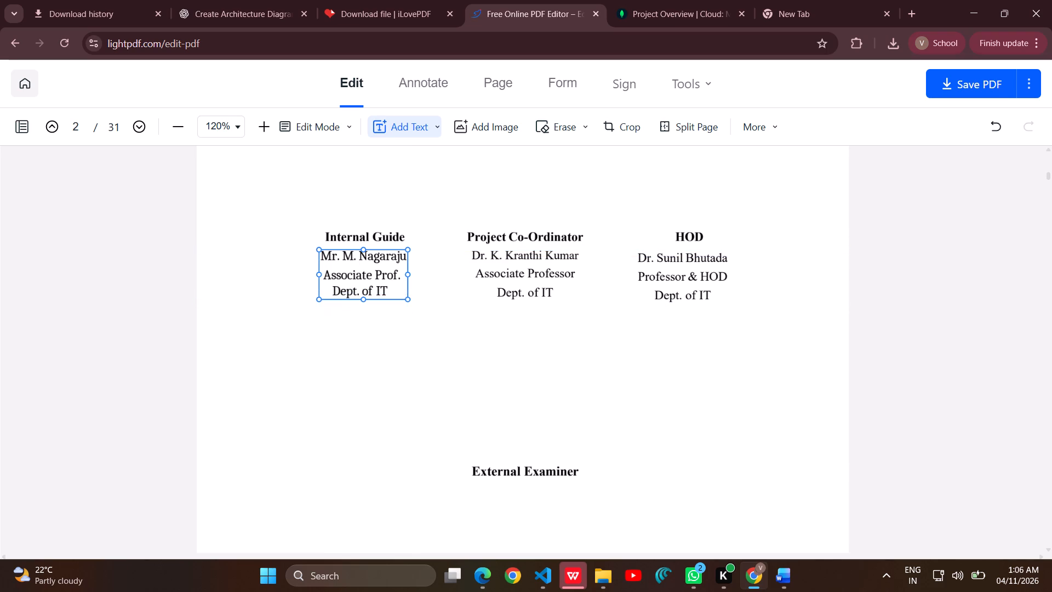
drag(323, 253, 397, 294)
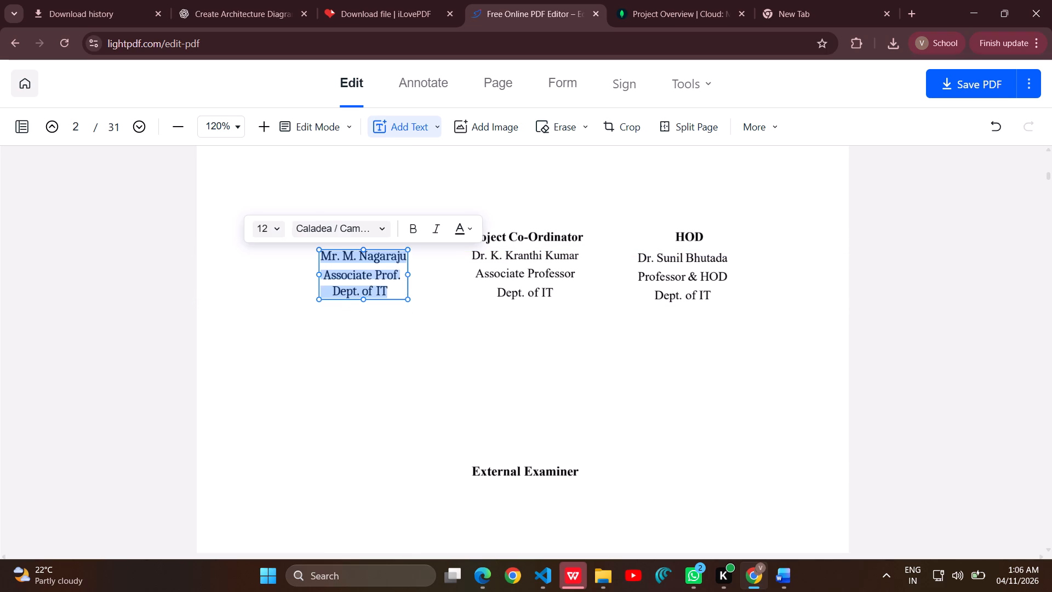
key(ctrl+c)
Delete the broken surname lines and the leading space before the roll number in the signature block ending the acknowledgement on page 5.
scroll(401, 360, down, 5)
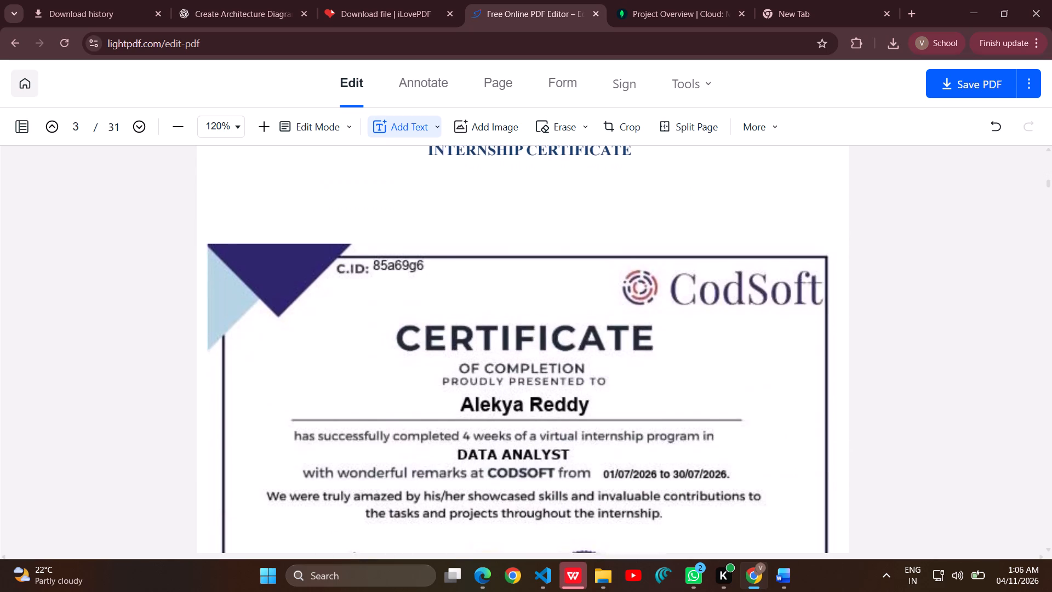
scroll(401, 360, down, 8)
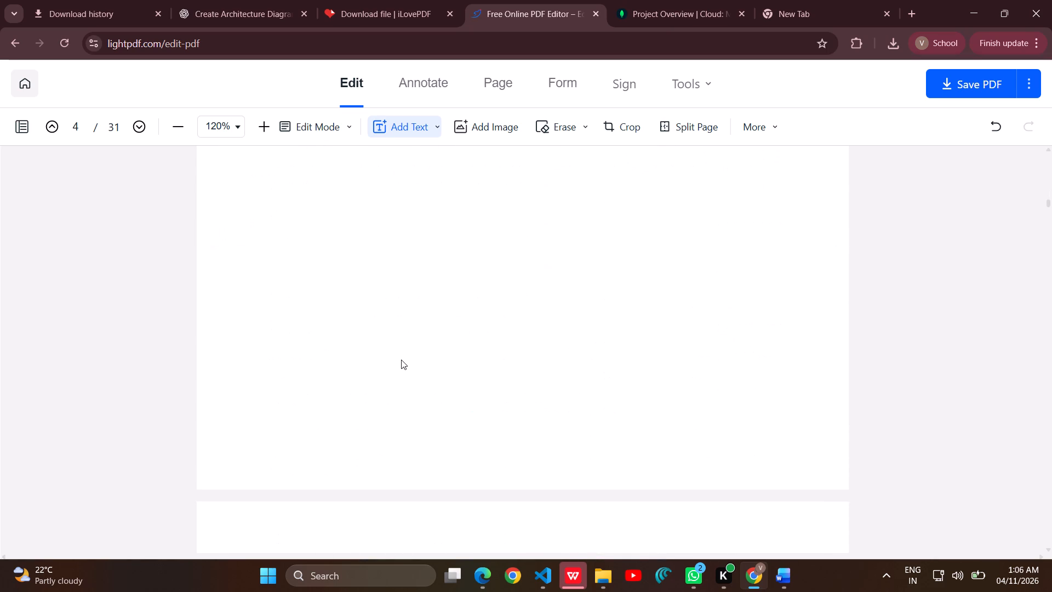
scroll(401, 360, down, 8)
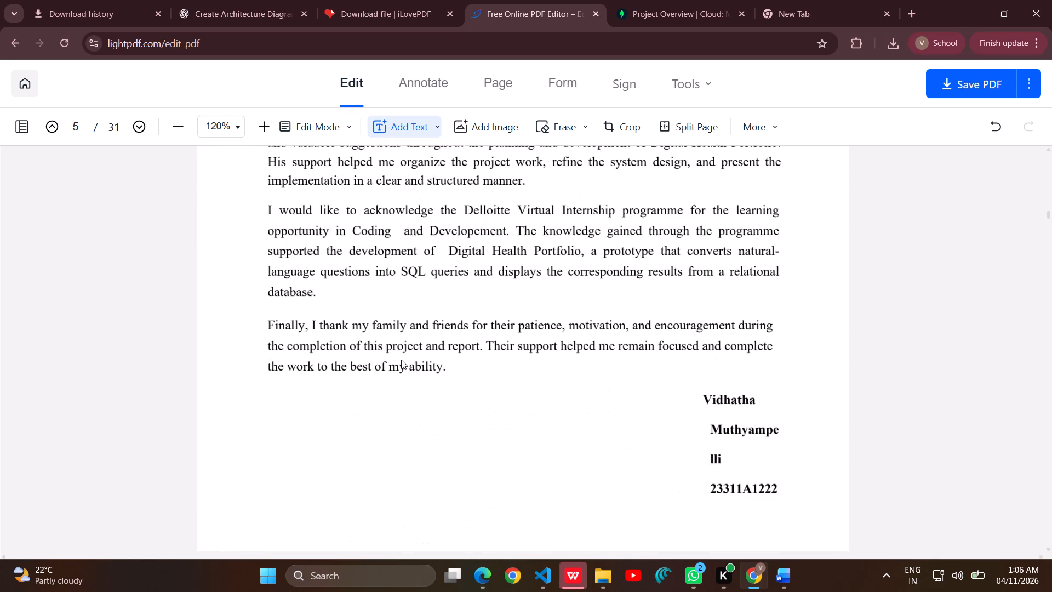
scroll(401, 360, down, 3)
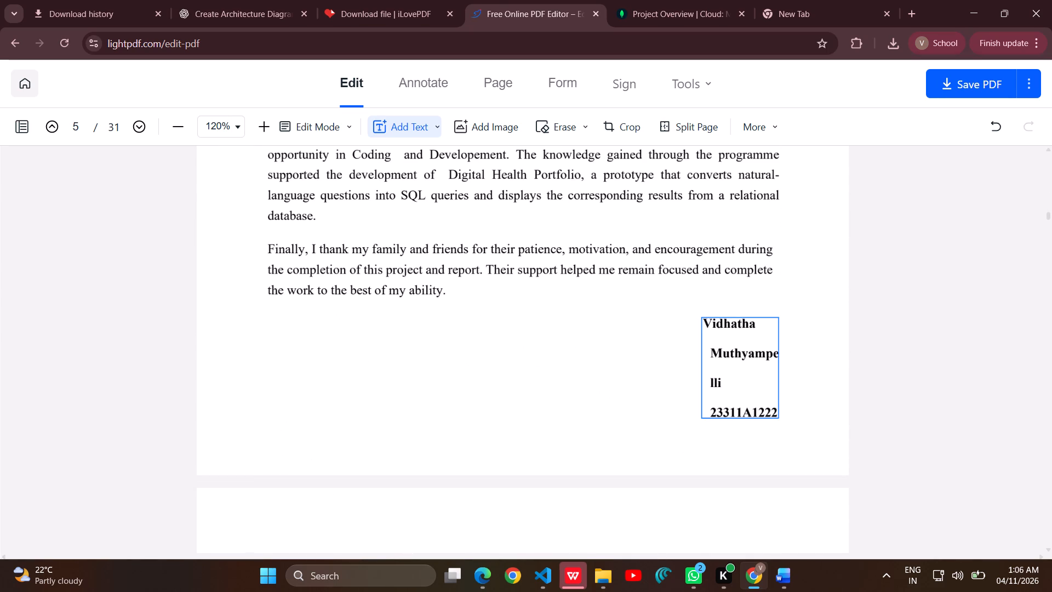
click(704, 322)
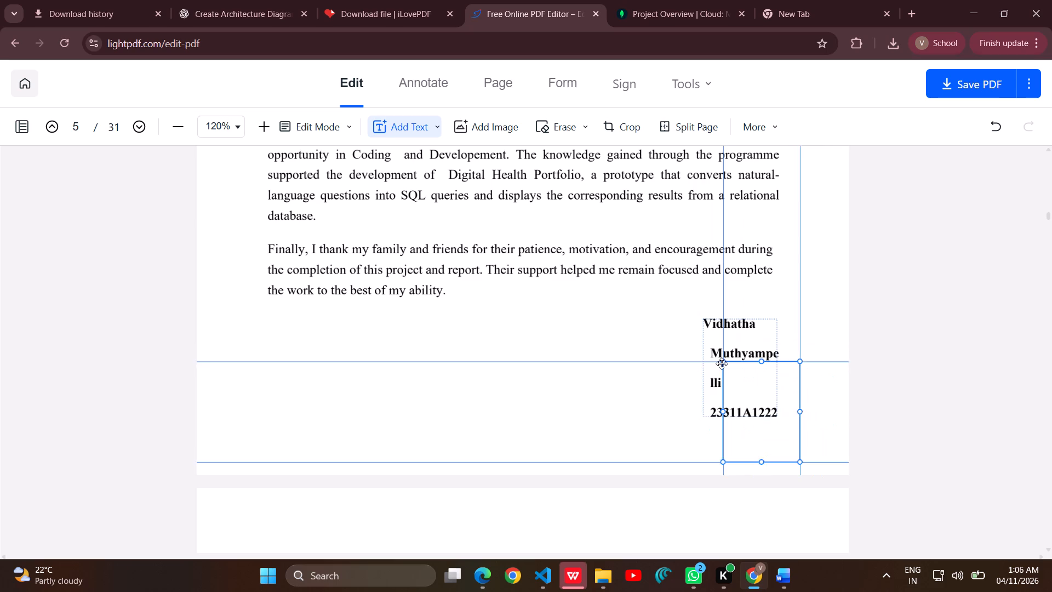
click(701, 323)
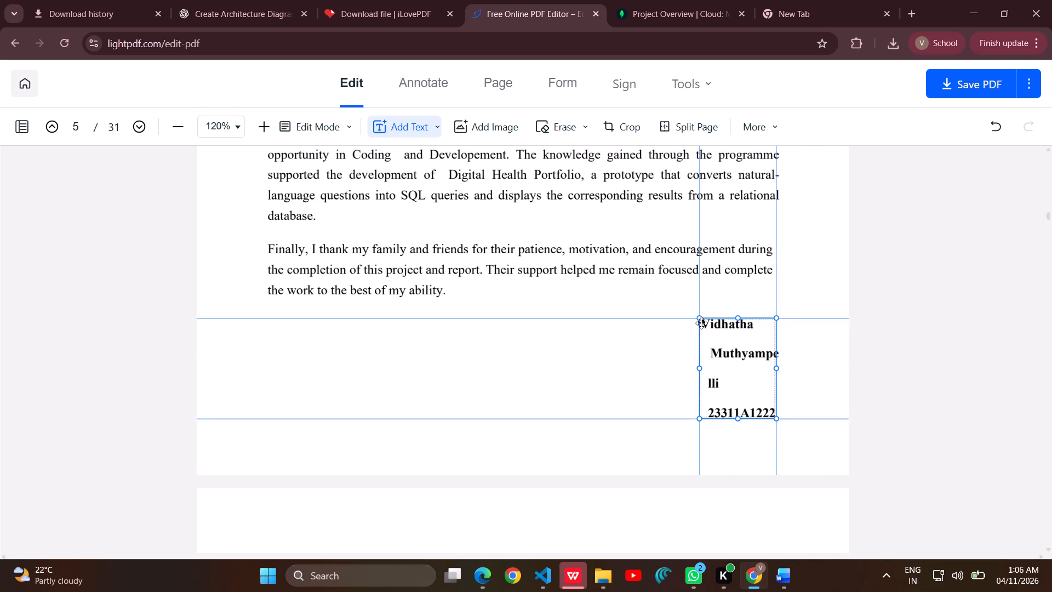
click(711, 351)
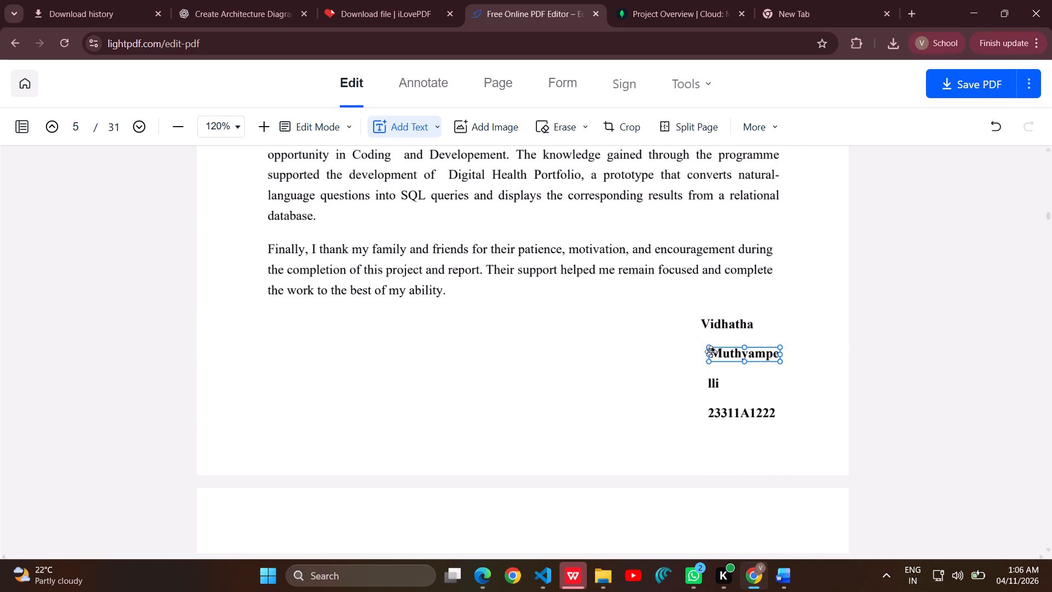
key(BackSpace)
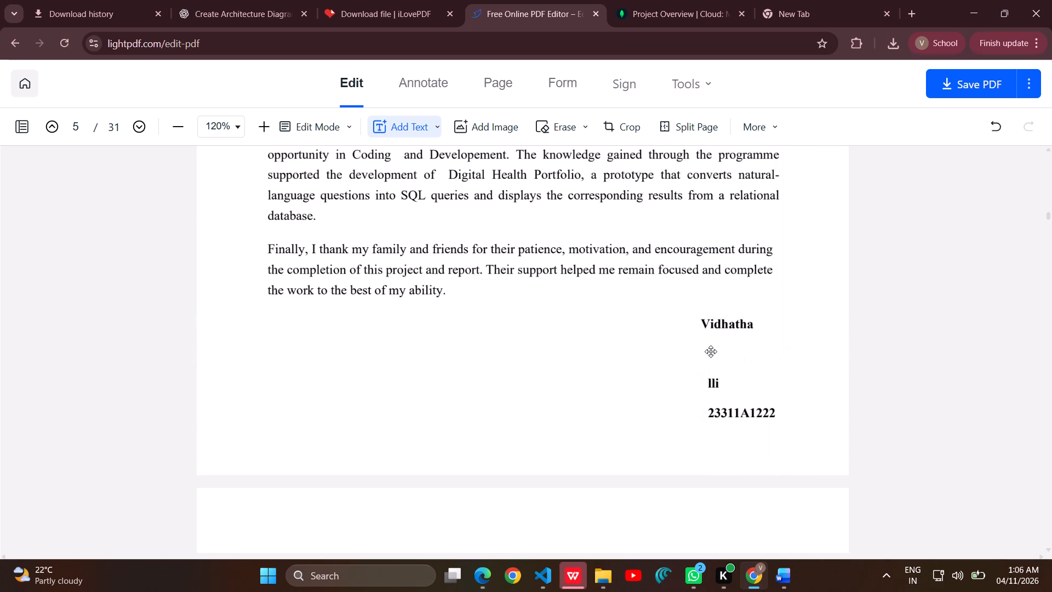
click(761, 326)
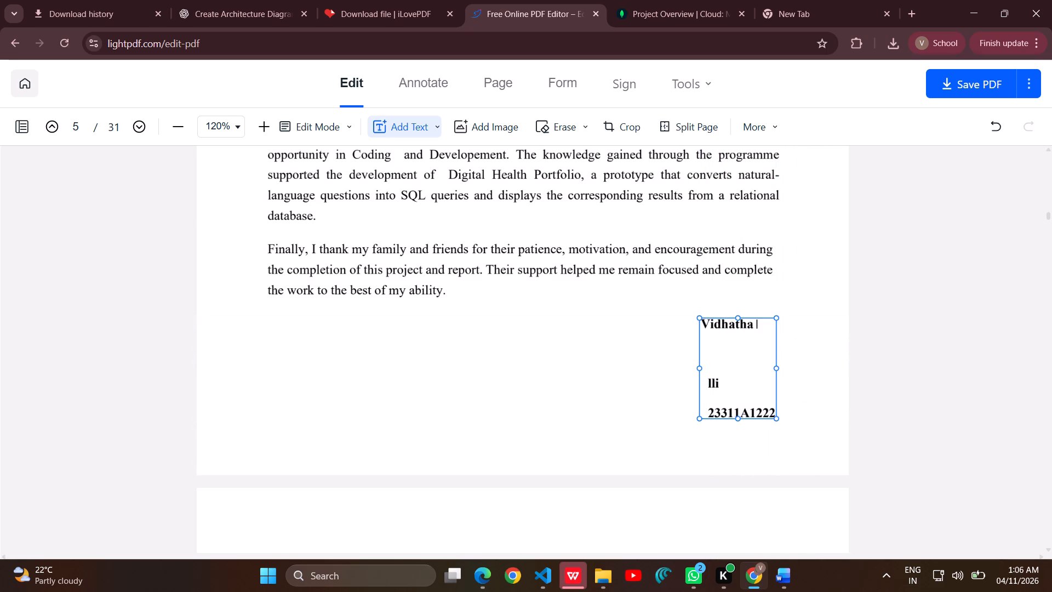
click(710, 383)
drag(723, 383, 704, 382)
key(BackSpace)
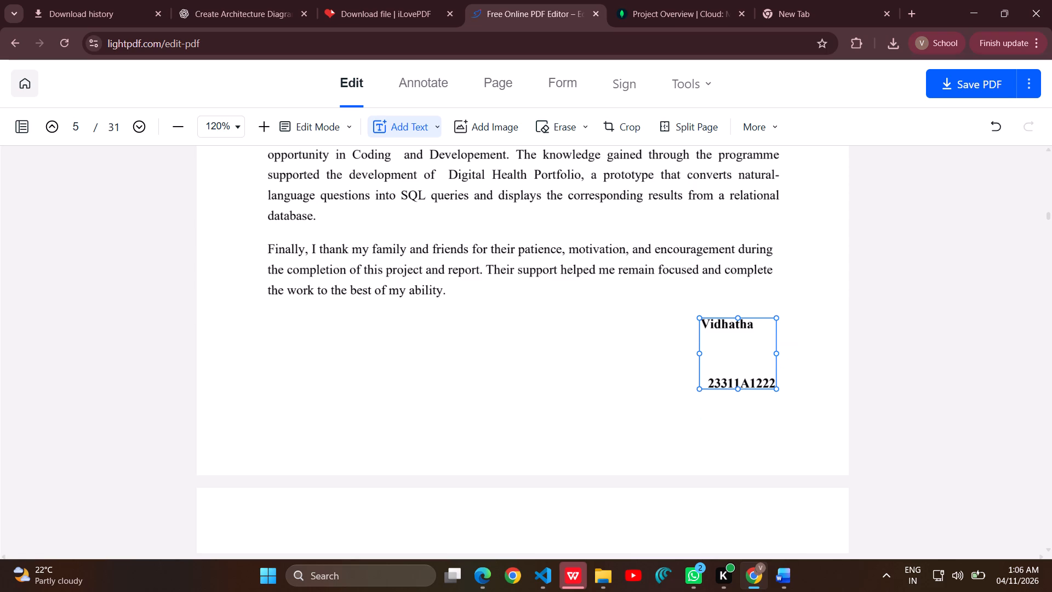
key(BackSpace)
Add the initial "M. " before the first name in the acknowledgement's signature block.
key(Left)
key(Left)
key(Left)
key(Left)
key(Left)
key(Left)
key(Left)
key(Left)
key(shift+m)
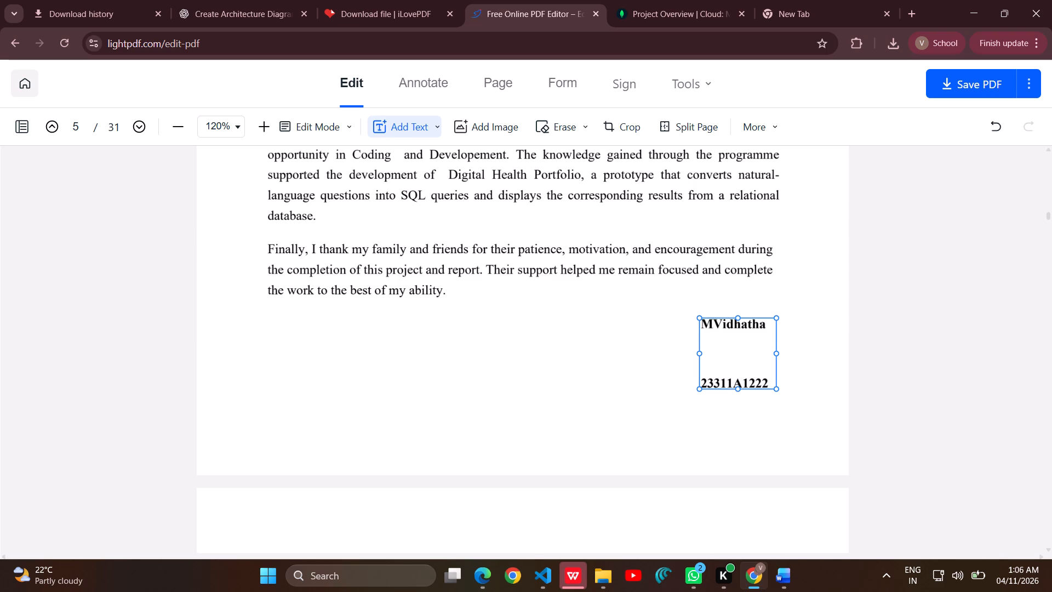
key(Right)
key(Left)
text(.)
key(space)
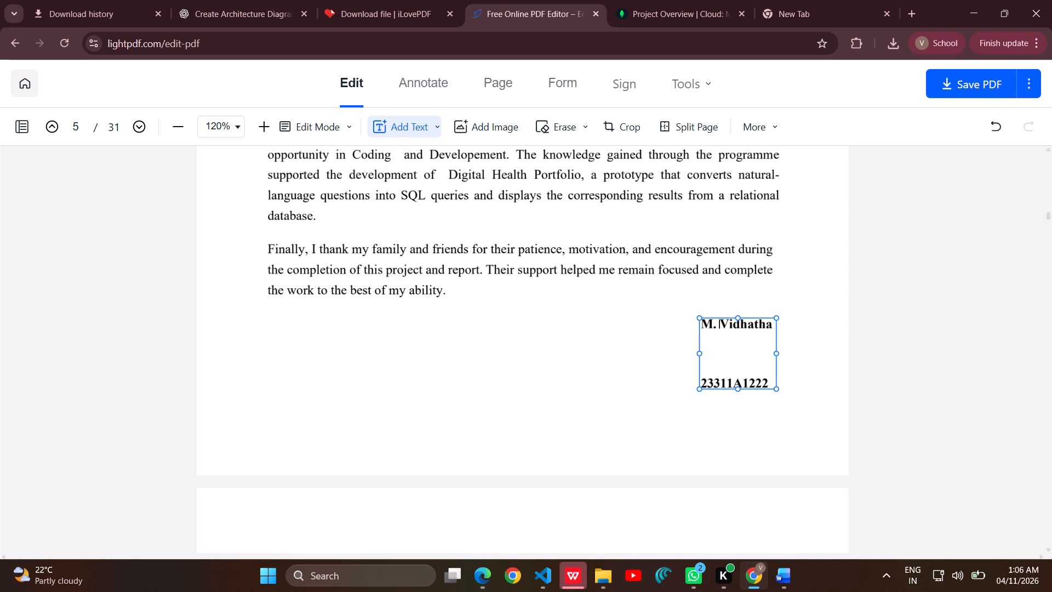
Cut the roll number and paste it on the line directly below the name, closing the blank gap in the signature block.
click(702, 373)
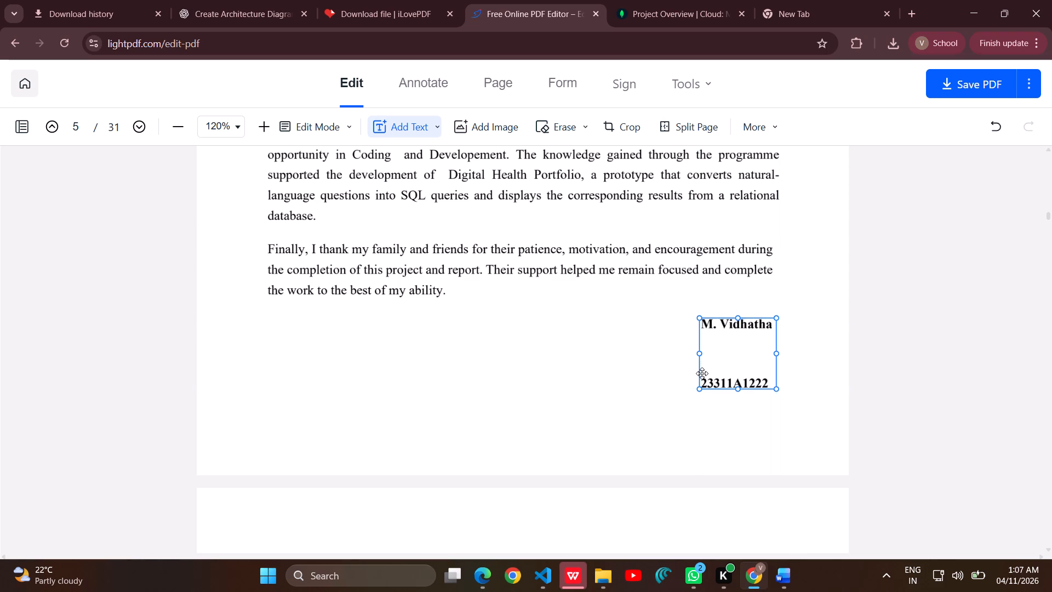
click(706, 373)
key(Left)
key(BackSpace)
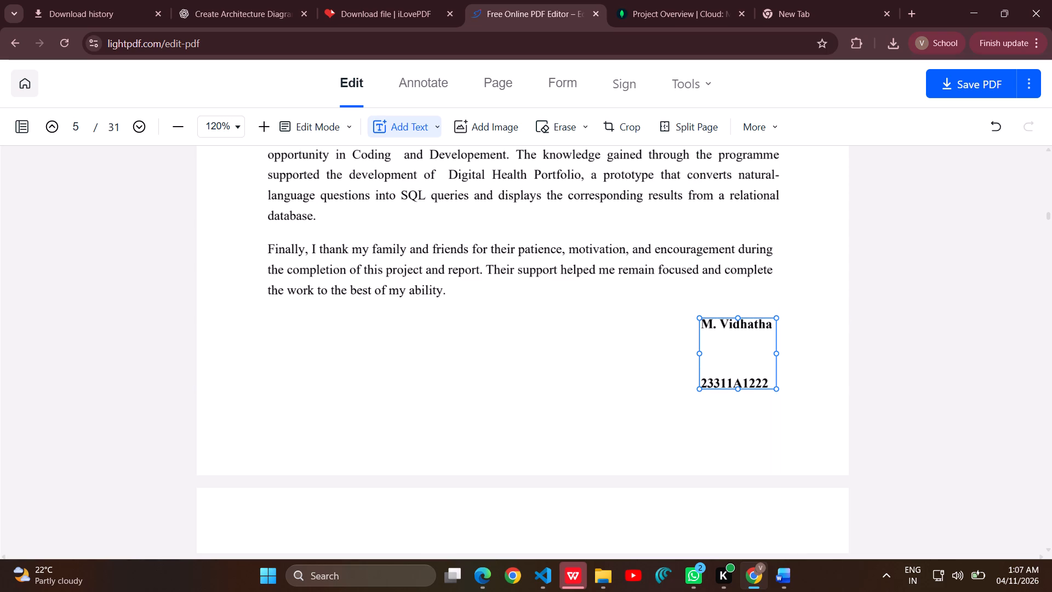
click(706, 351)
drag(704, 346, 740, 366)
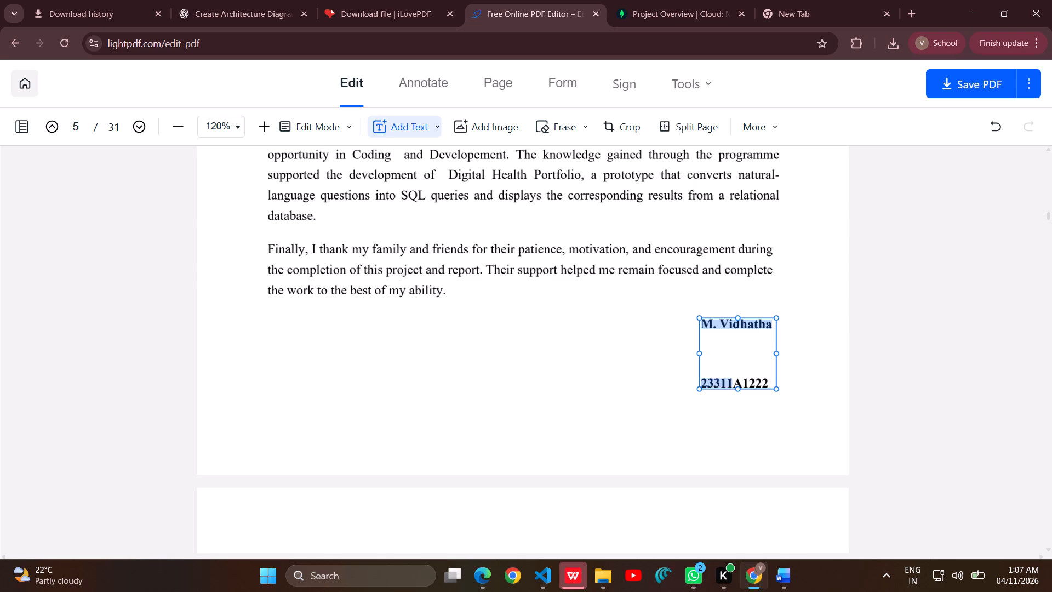
drag(740, 366, 767, 382)
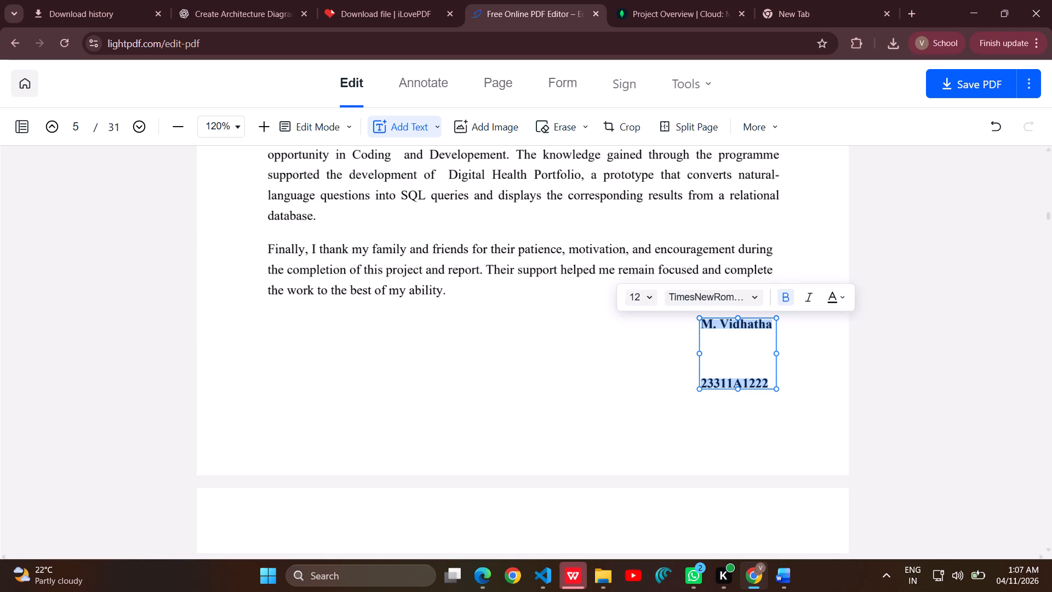
click(767, 382)
drag(767, 382, 702, 375)
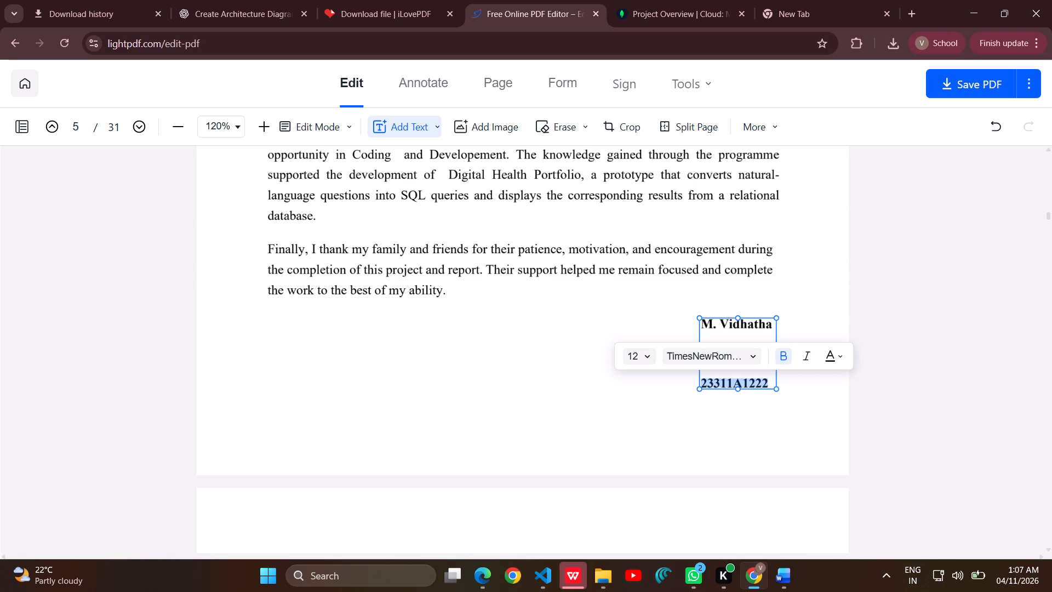
key(ctrl+x)
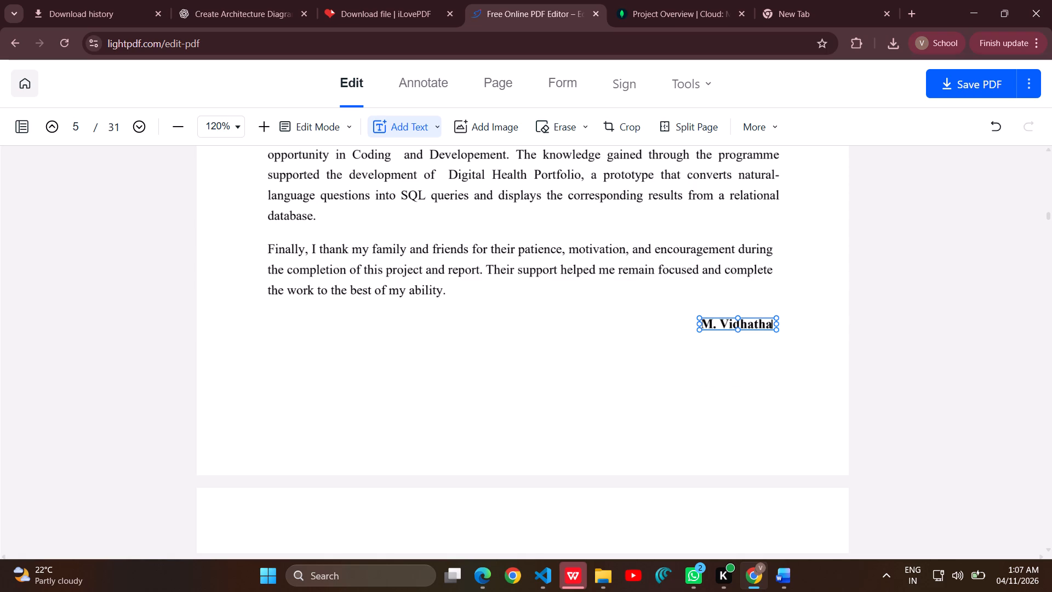
key(Return)
key(ctrl+v)
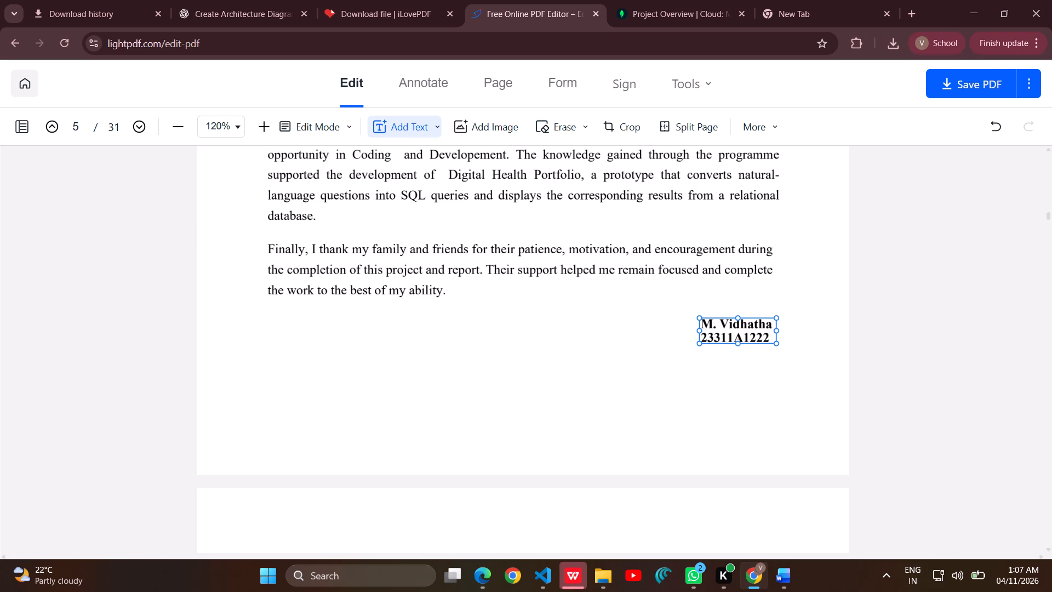
click(799, 381)
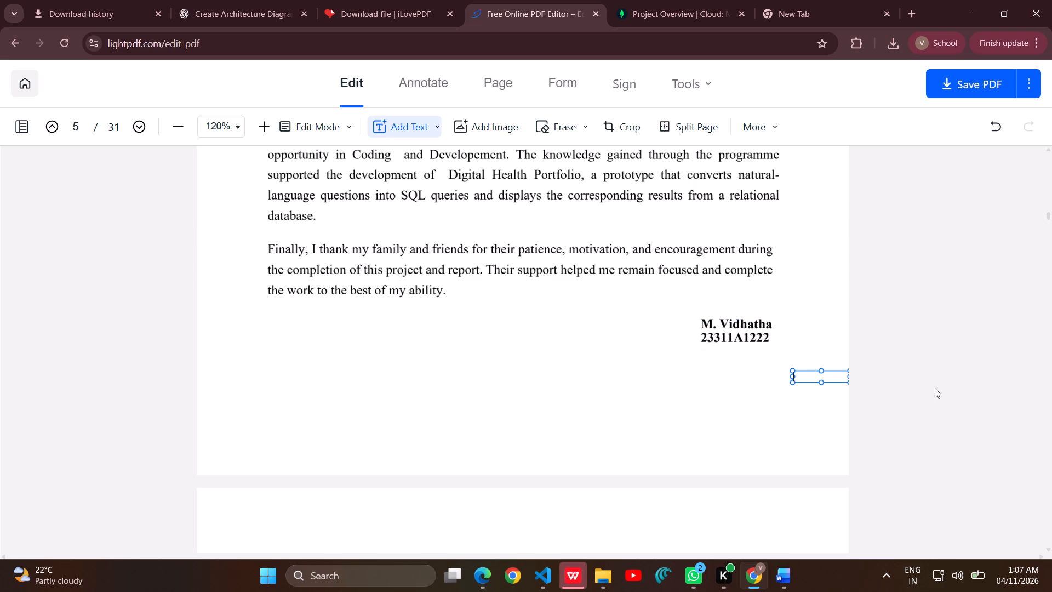
click(935, 388)
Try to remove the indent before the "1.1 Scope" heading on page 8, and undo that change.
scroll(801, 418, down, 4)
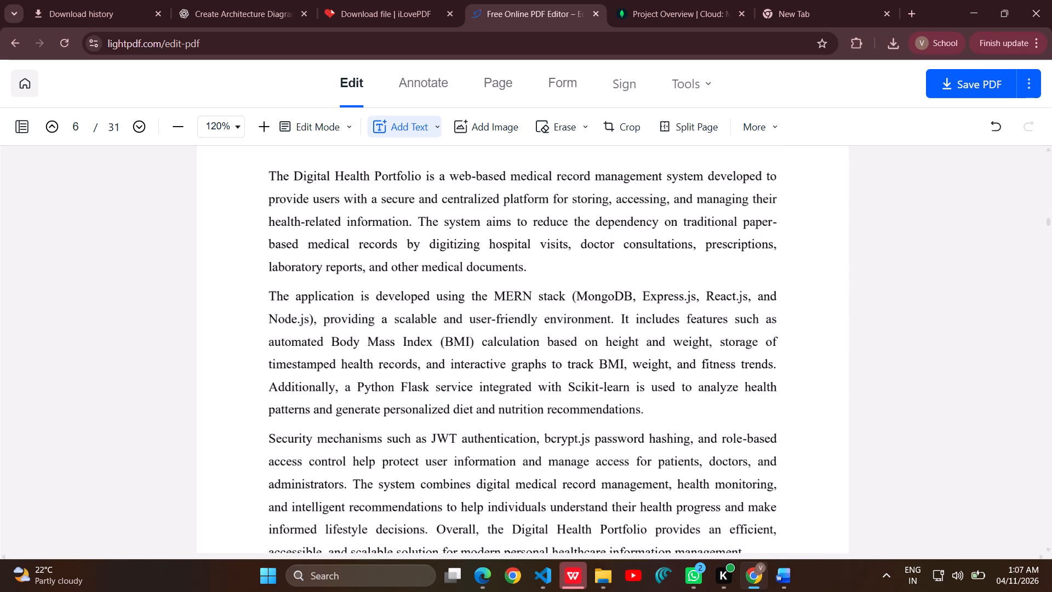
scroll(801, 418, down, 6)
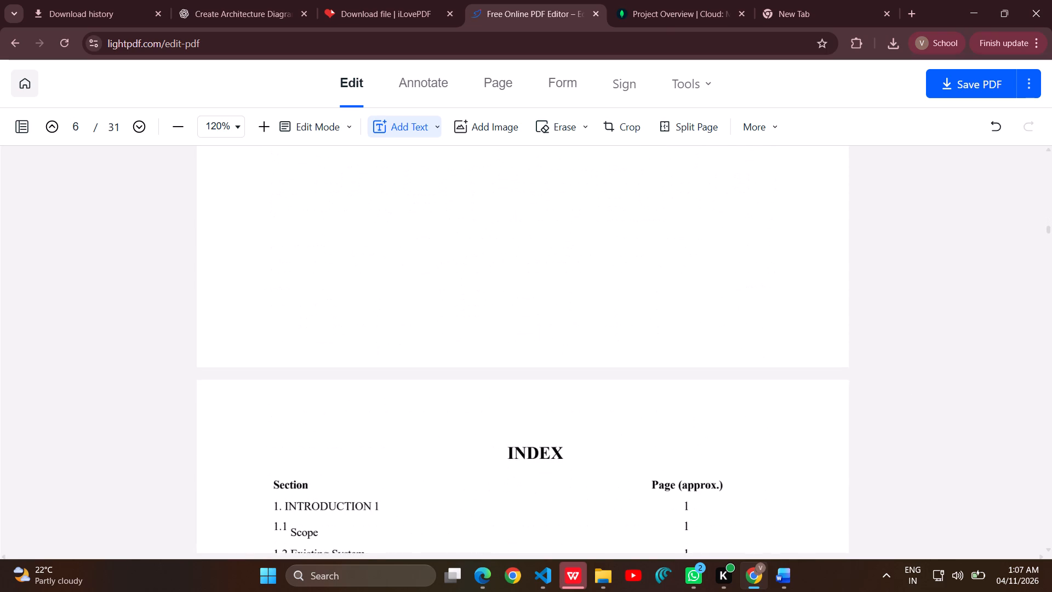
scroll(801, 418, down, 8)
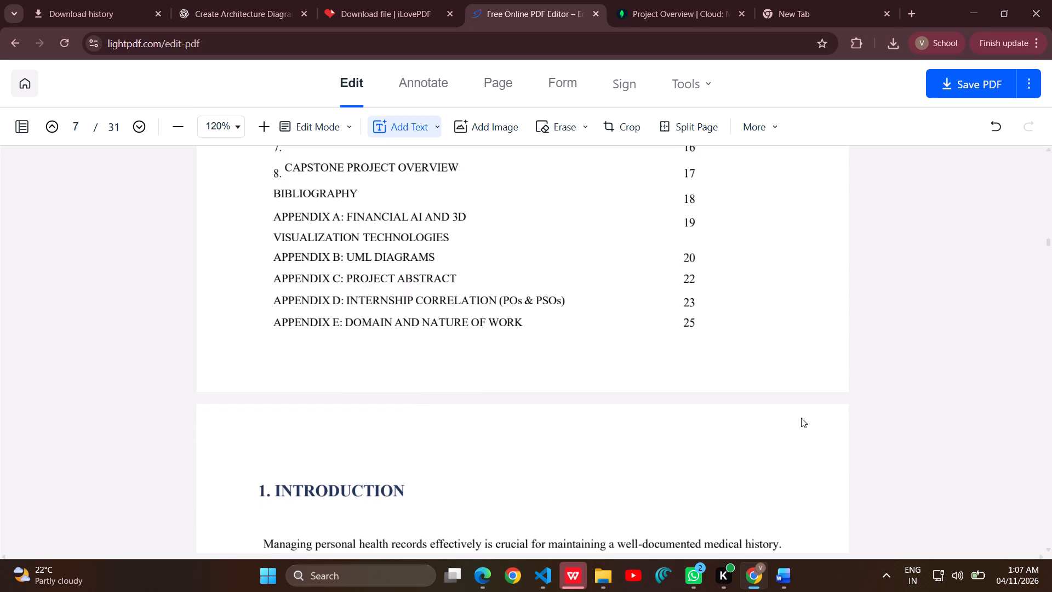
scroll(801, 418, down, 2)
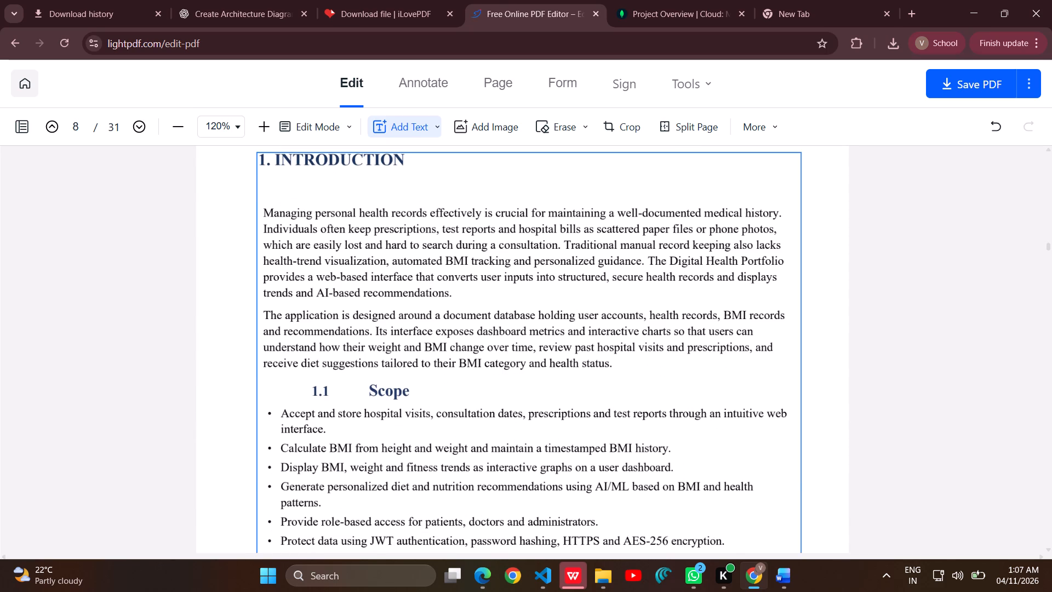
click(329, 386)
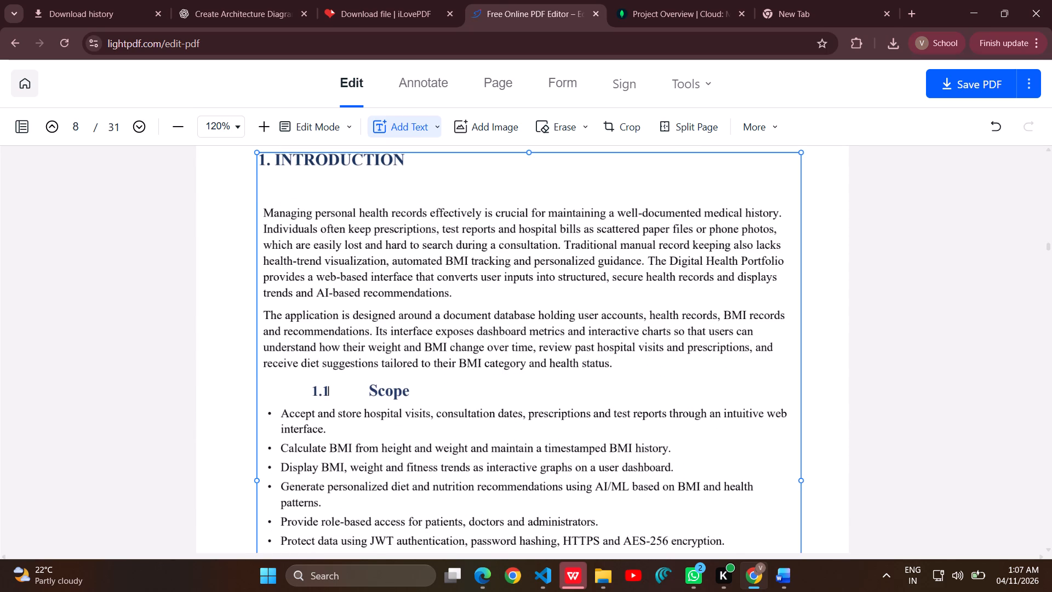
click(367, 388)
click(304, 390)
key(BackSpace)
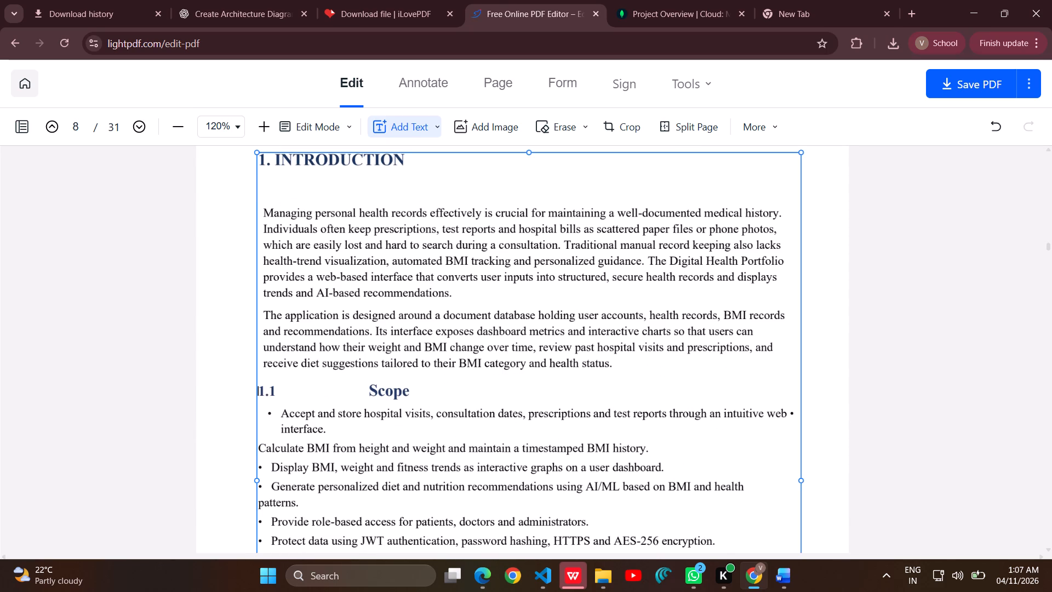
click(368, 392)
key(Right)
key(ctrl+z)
Place the text cursor before the number "1.1" of the Scope heading.
click(306, 392)
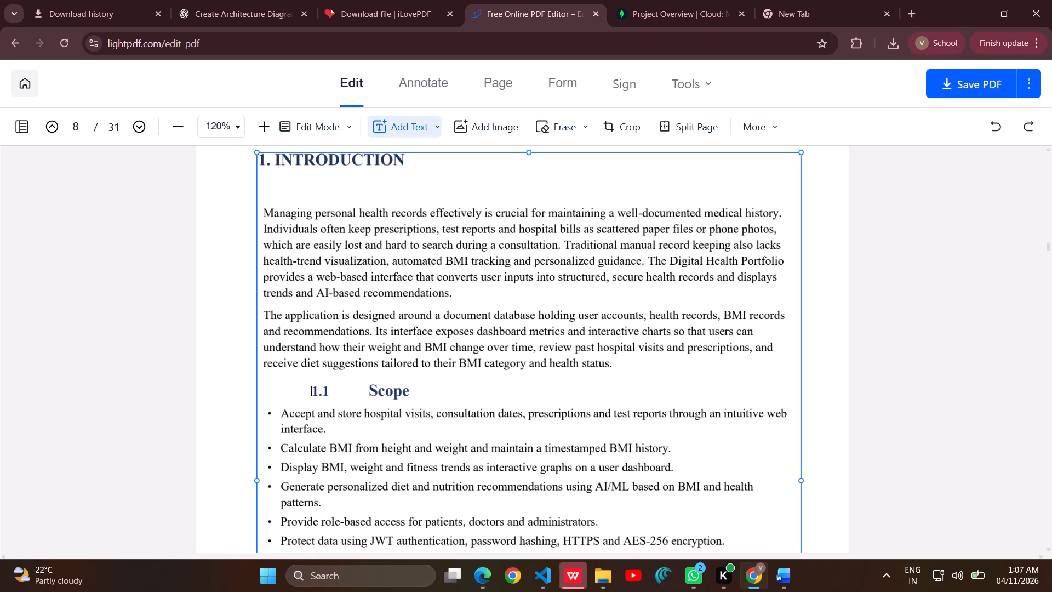
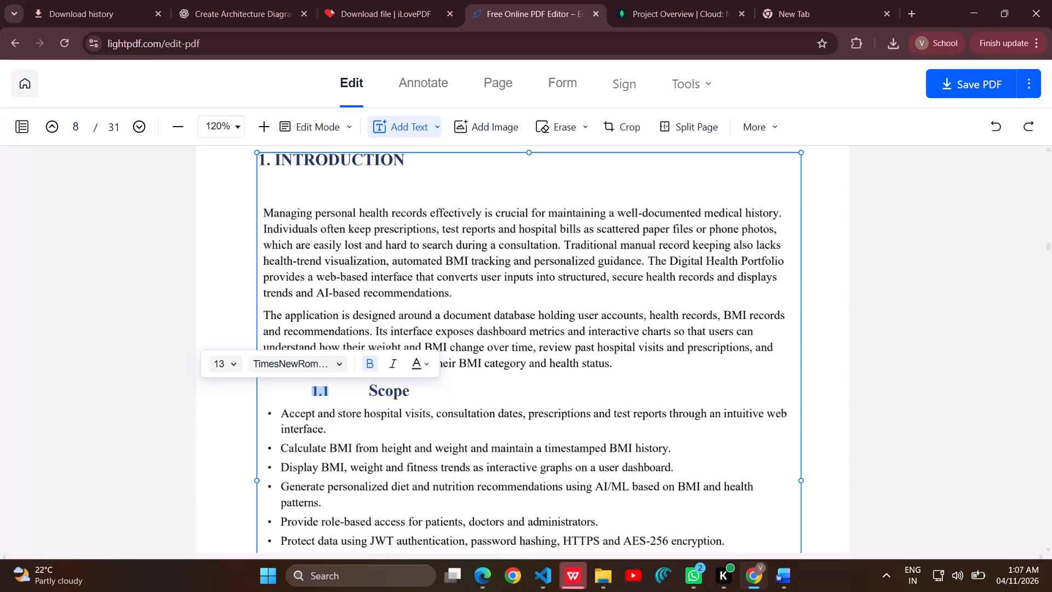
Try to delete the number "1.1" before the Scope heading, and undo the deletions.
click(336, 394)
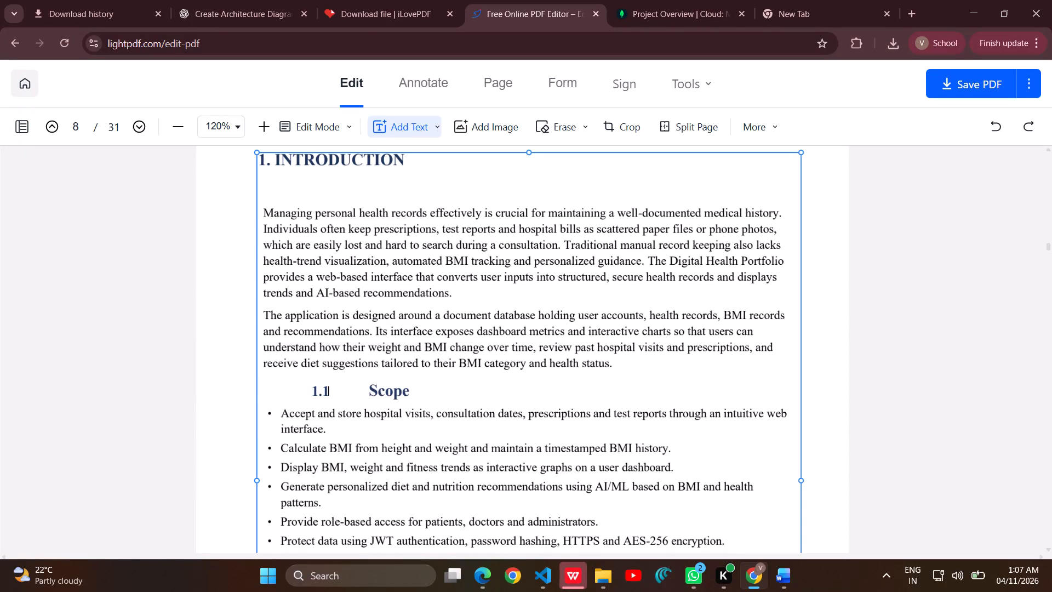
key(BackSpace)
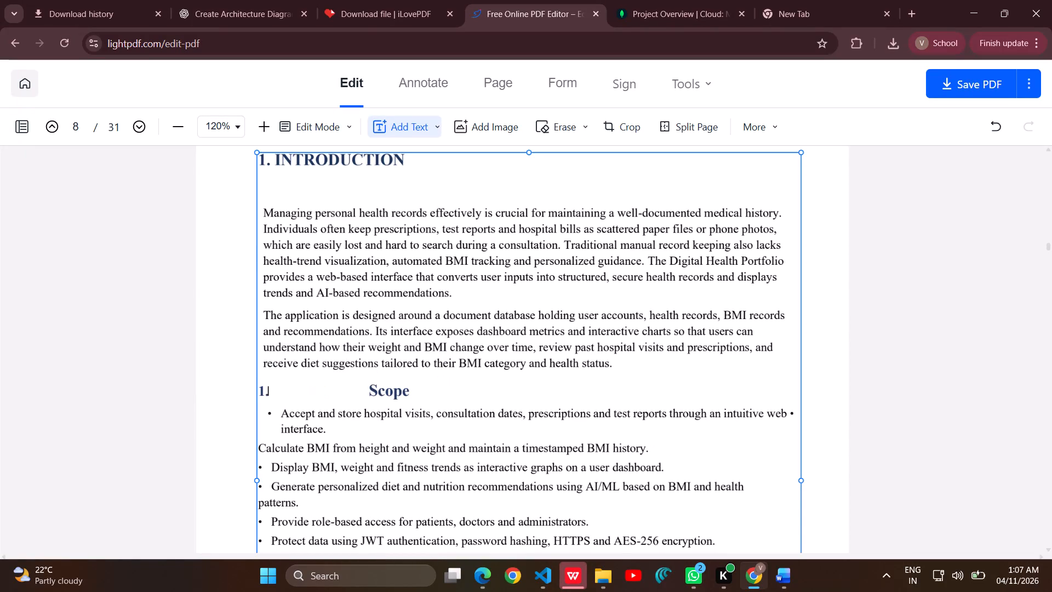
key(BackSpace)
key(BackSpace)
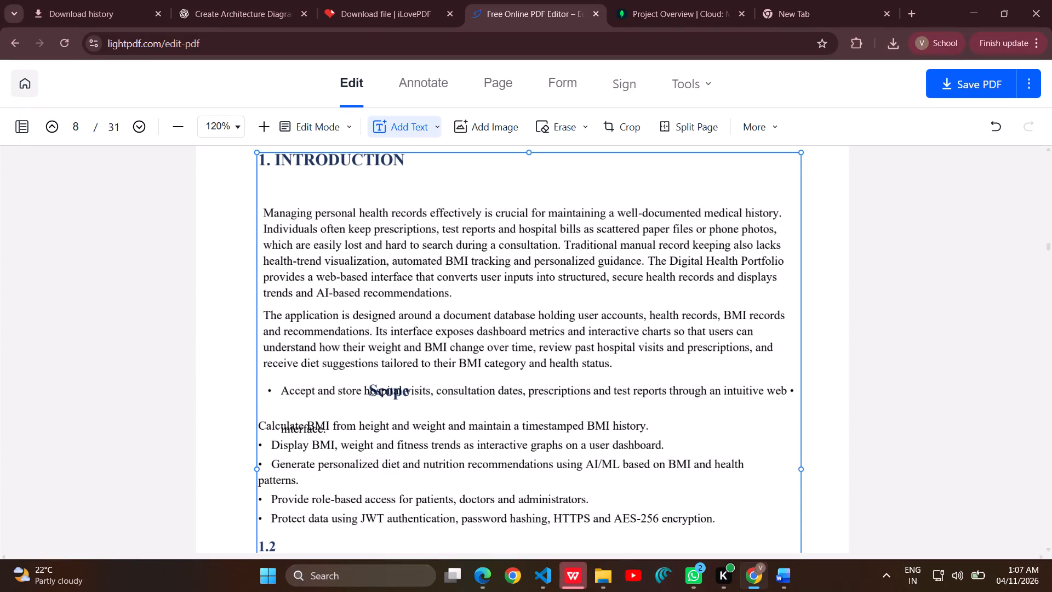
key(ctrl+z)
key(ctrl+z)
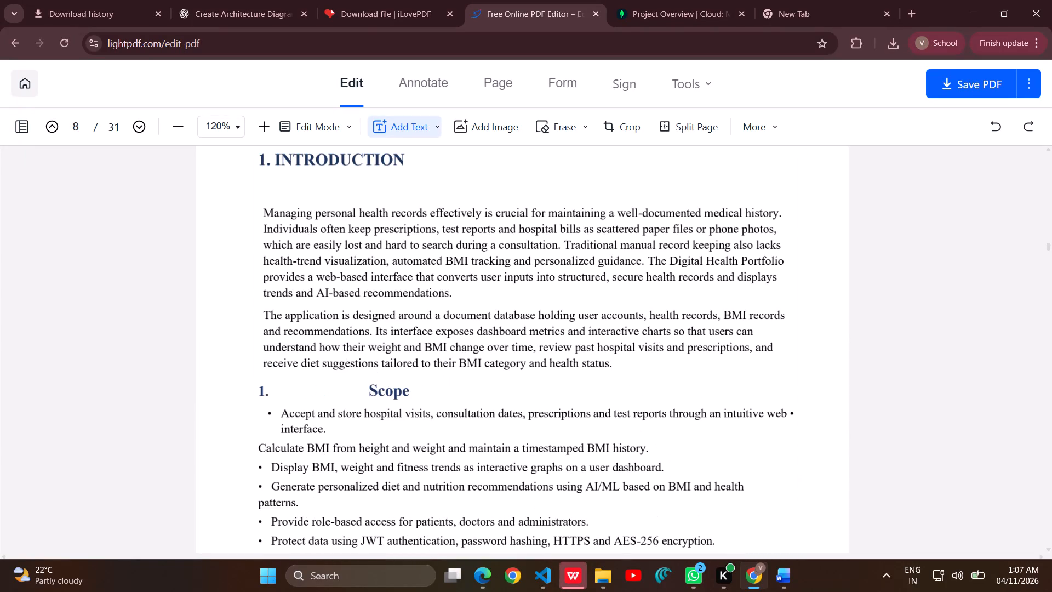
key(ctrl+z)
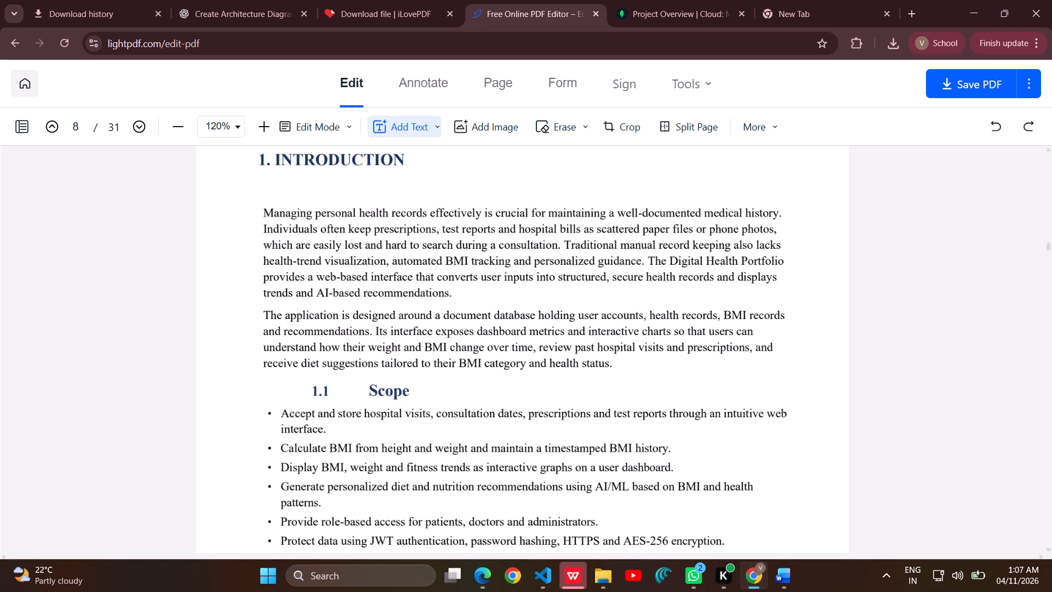
Review the layout from the table of contents through the Introduction to the start of System Analysis.
scroll(390, 417, down, 1)
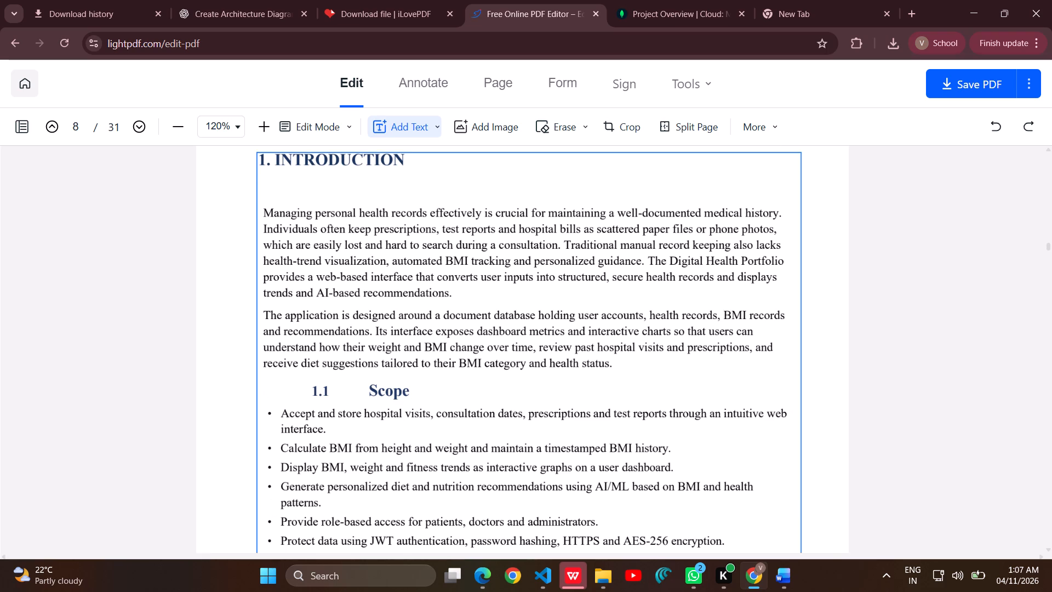
scroll(390, 417, down, 4)
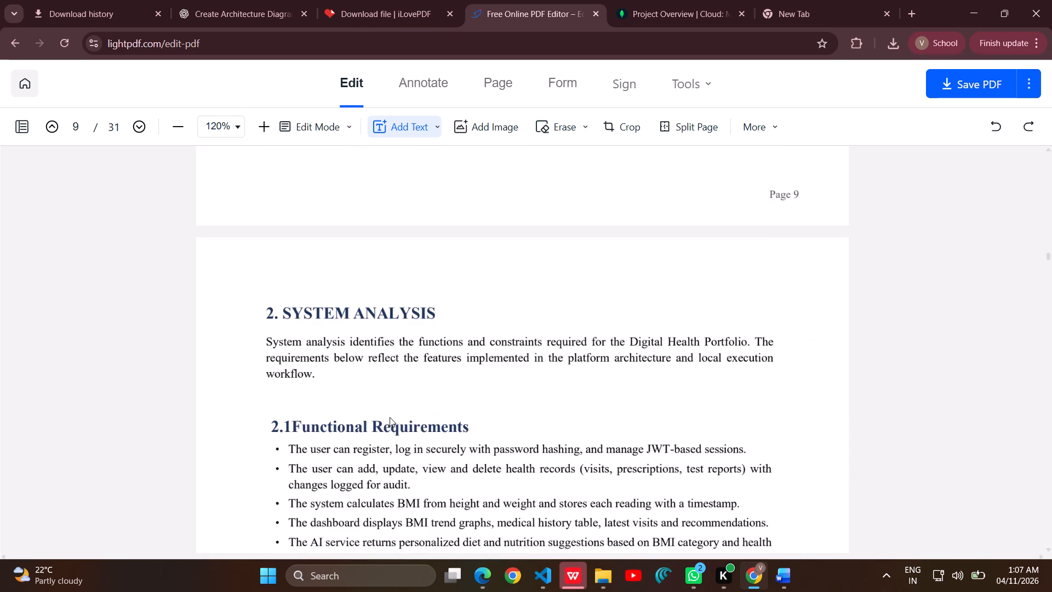
scroll(390, 417, up, 4)
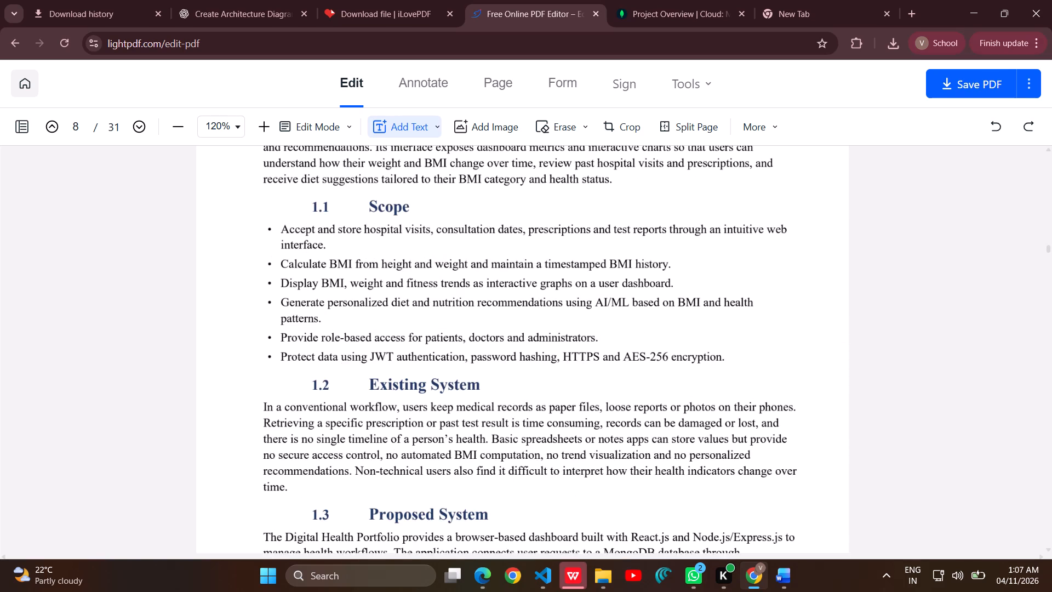
scroll(390, 417, up, 8)
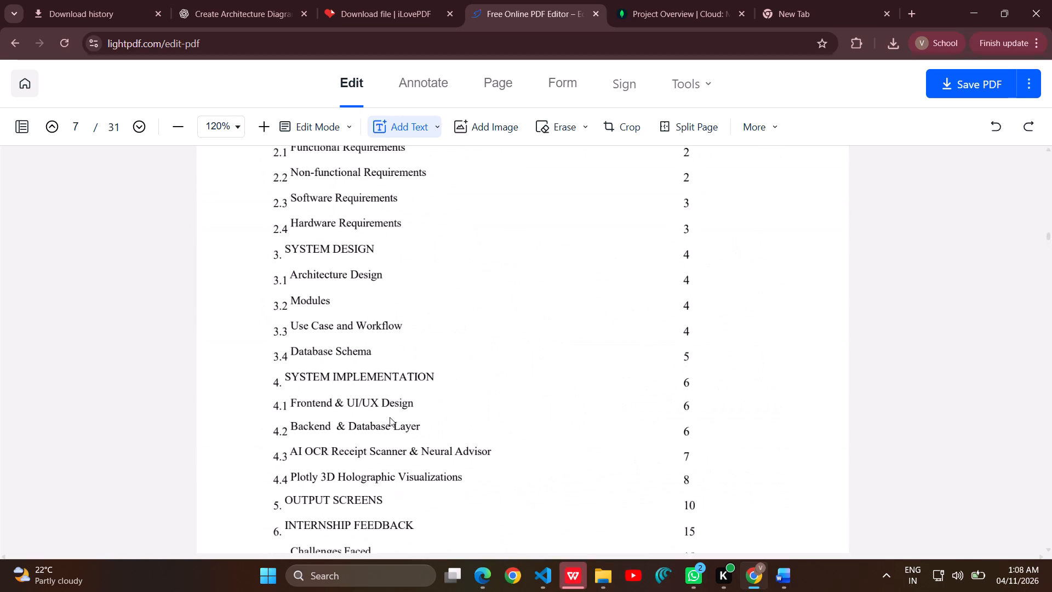
scroll(390, 417, up, 1)
scroll(390, 417, down, 5)
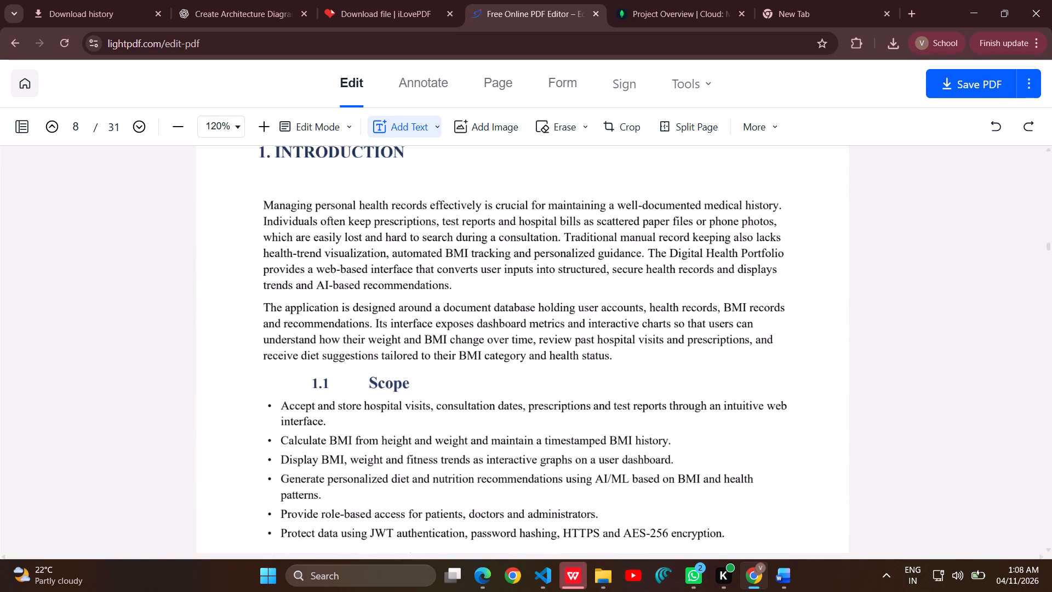
scroll(390, 417, down, 6)
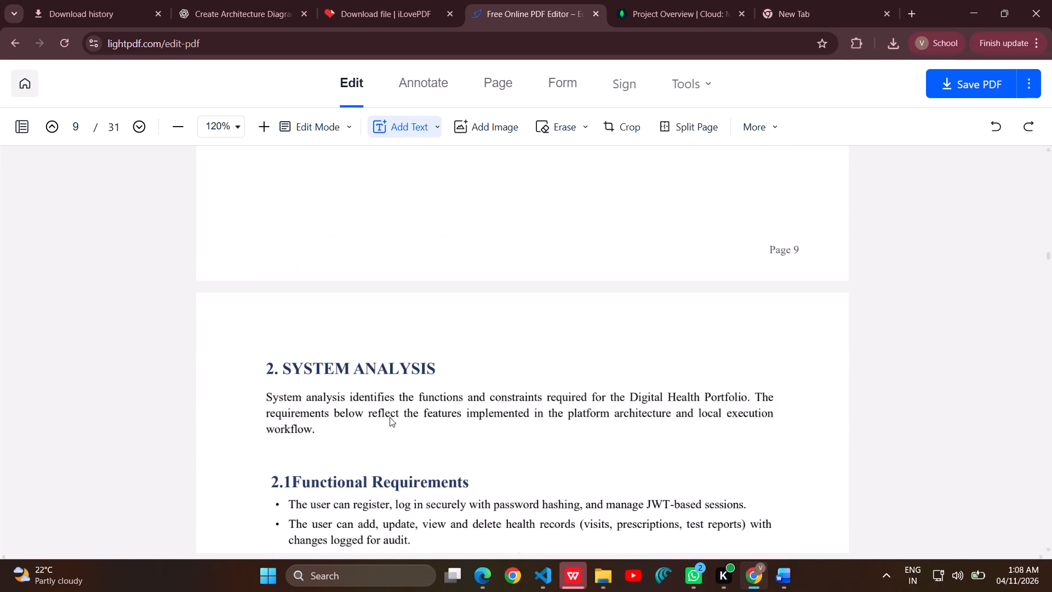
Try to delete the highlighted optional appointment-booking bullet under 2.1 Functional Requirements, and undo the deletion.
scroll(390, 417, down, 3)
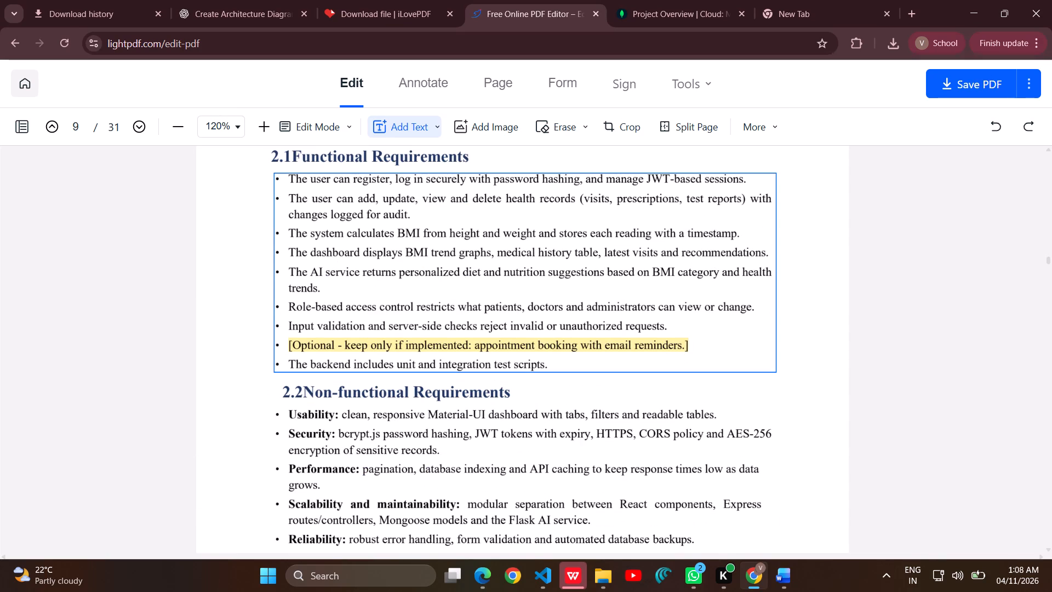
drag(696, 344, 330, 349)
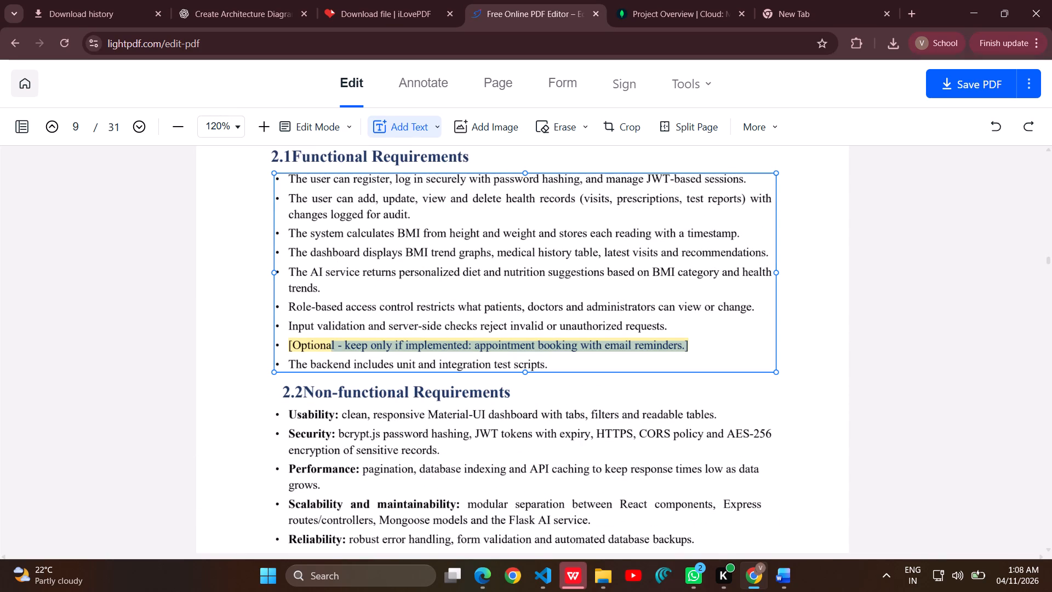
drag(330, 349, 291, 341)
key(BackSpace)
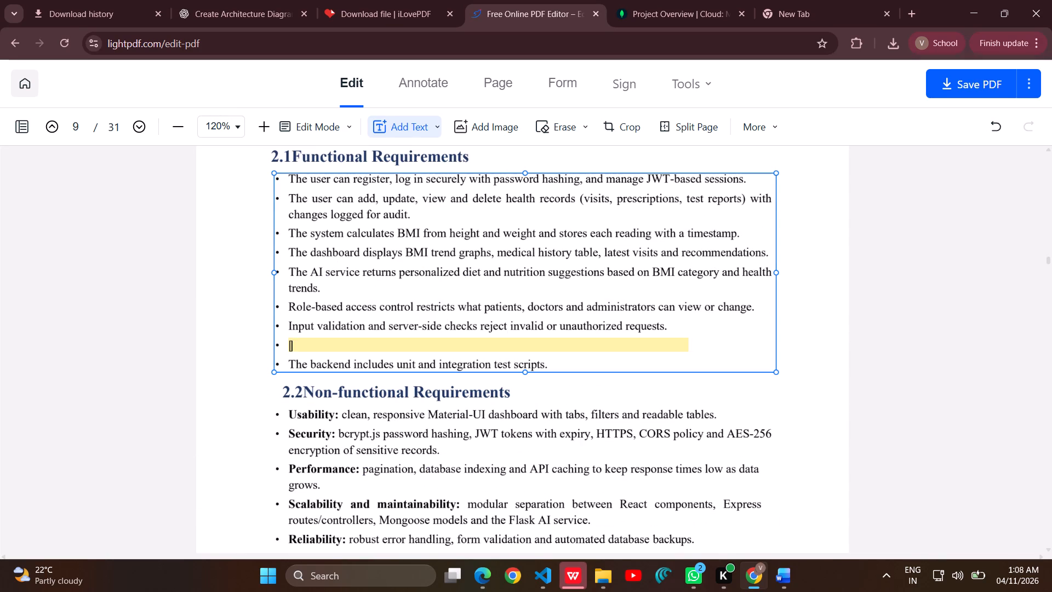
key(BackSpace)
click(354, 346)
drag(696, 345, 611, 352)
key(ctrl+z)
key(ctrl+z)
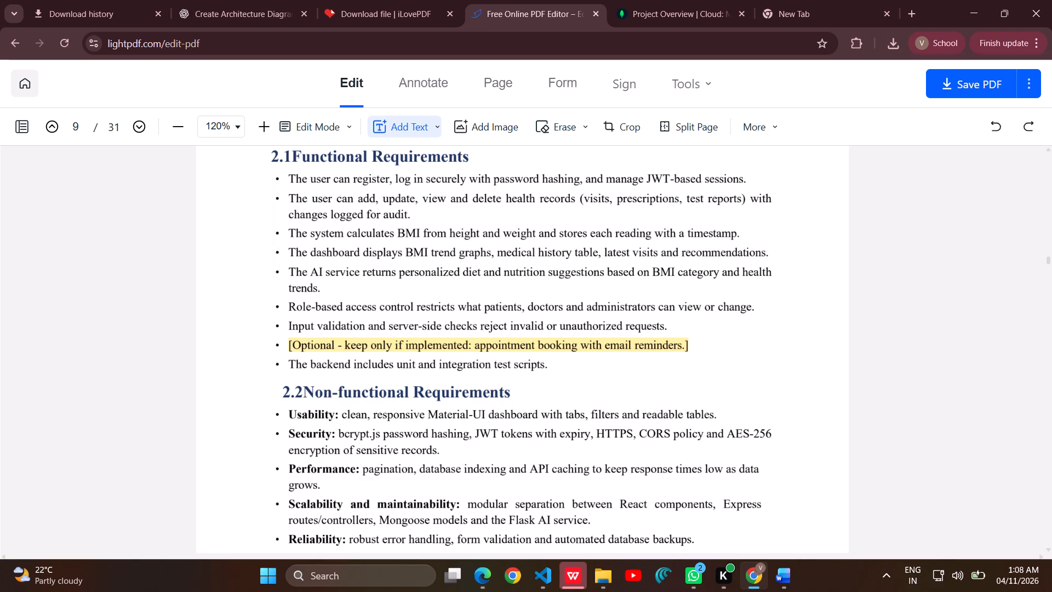
Remove the opening and closing square brackets around the highlighted optional appointment-booking bullet in 2.1 Functional Requirements.
click(925, 360)
click(683, 341)
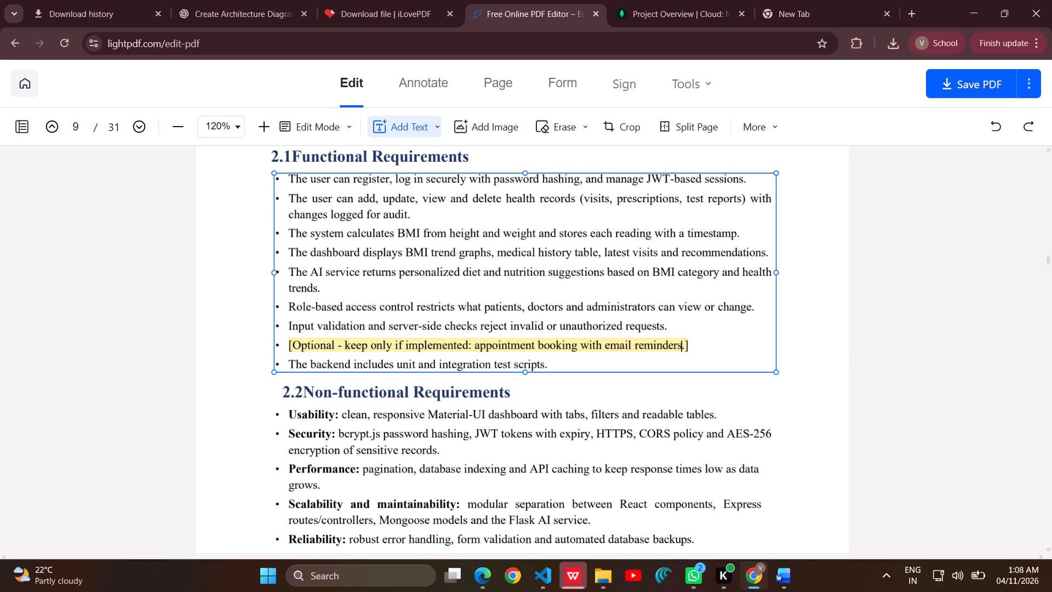
drag(342, 344, 334, 344)
click(334, 344)
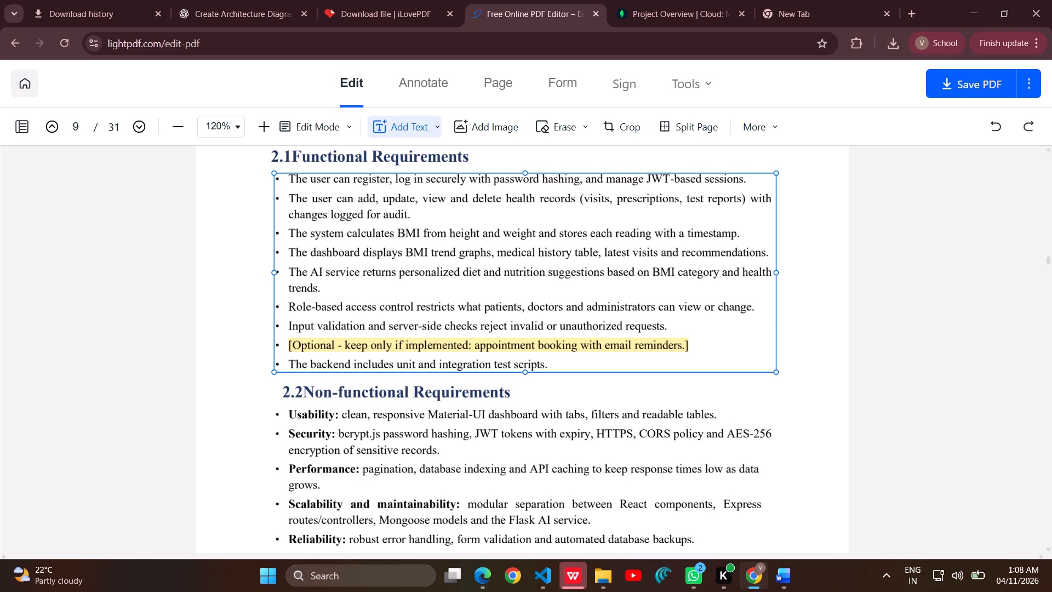
click(292, 344)
key(BackSpace)
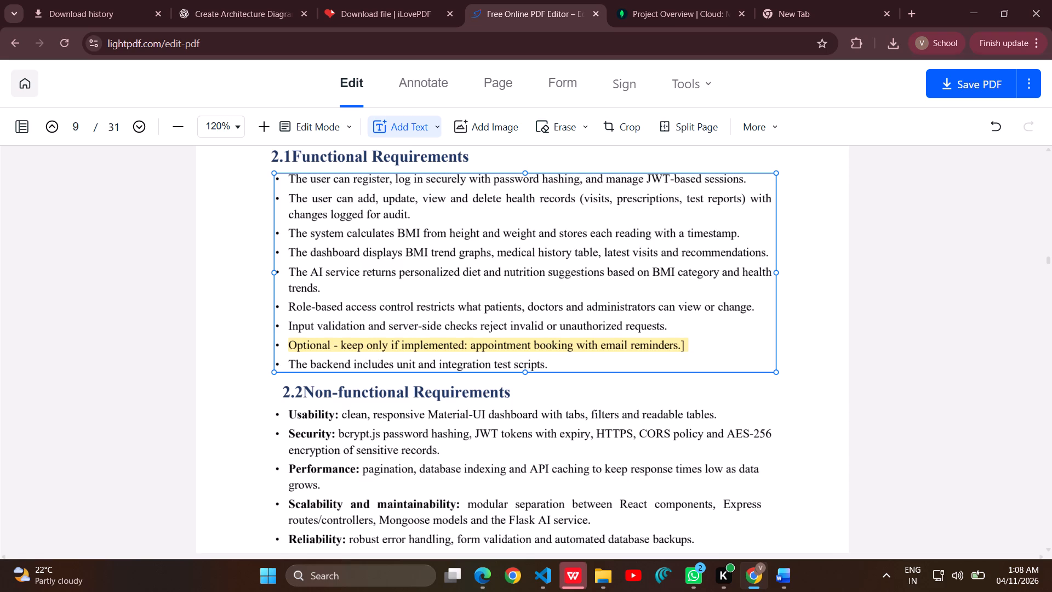
click(724, 348)
key(BackSpace)
scroll(677, 372, down, 3)
click(947, 354)
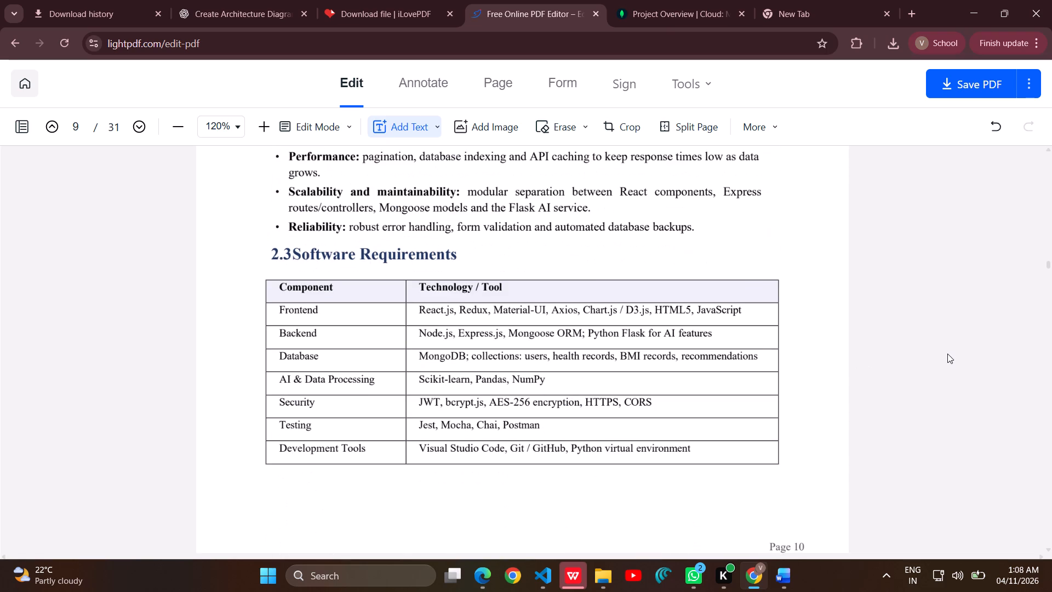
Look through the rest of the report, from Software Requirements past System Design, Implementation and Capstone Project Overview to beyond the reference list.
scroll(947, 354, up, 3)
scroll(947, 354, down, 6)
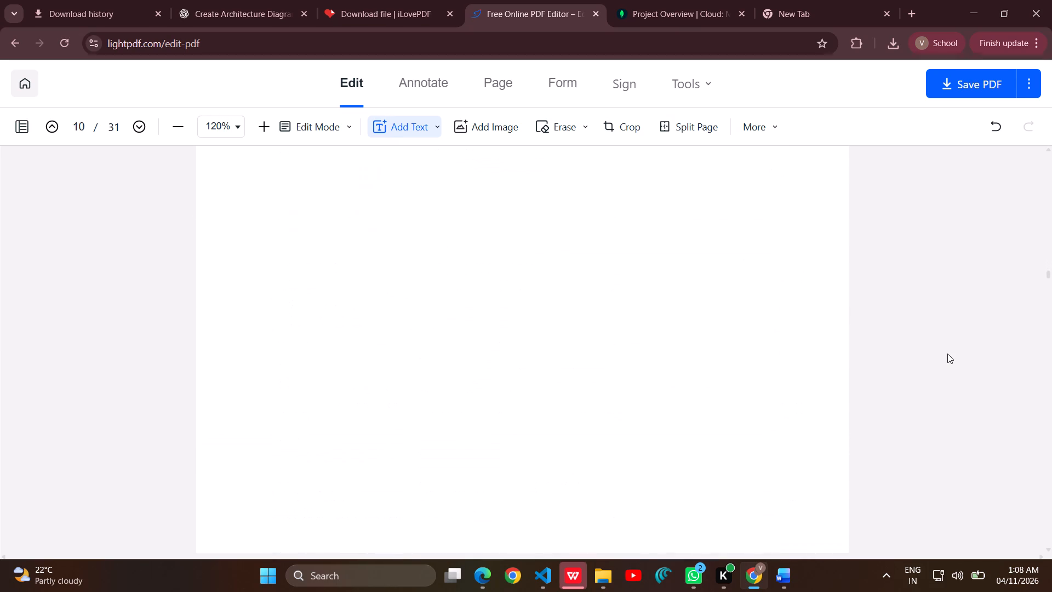
scroll(947, 354, down, 4)
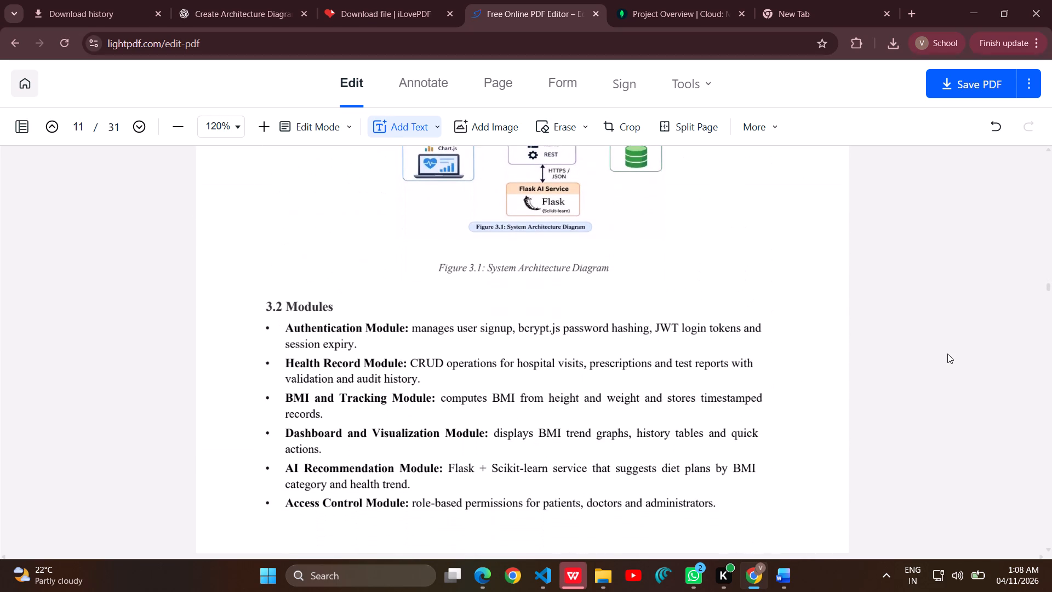
scroll(947, 354, down, 4)
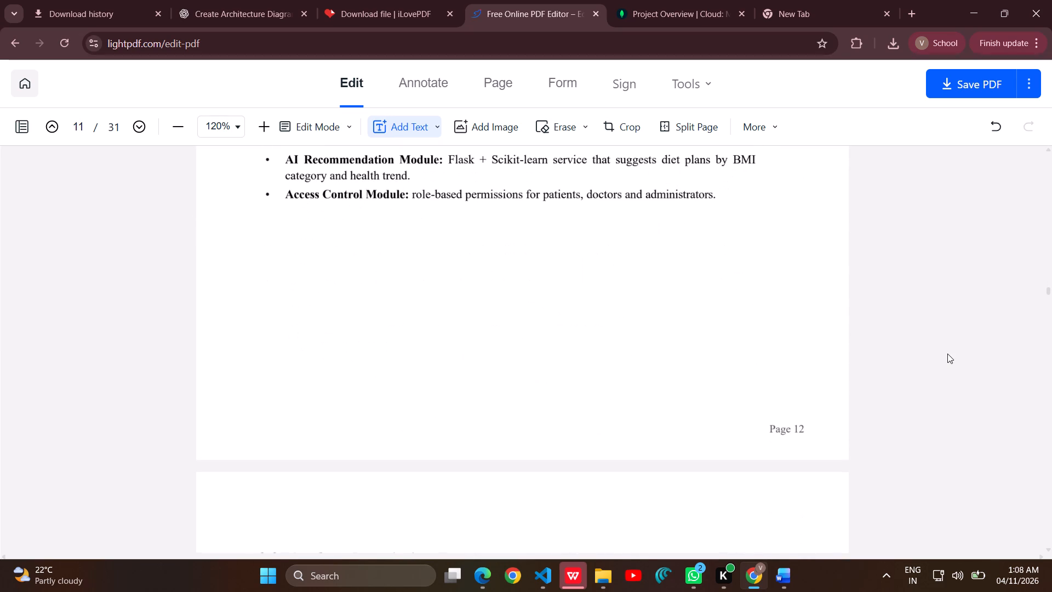
scroll(947, 354, down, 5)
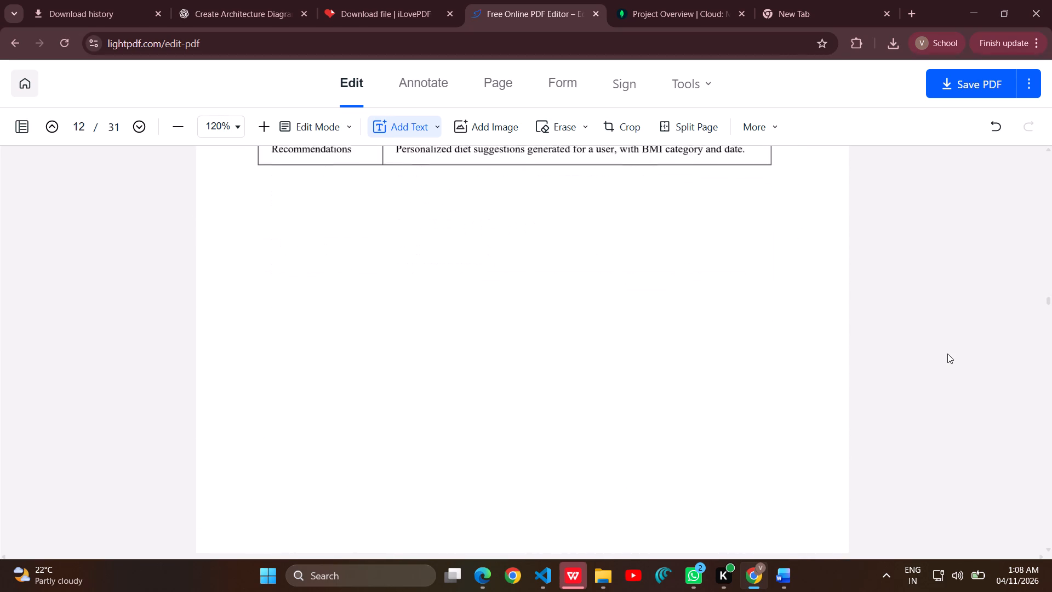
scroll(947, 354, down, 5)
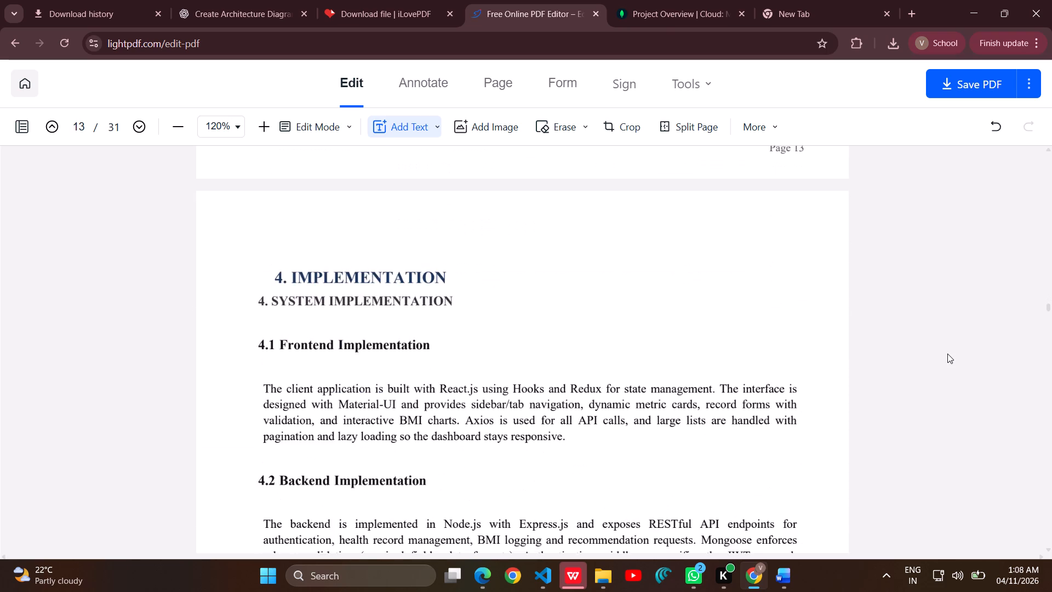
scroll(947, 354, down, 7)
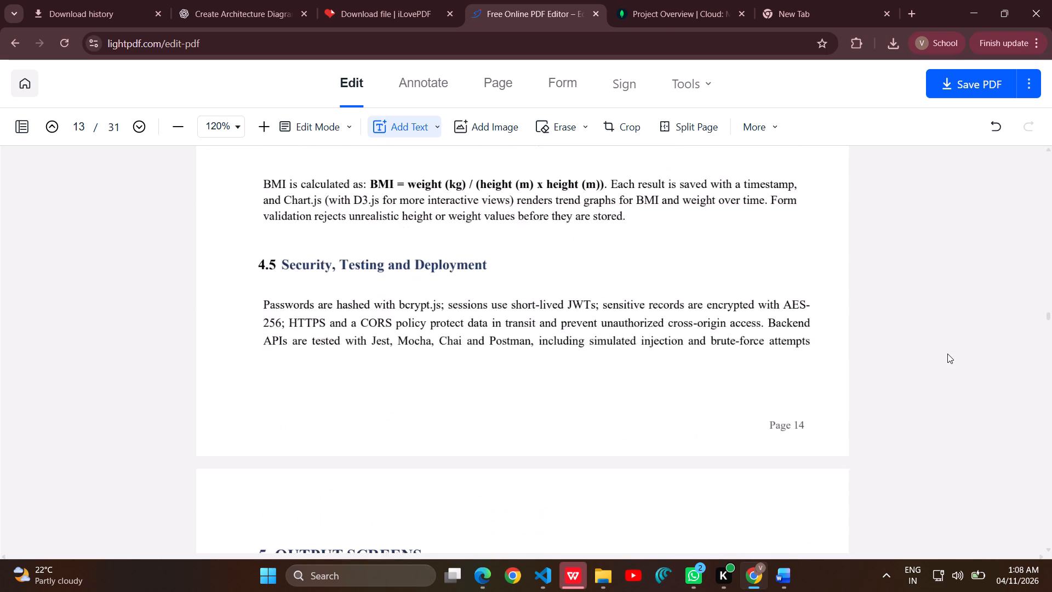
scroll(947, 354, down, 5)
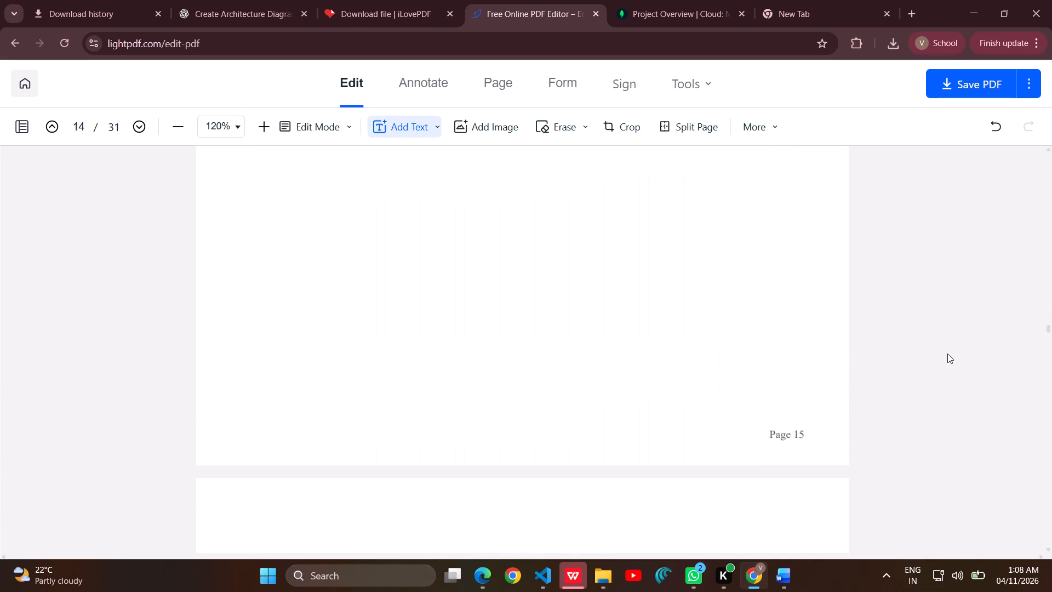
scroll(947, 354, down, 10)
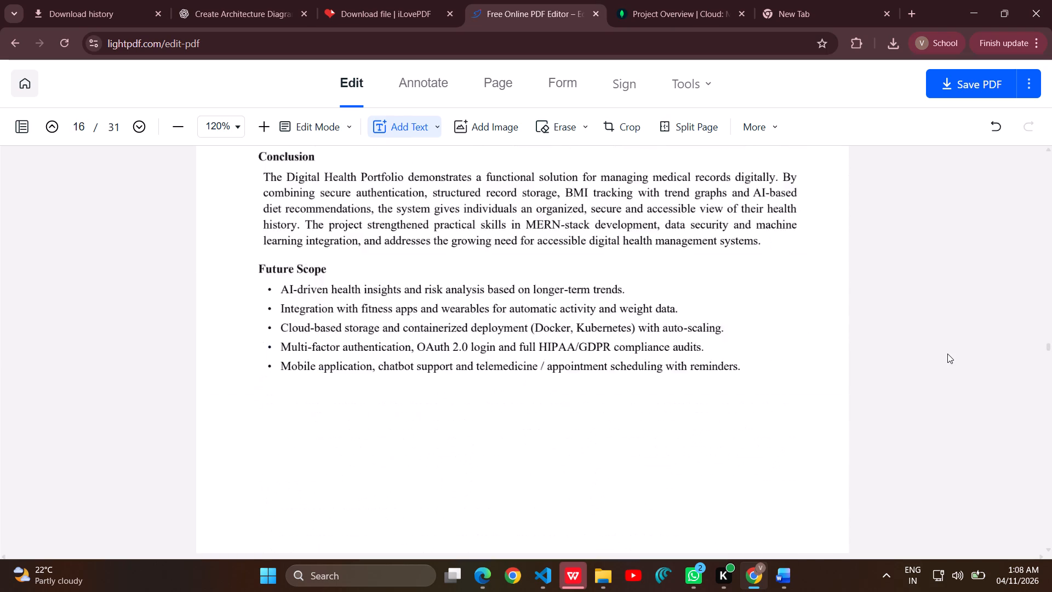
scroll(947, 354, down, 4)
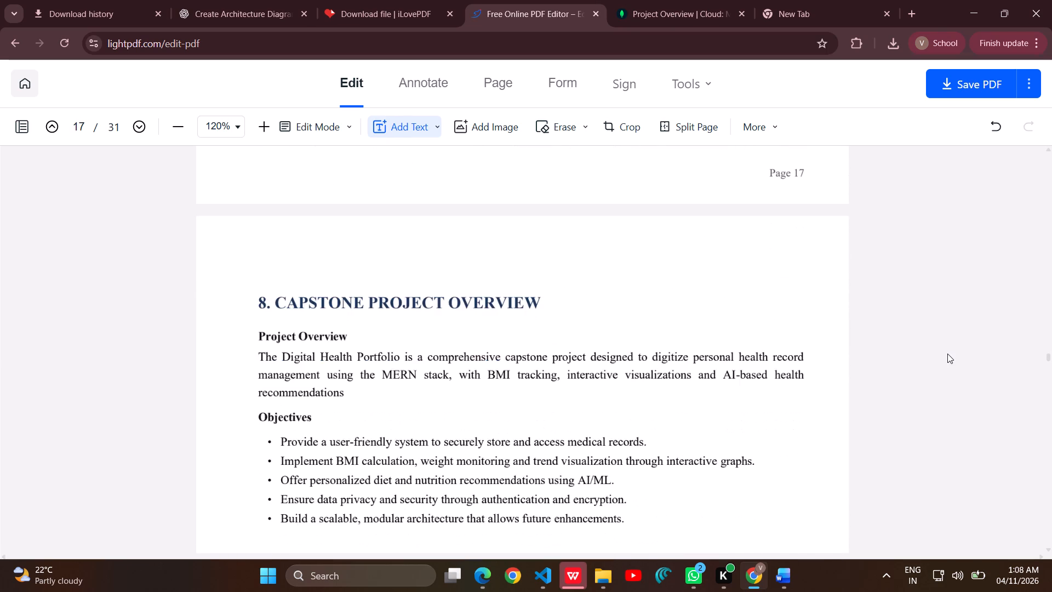
scroll(947, 354, down, 4)
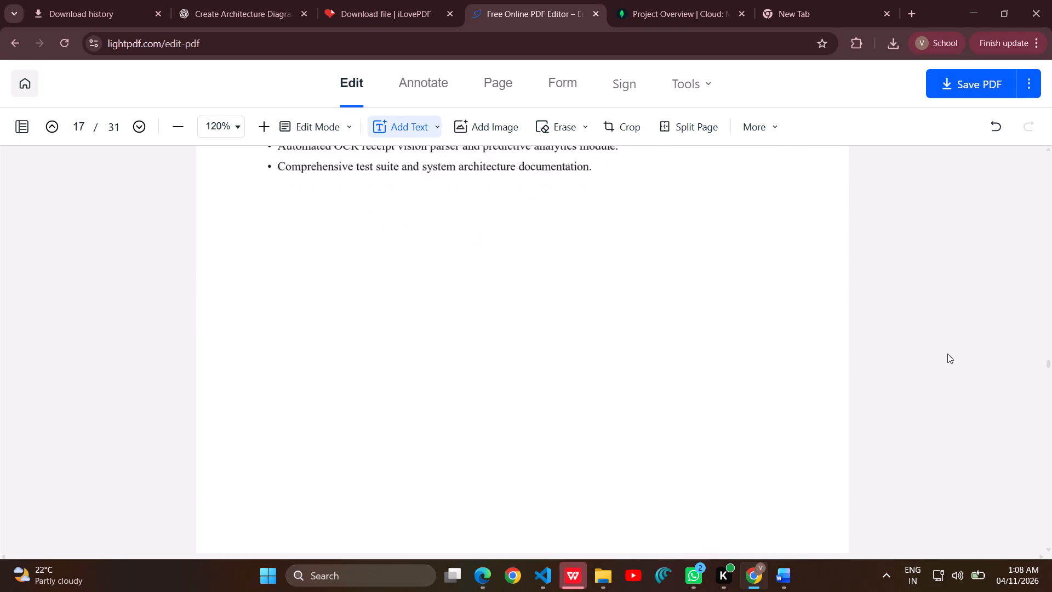
scroll(947, 354, down, 6)
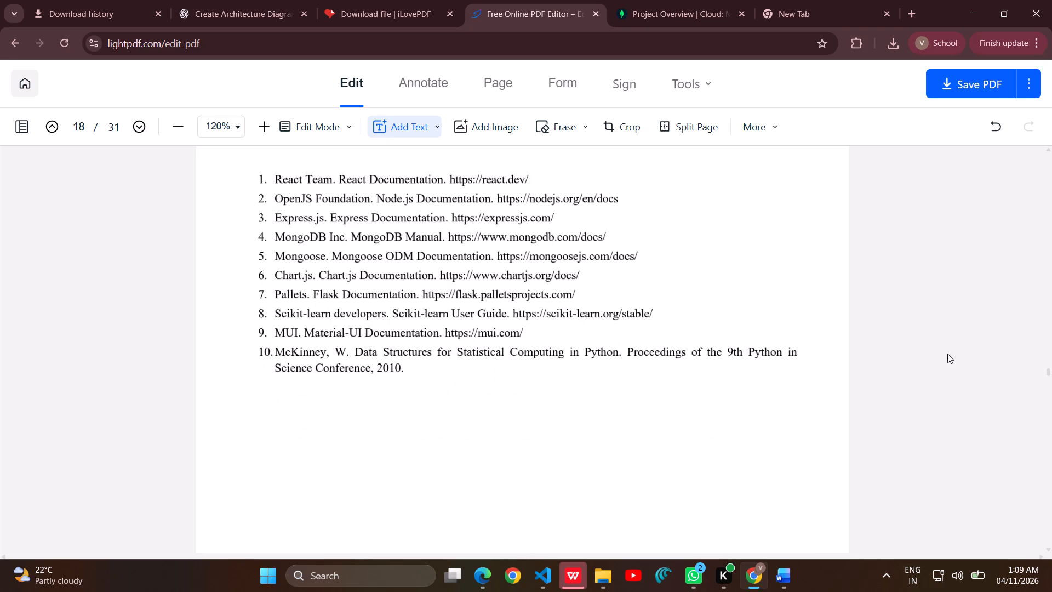
scroll(947, 354, down, 7)
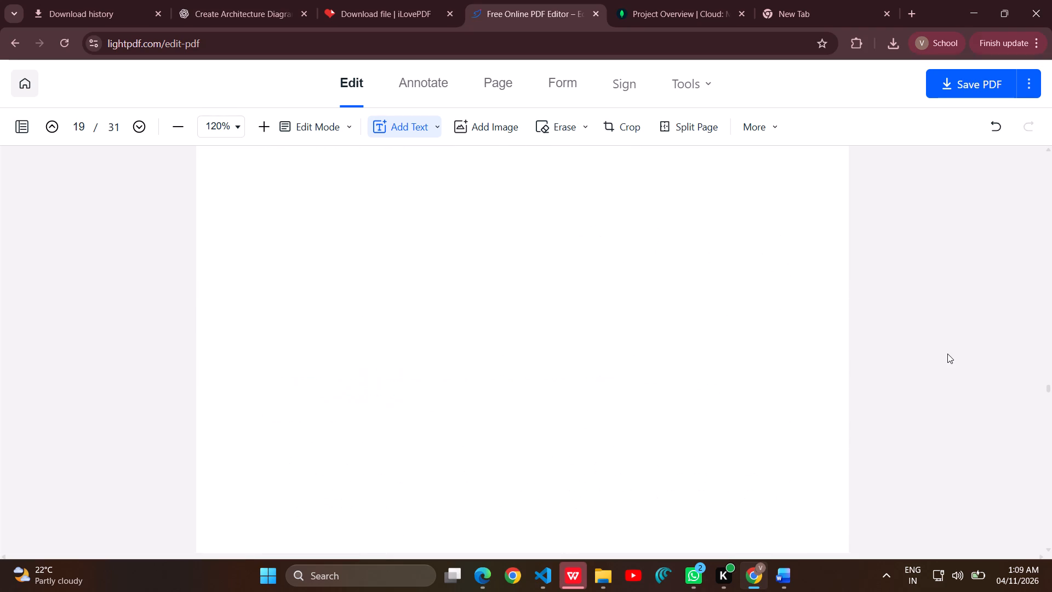
Look through the report's final pages, from the blank pages through the Data model summary and Appendix E to the page after it.
scroll(947, 354, down, 7)
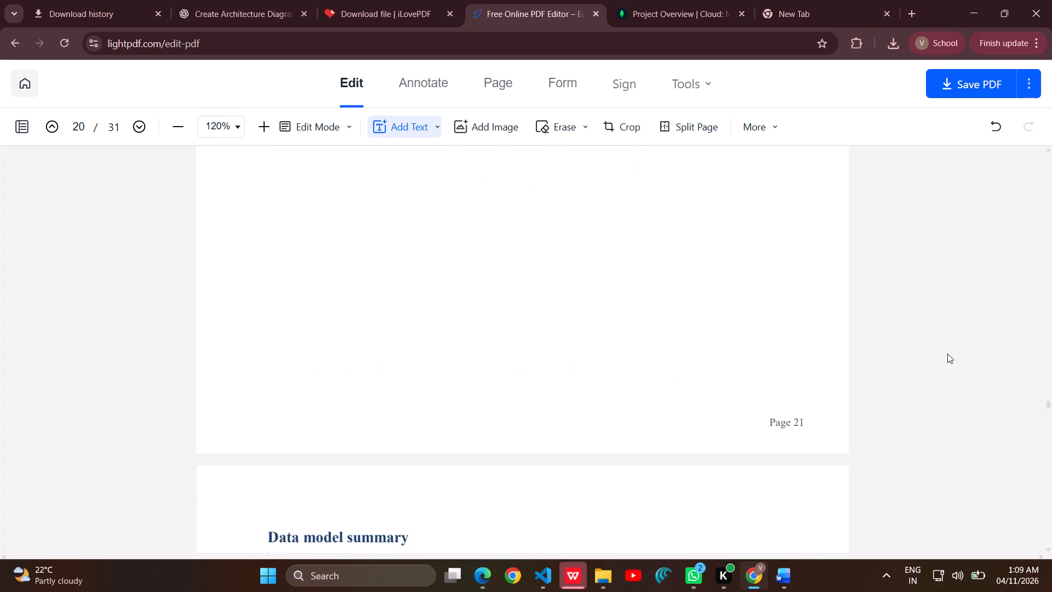
scroll(947, 354, down, 13)
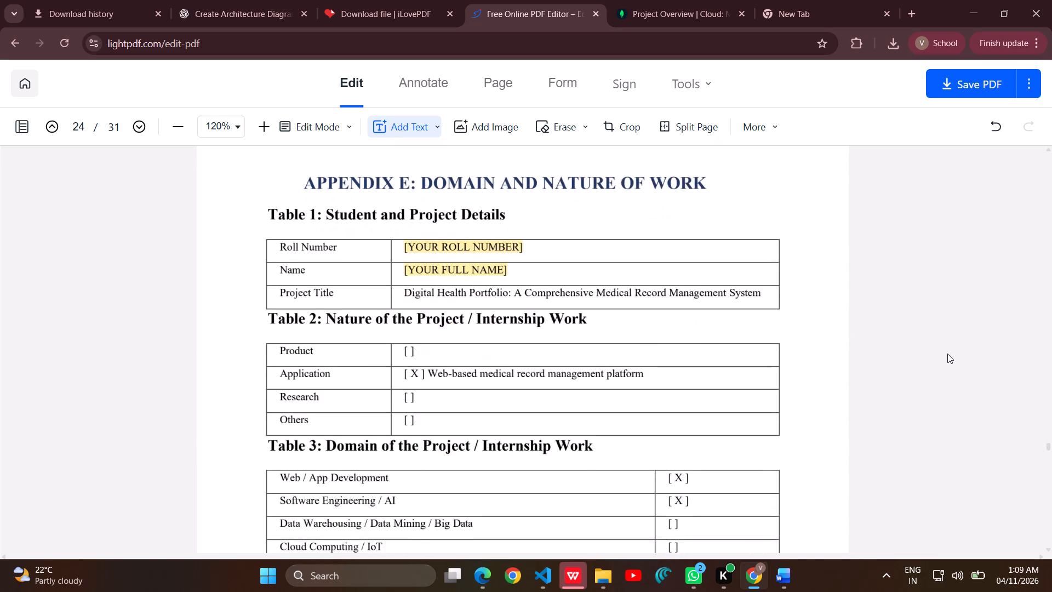
scroll(947, 354, down, 4)
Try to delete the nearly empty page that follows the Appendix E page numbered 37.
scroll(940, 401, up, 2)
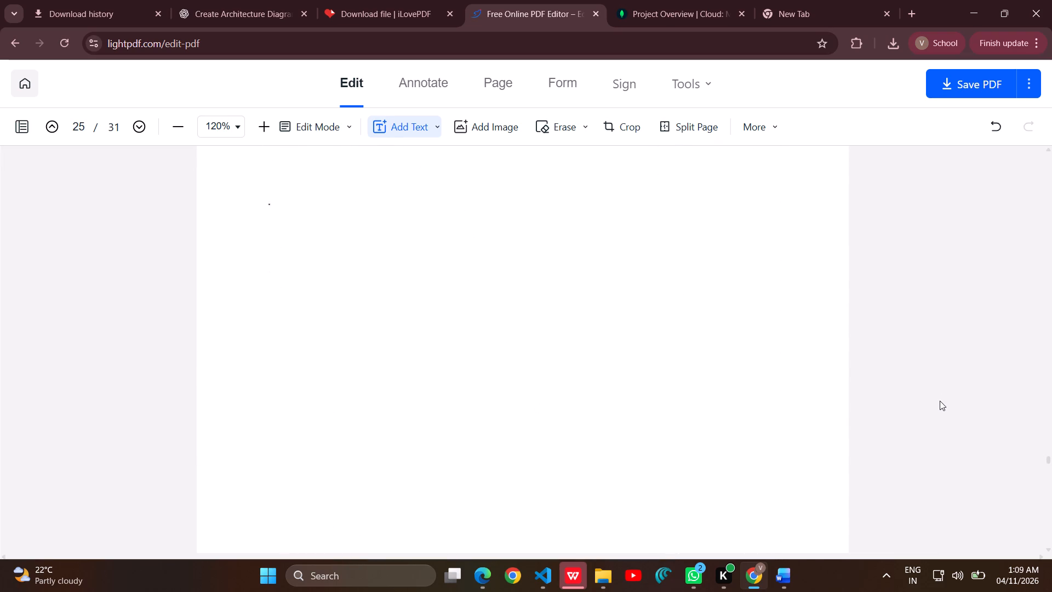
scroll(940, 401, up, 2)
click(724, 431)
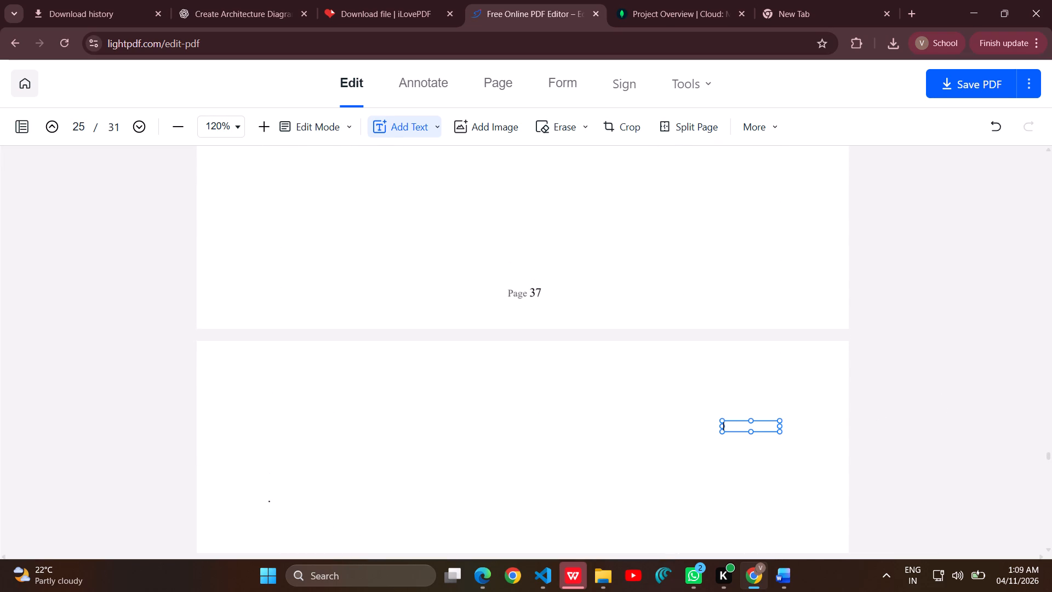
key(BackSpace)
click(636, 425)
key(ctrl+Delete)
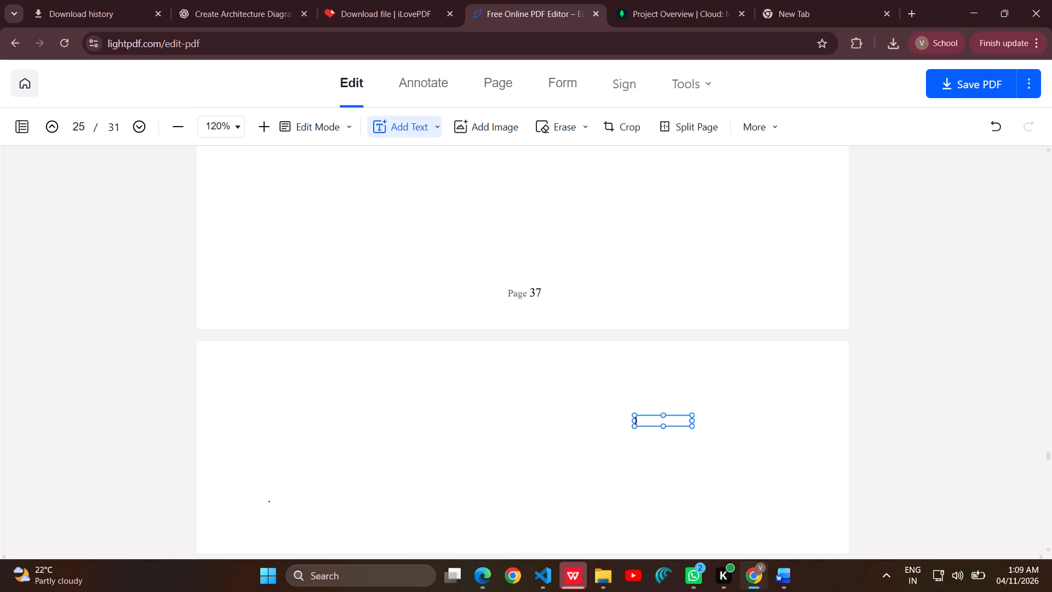
Switch to the Digital_Health_Portfolio_Internship_Report_Template document in Word and look through it to the Appendix E tables and signature block.
scroll(639, 440, up, 2)
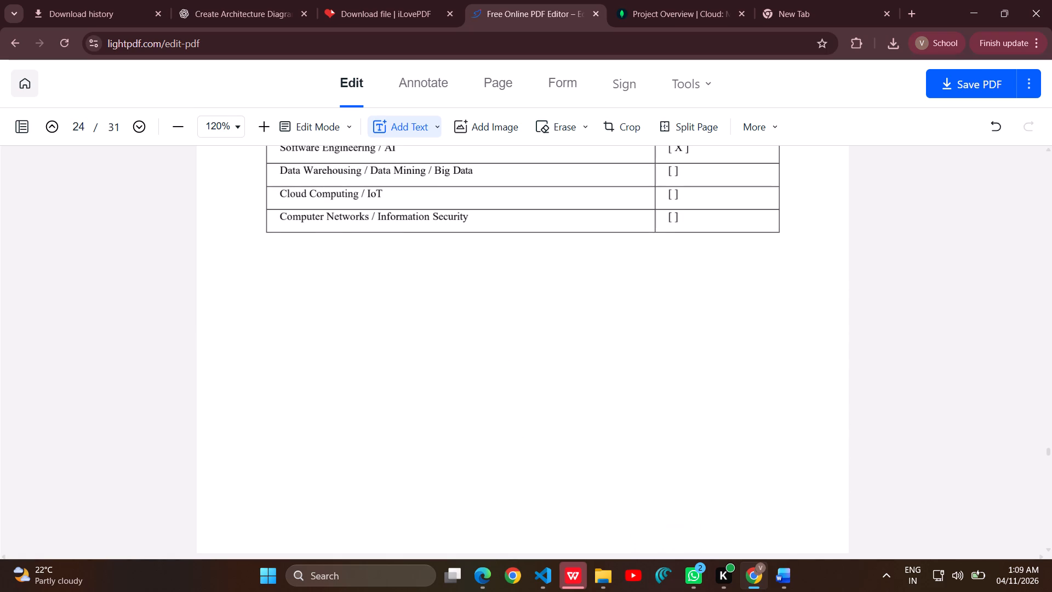
click(786, 579)
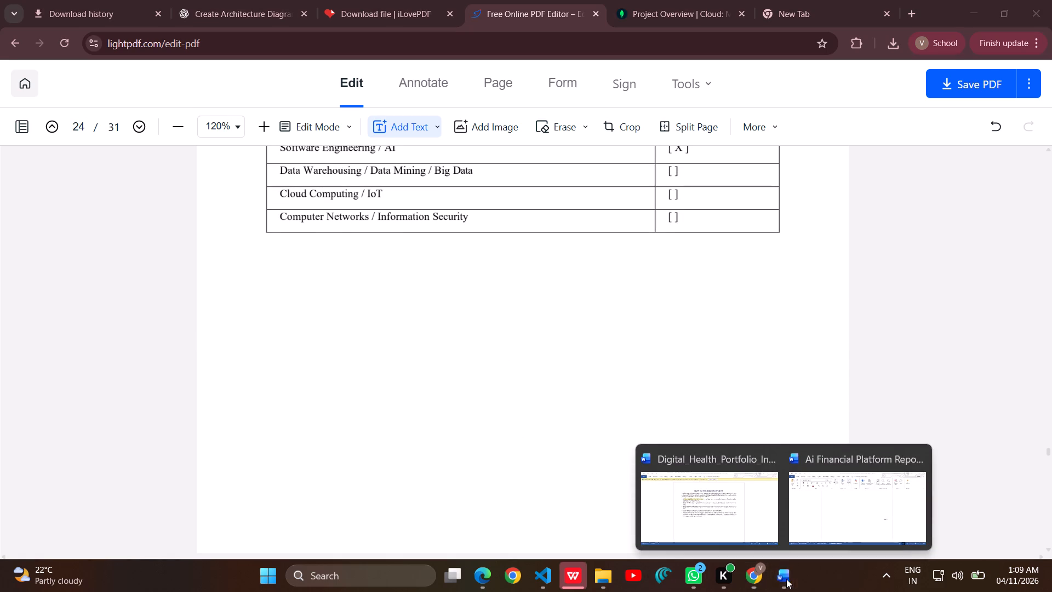
click(756, 493)
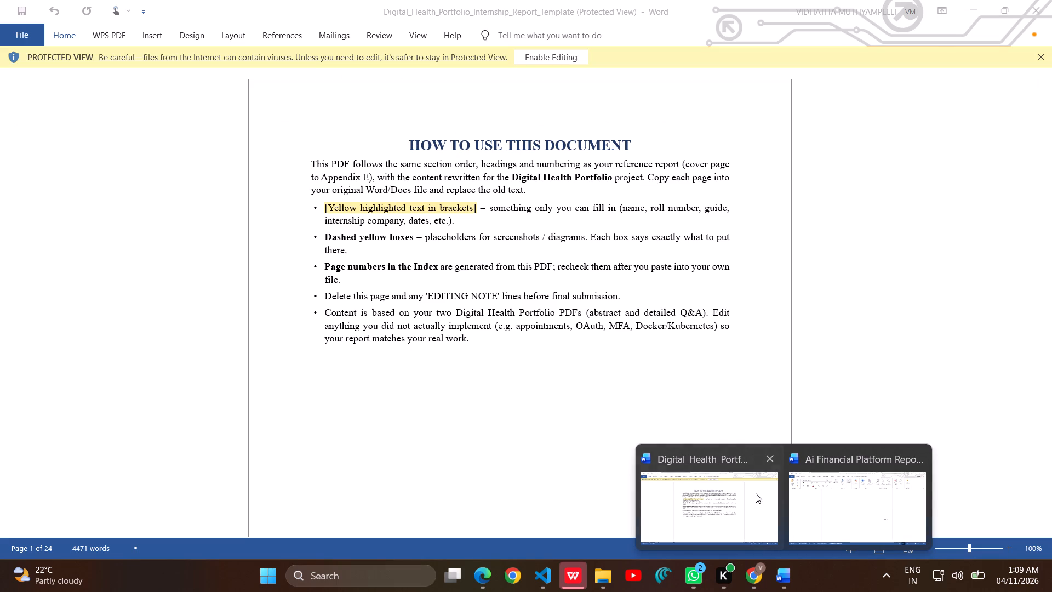
scroll(654, 420, down, 7)
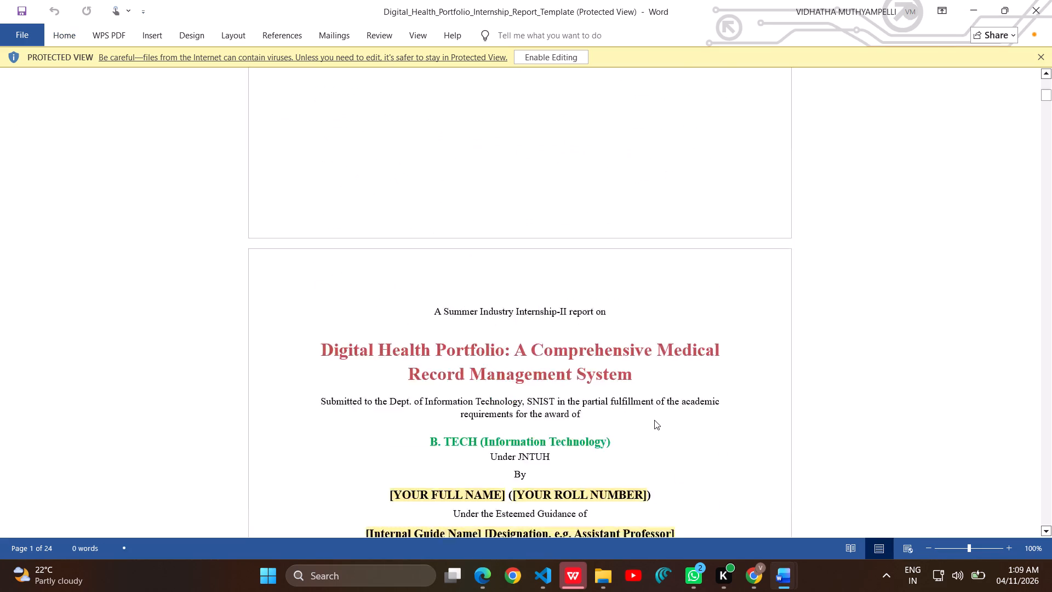
scroll(654, 420, down, 20)
scroll(654, 420, down, 15)
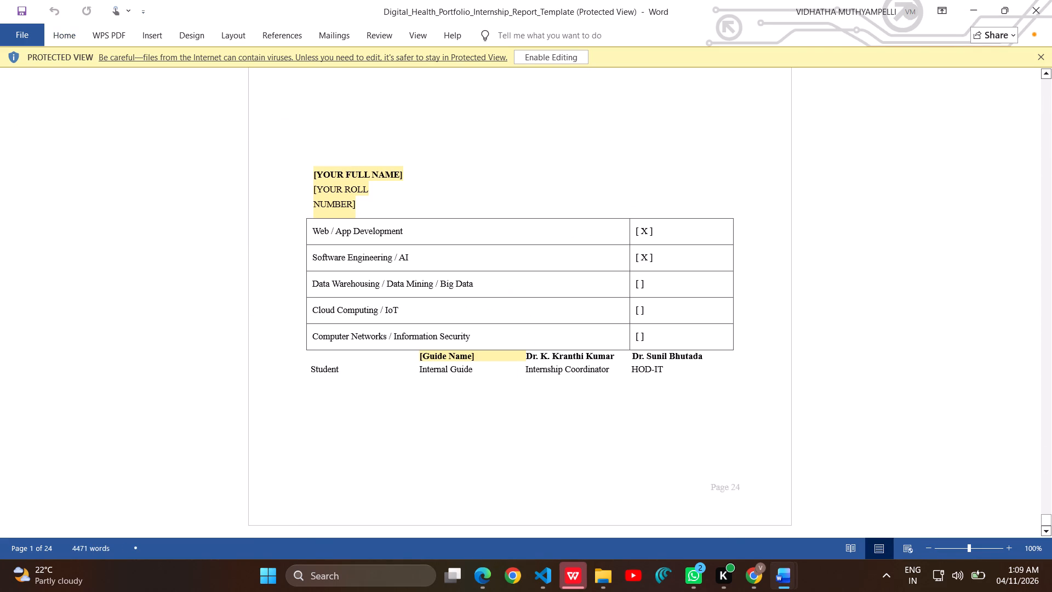
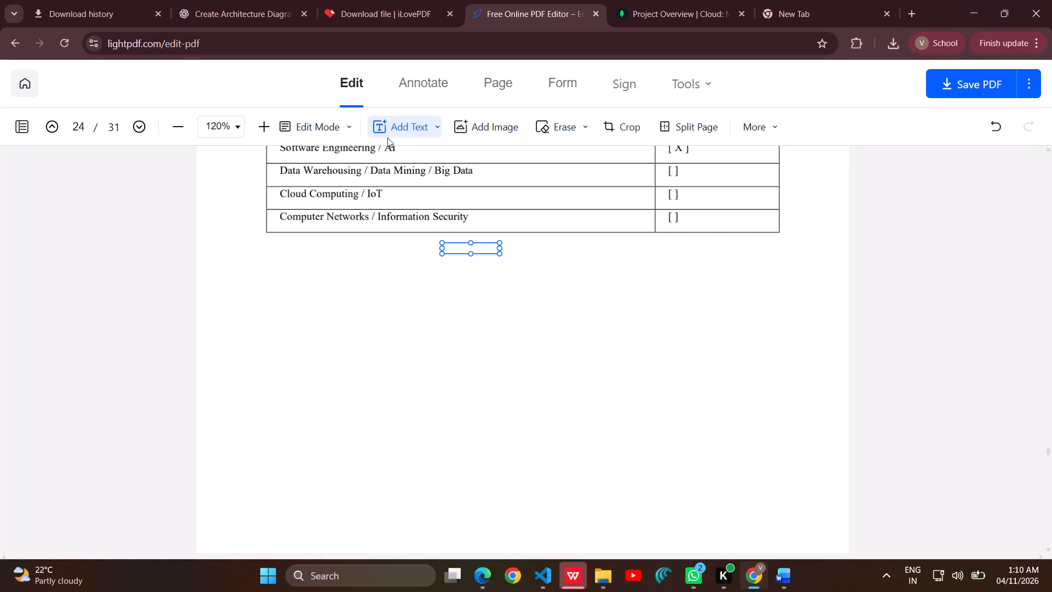
Add a text box below the table ending with Computer Networks / Information Security and paste the copied signature block text into it.
click(383, 127)
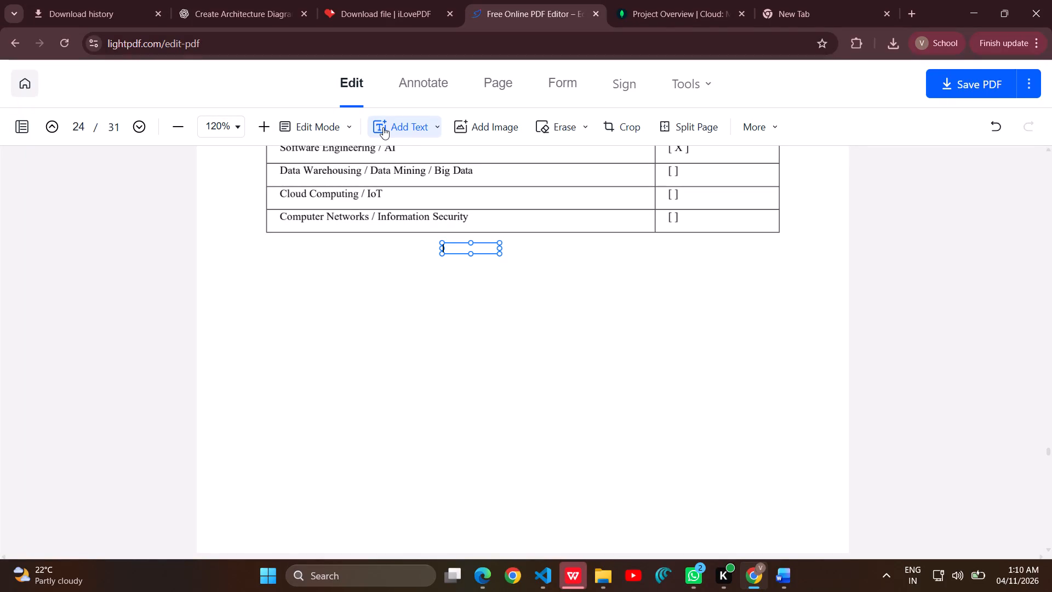
click(383, 127)
click(304, 302)
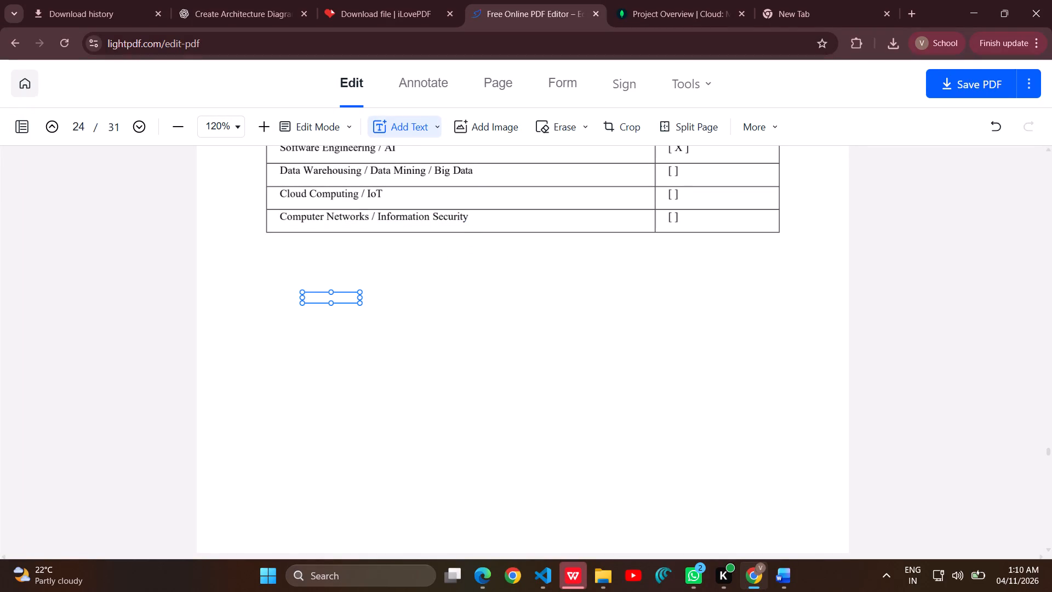
click(358, 299)
click(328, 297)
key(ctrl+v)
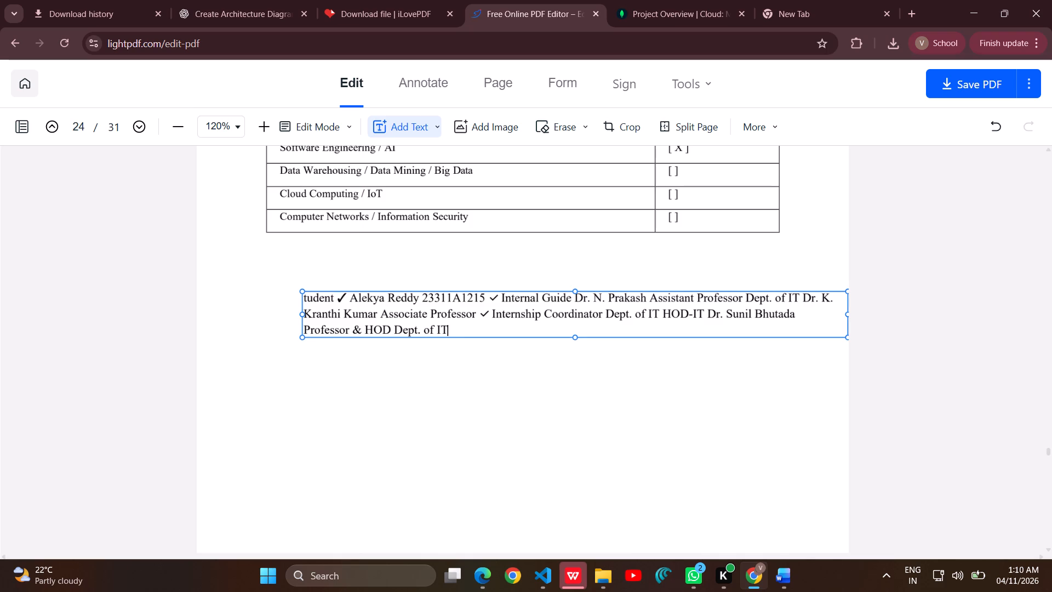
Arrange the student entry as three lines for label, name and roll number, without the check mark, and correct the label to "Student".
click(346, 299)
key(BackSpace)
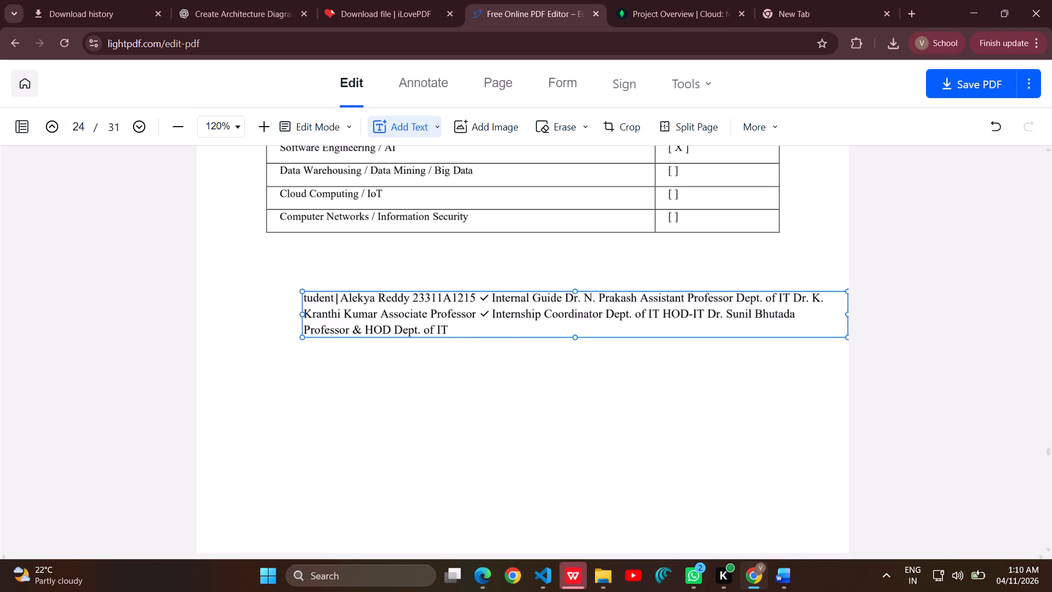
key(Return)
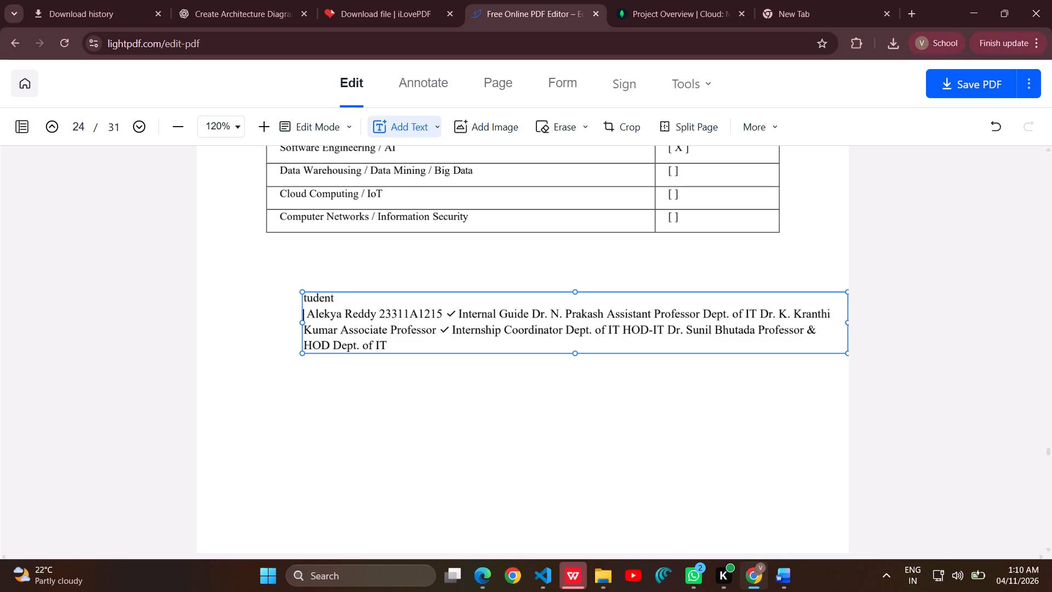
click(379, 313)
key(Return)
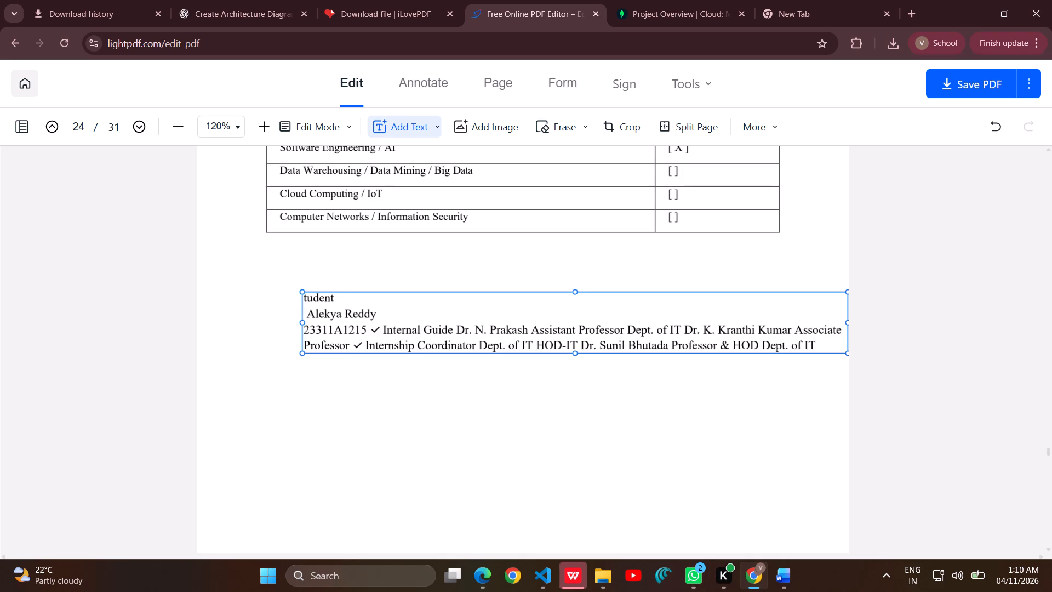
click(302, 301)
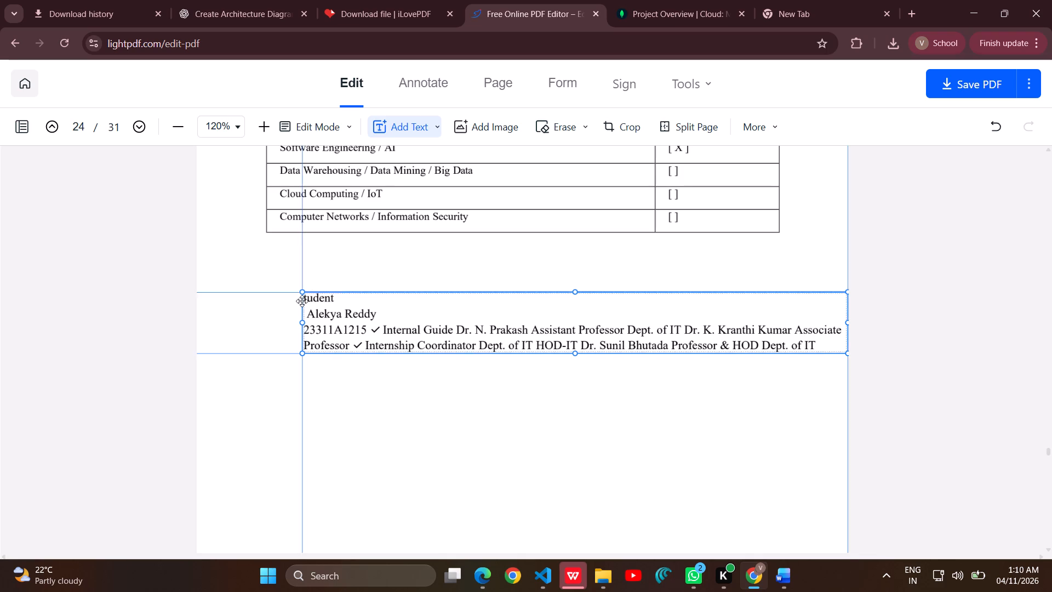
click(306, 301)
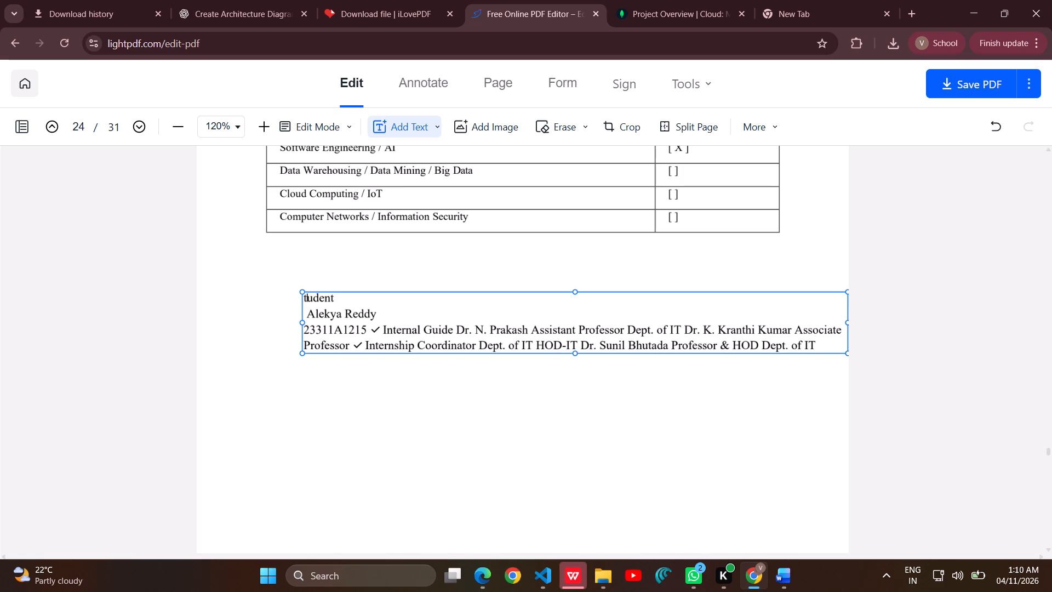
key(Left)
key(shift+s)
click(306, 319)
key(BackSpace)
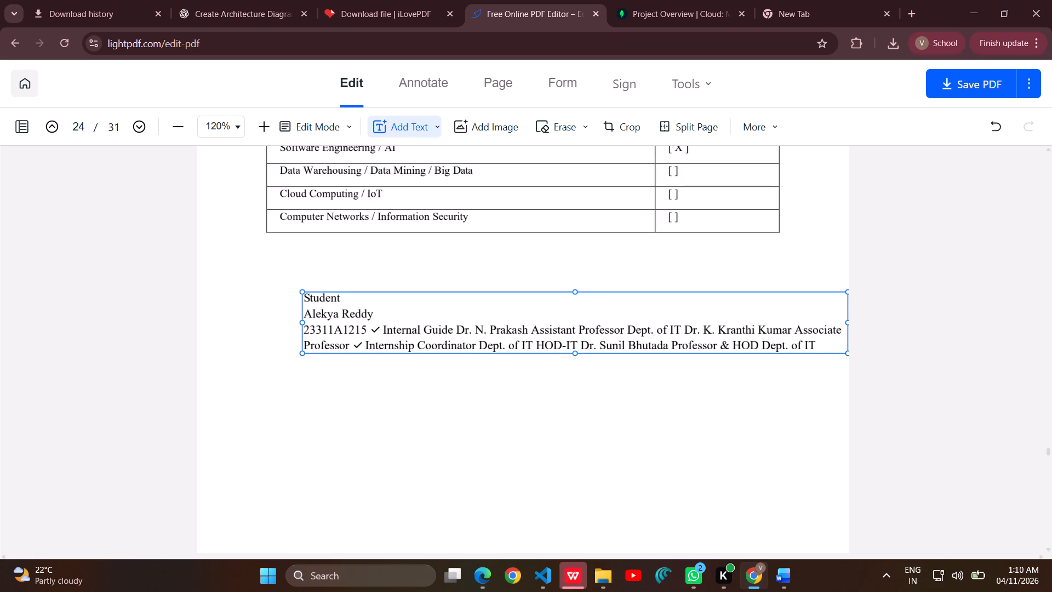
Select the signature text after the student's roll number, from the check mark before Internal Guide through the HOD details.
click(371, 328)
key(Tab)
drag(371, 329, 378, 330)
drag(378, 330, 445, 329)
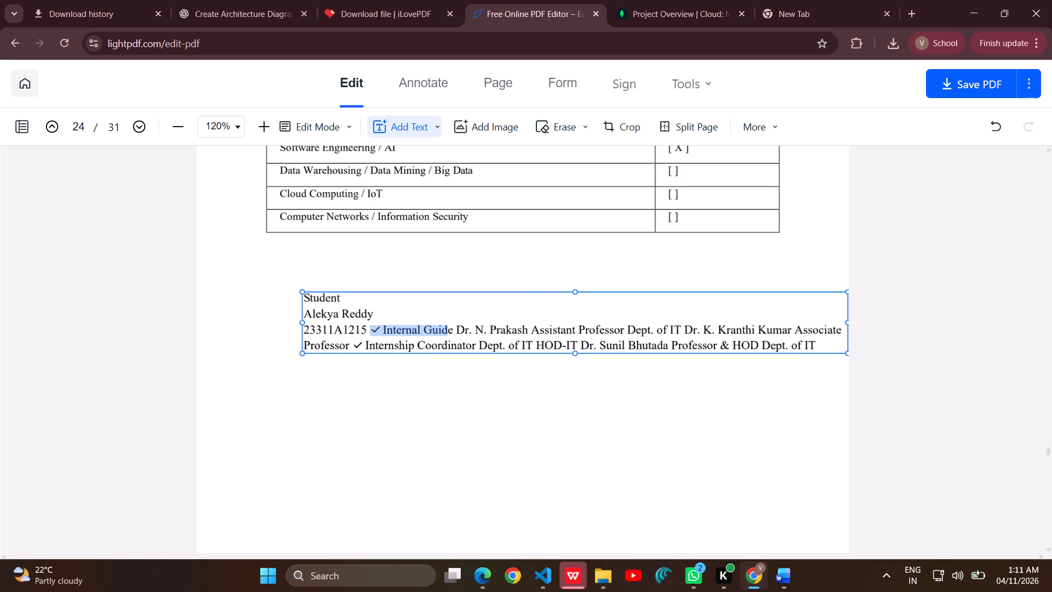
click(366, 333)
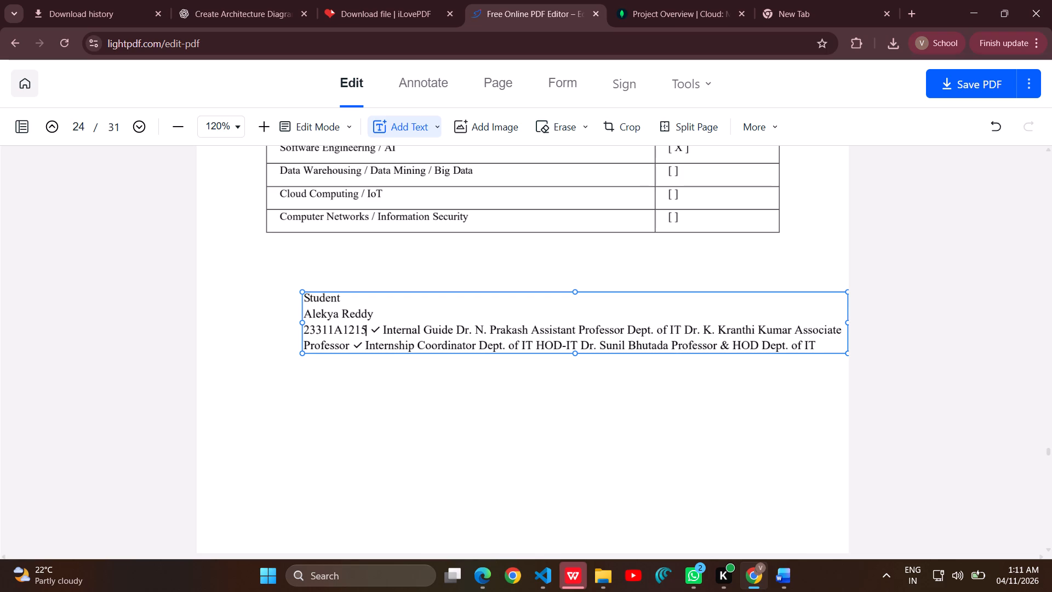
drag(371, 331, 411, 343)
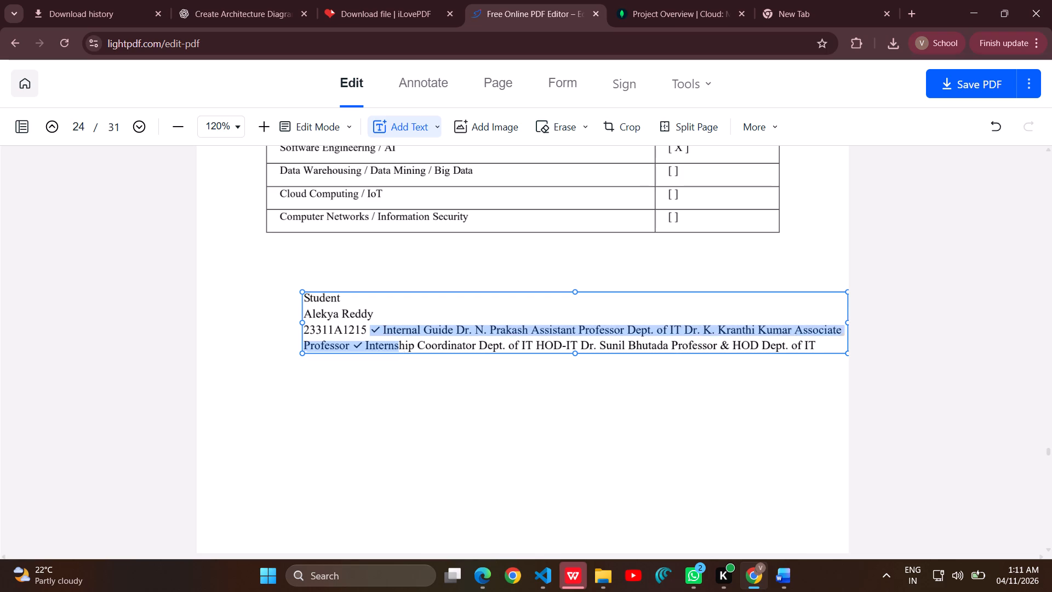
drag(411, 343, 746, 354)
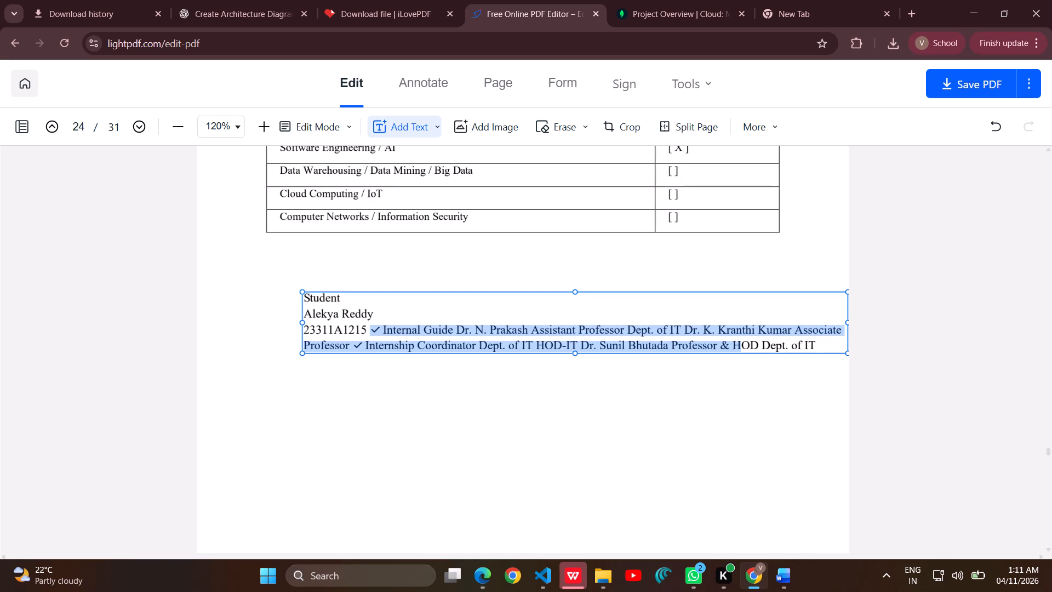
Delete the remaining signature text after the student's roll number, from the check mark before Internal Guide through the HOD's department.
drag(746, 354, 819, 354)
key(BackSpace)
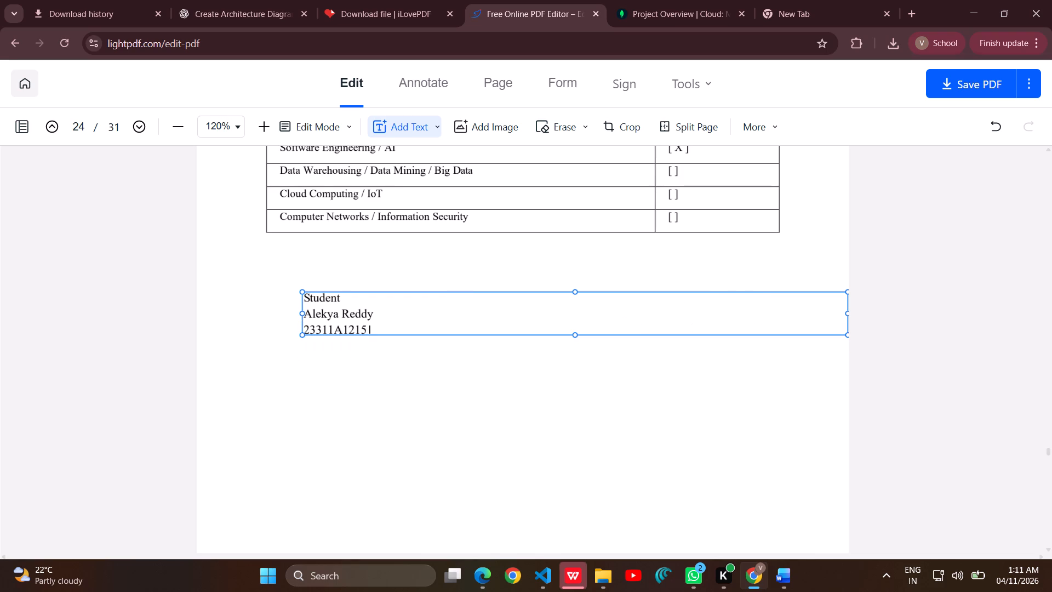
Add a new empty text box beside the student entry, slightly above the Student label and below the table.
click(492, 293)
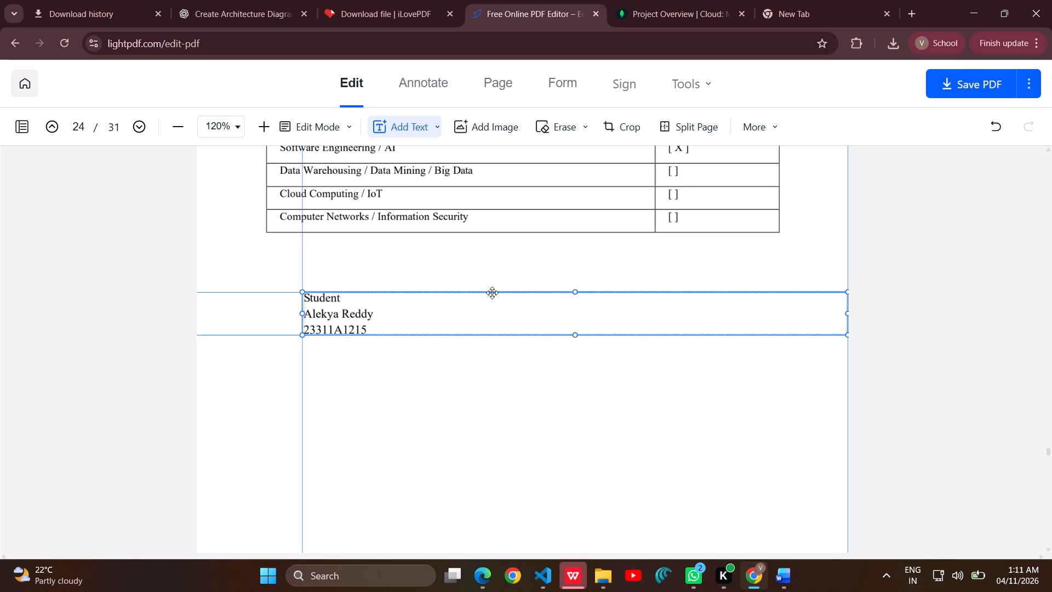
click(469, 271)
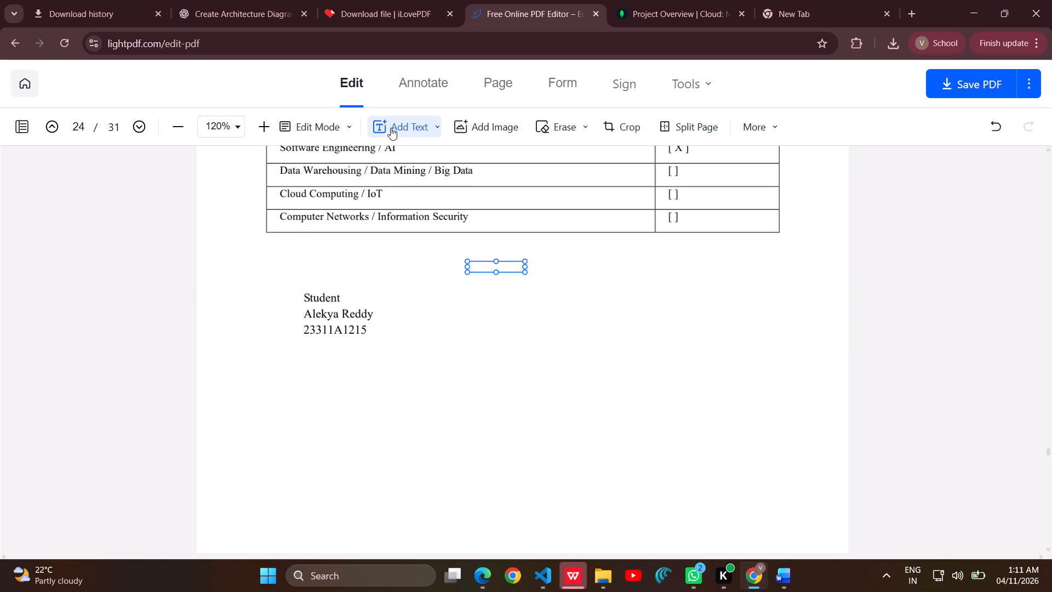
click(404, 293)
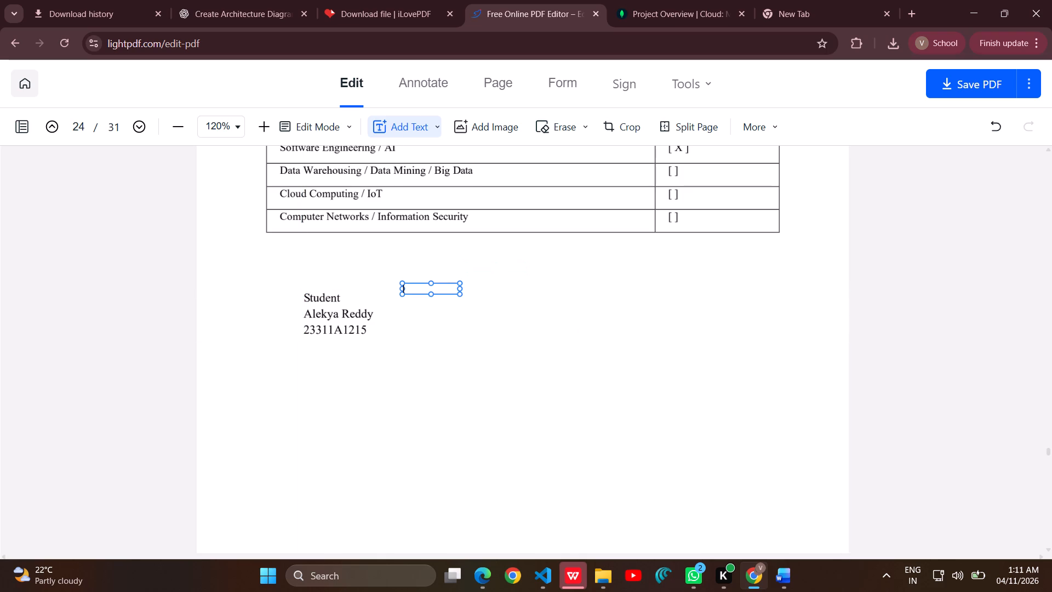
click(390, 123)
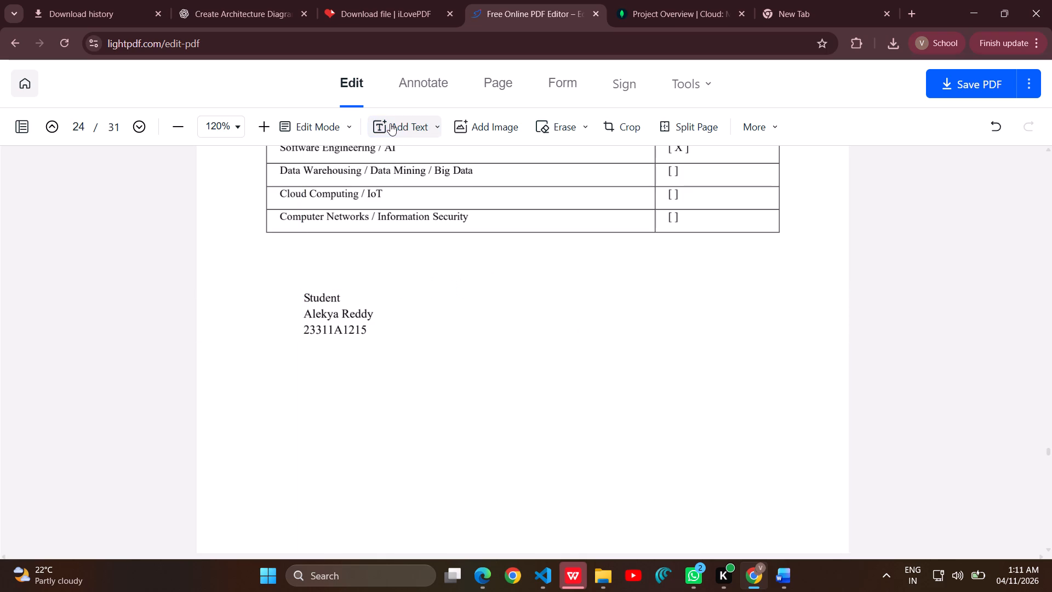
click(390, 123)
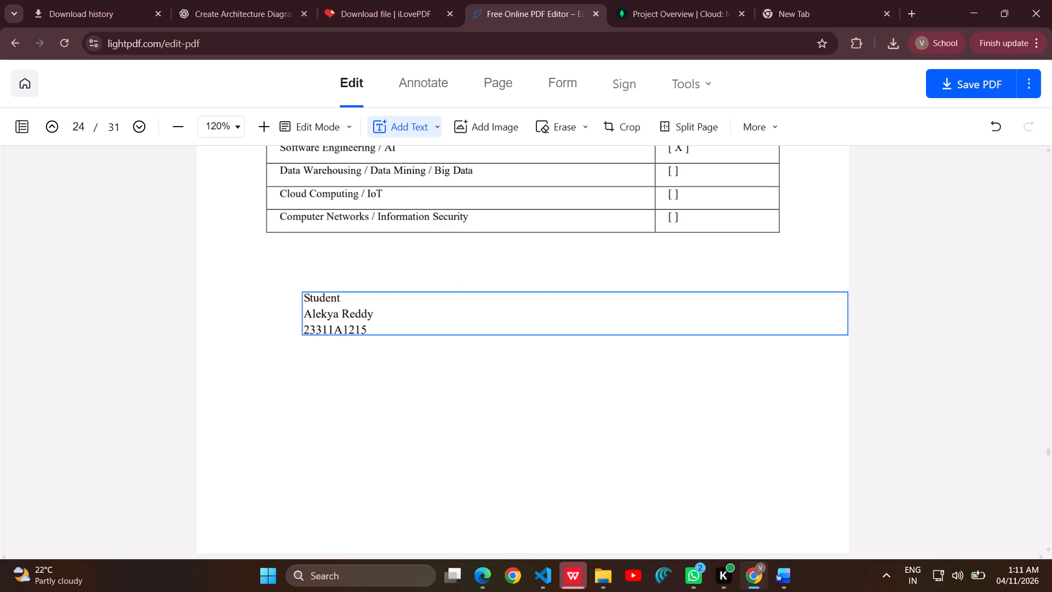
click(418, 284)
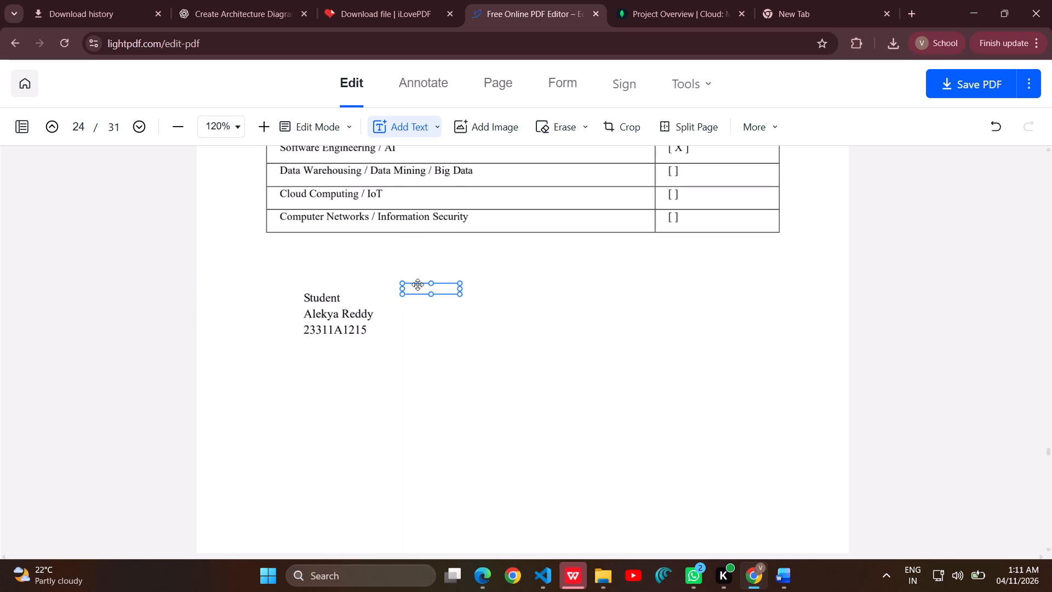
Switch to the WhatsApp window showing the signature block page.
key(alt+Tab)
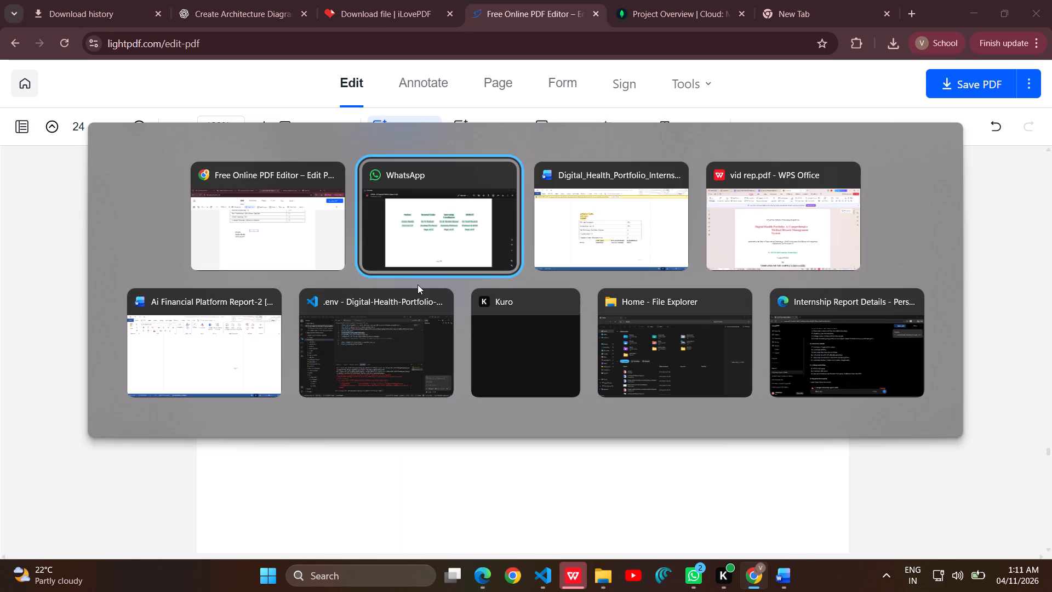
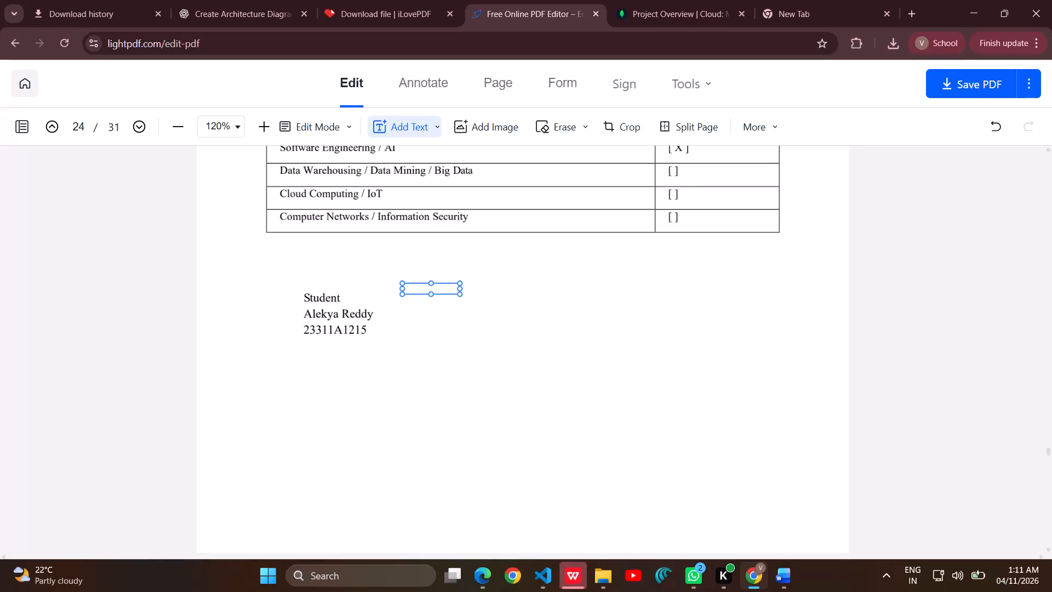
Fill the empty text box beside the student entry with the copied Internal Guide details, on four lines: label, name, Assistant Professor, Dept. of IT.
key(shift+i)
key(ctrl+v)
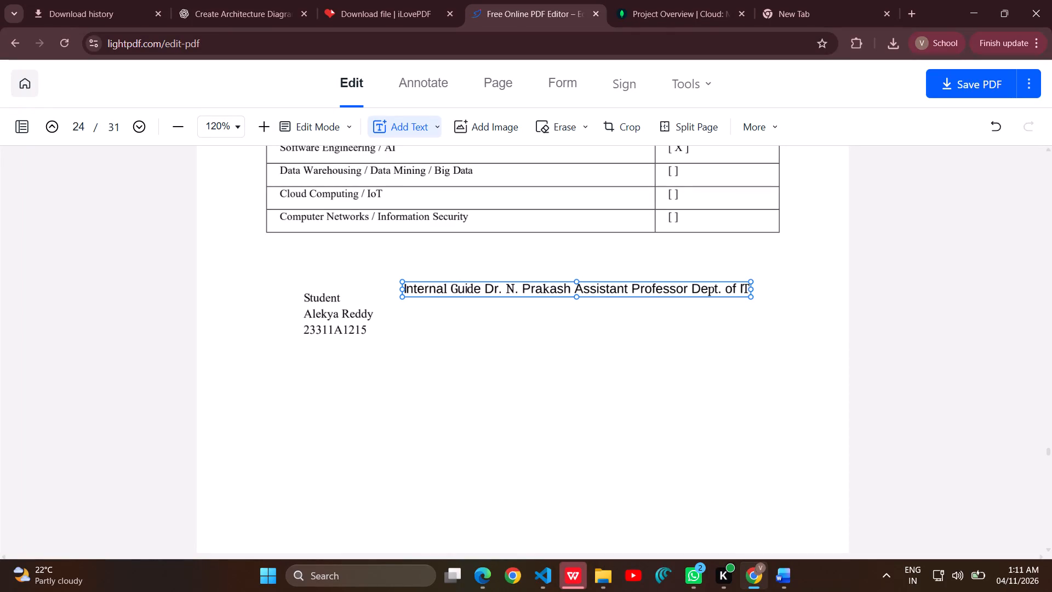
click(481, 287)
key(Return)
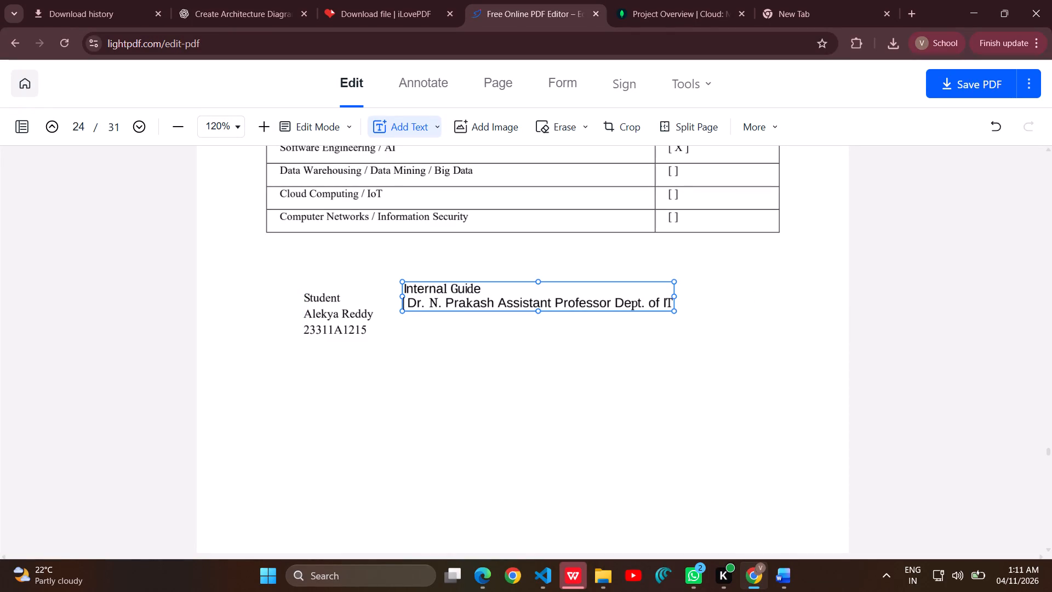
click(611, 305)
key(Return)
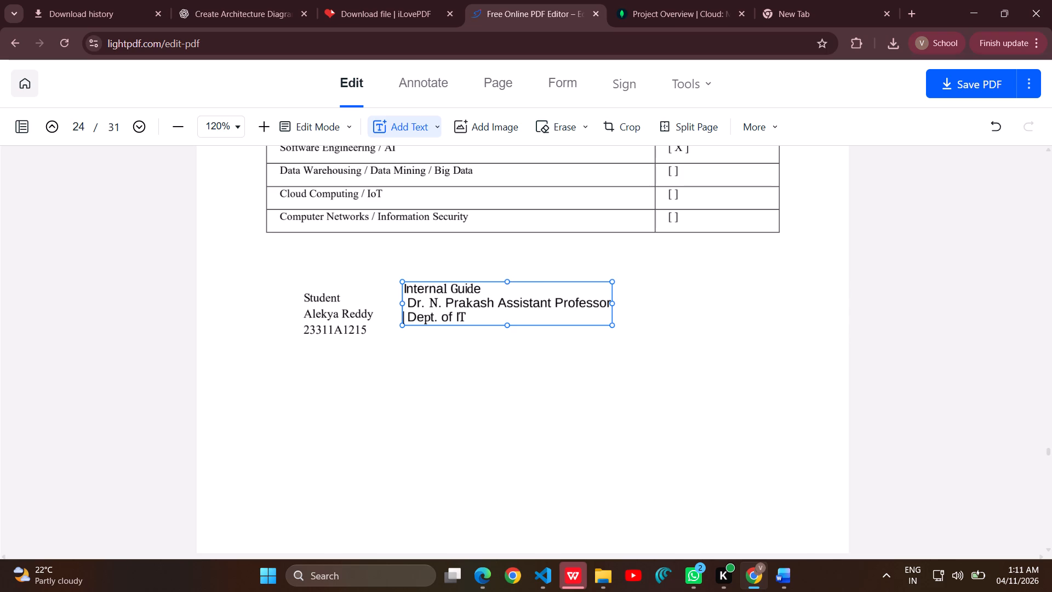
click(496, 299)
key(Return)
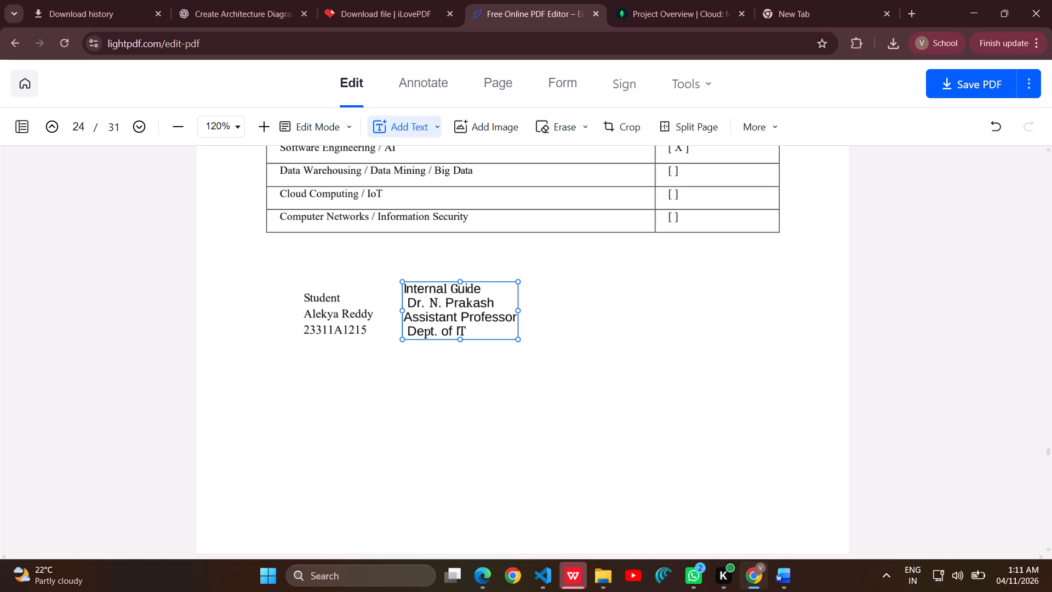
Replace the placeholder guide name after the title under Internal Guide with the actual guide's initial and name.
click(409, 298)
drag(495, 301, 462, 298)
drag(462, 298, 432, 298)
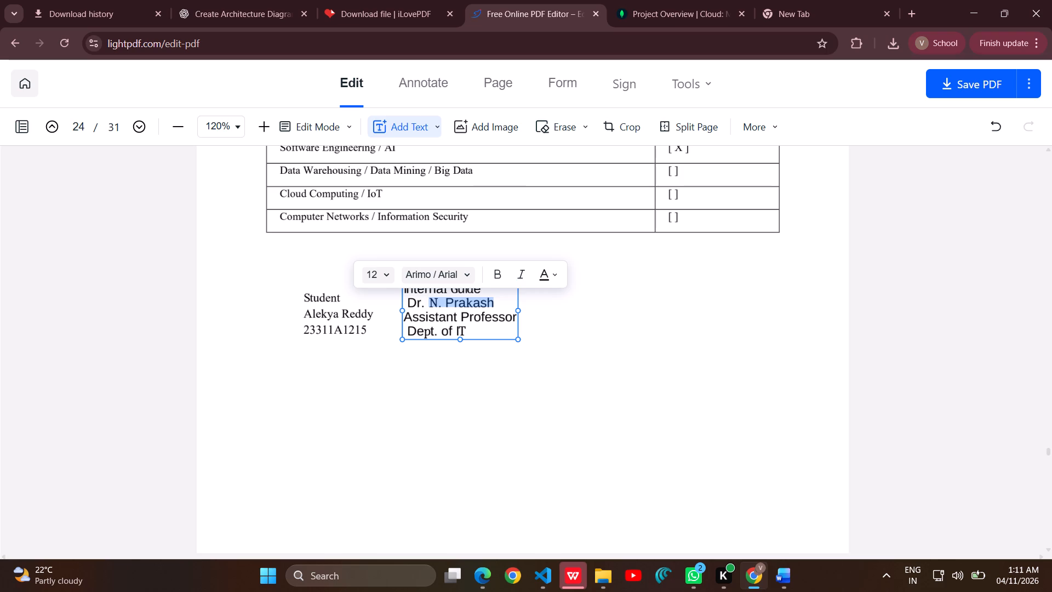
key(shift+m)
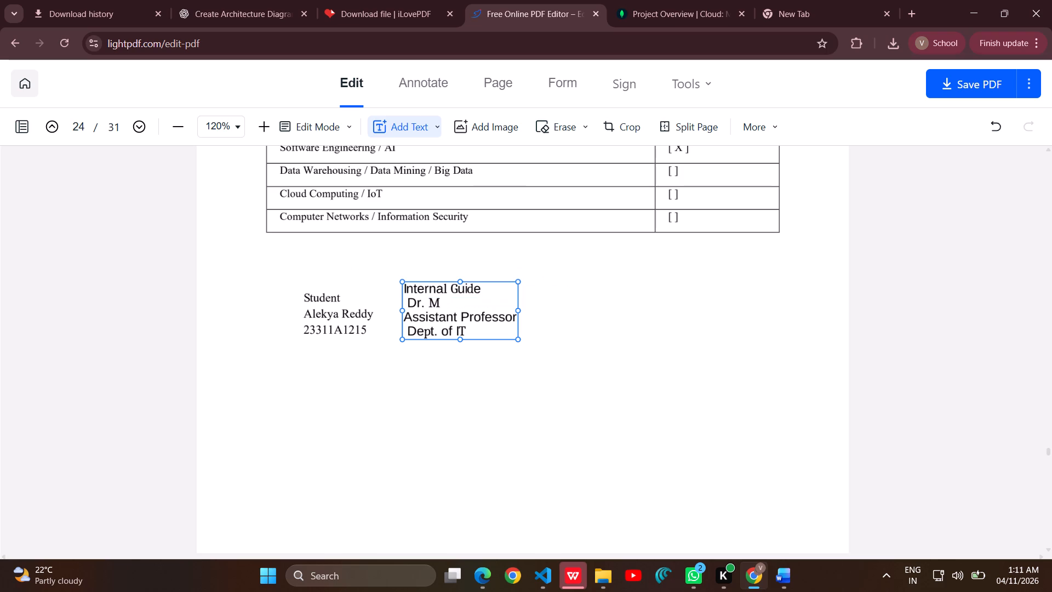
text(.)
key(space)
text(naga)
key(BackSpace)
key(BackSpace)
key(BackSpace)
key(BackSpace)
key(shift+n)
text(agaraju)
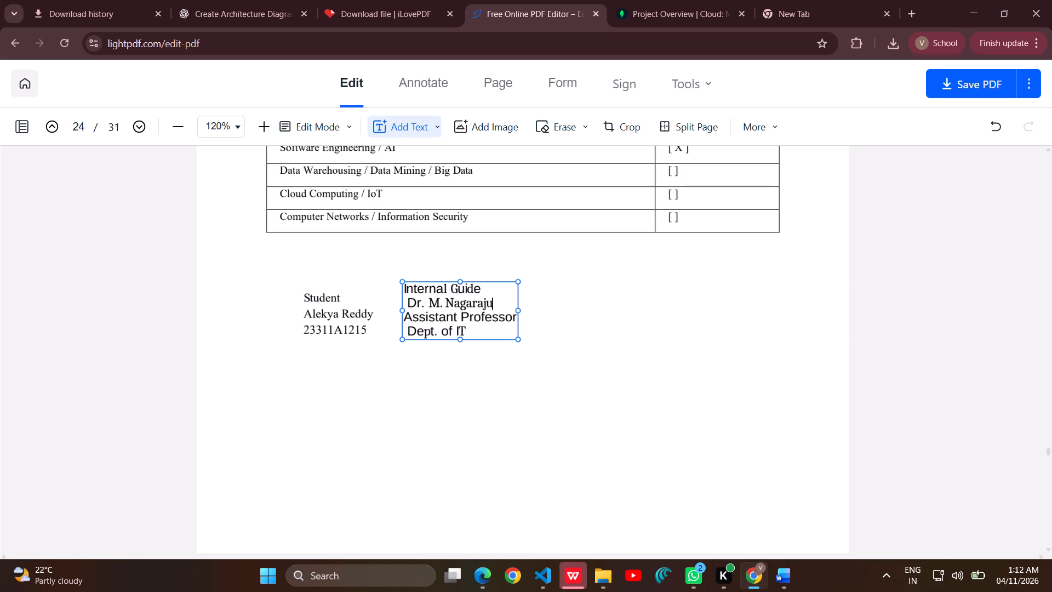
Change the internal guide's title to "Mr." and finish editing that text box.
click(420, 307)
click(414, 305)
key(BackSpace)
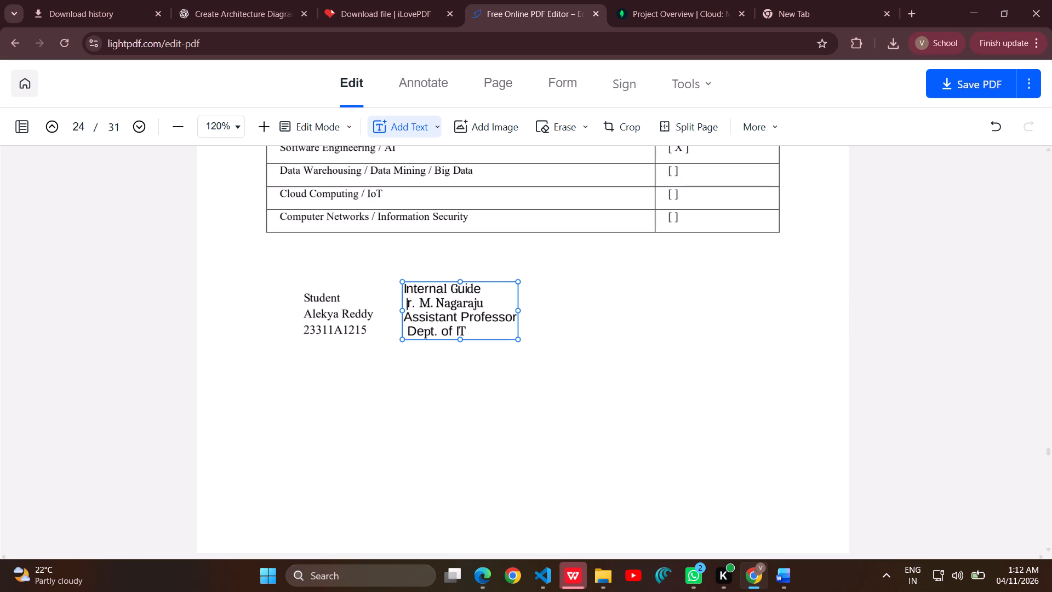
key(shift+m)
click(536, 382)
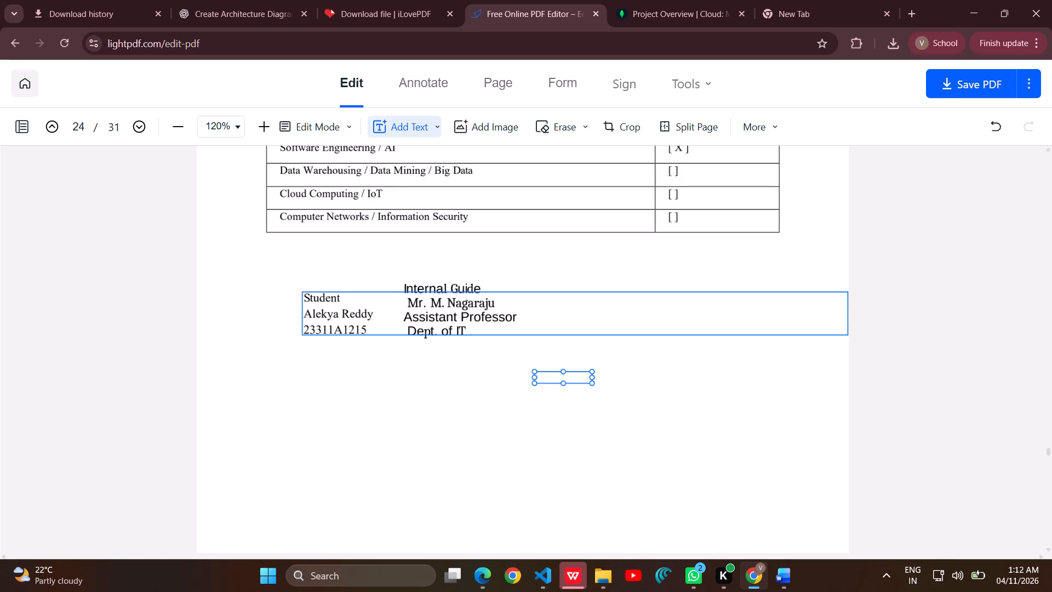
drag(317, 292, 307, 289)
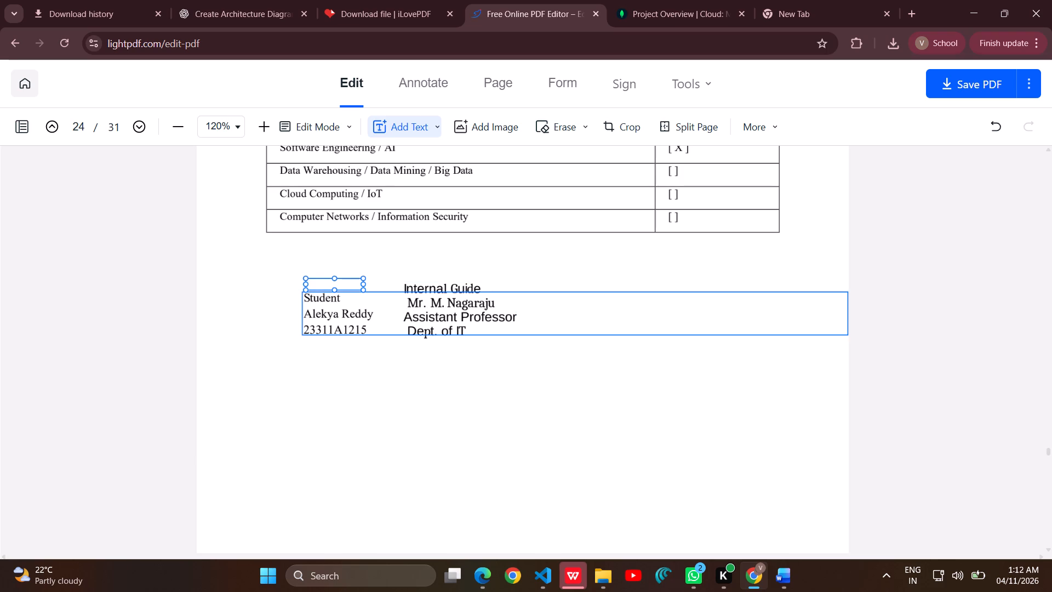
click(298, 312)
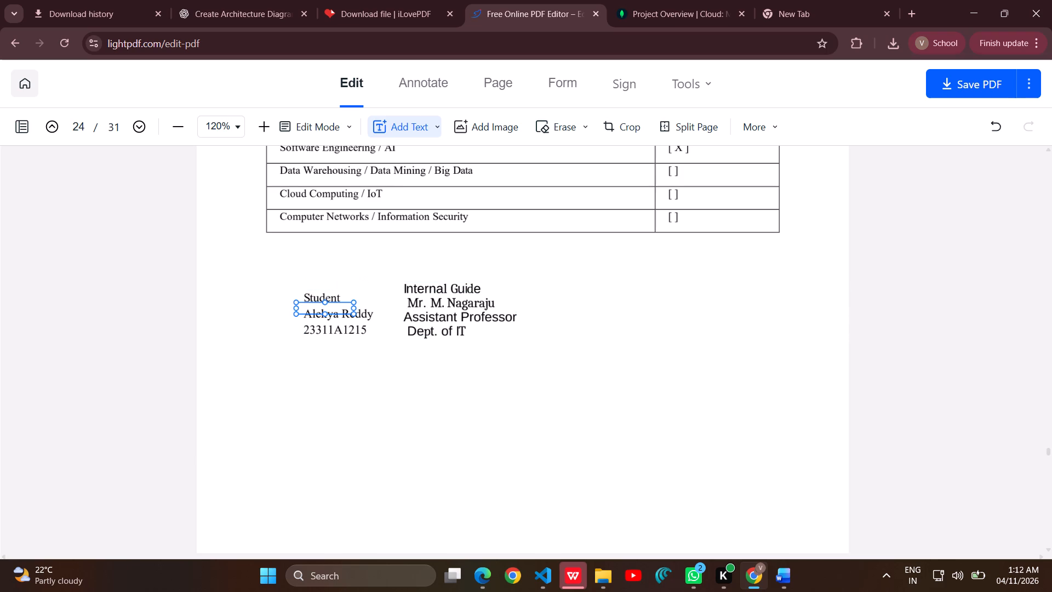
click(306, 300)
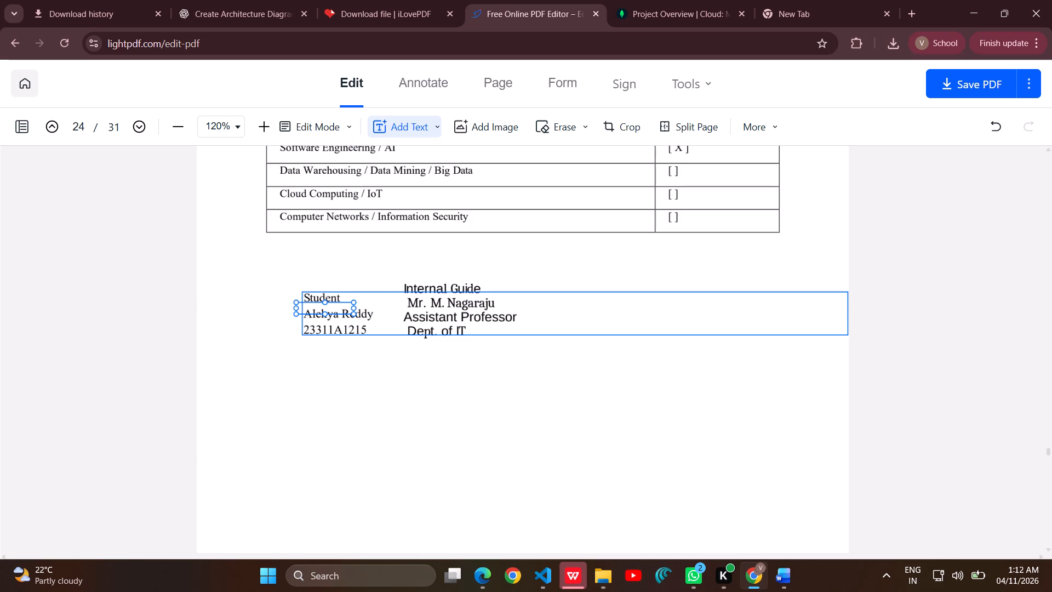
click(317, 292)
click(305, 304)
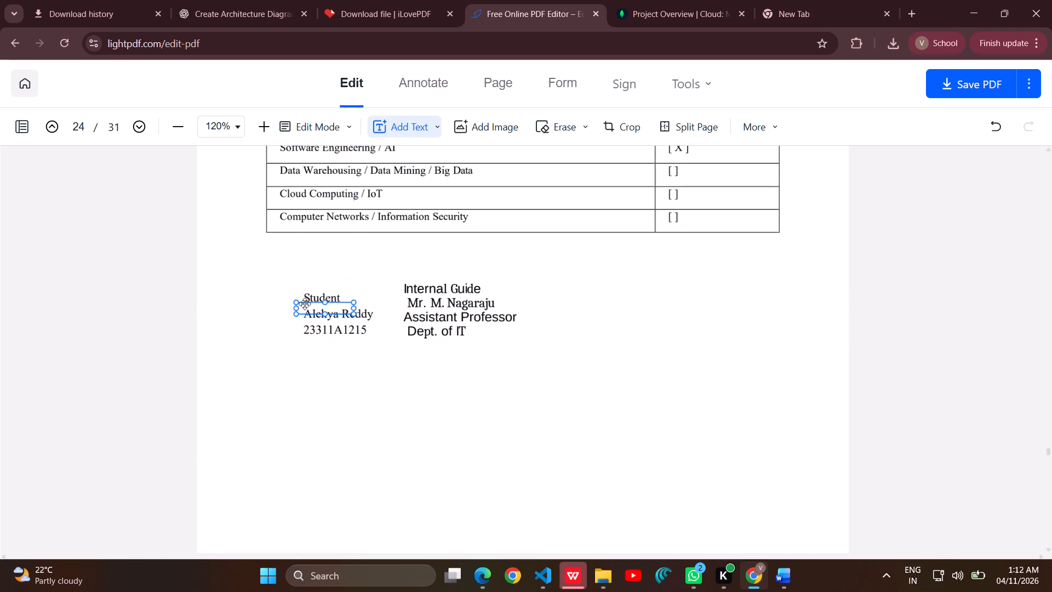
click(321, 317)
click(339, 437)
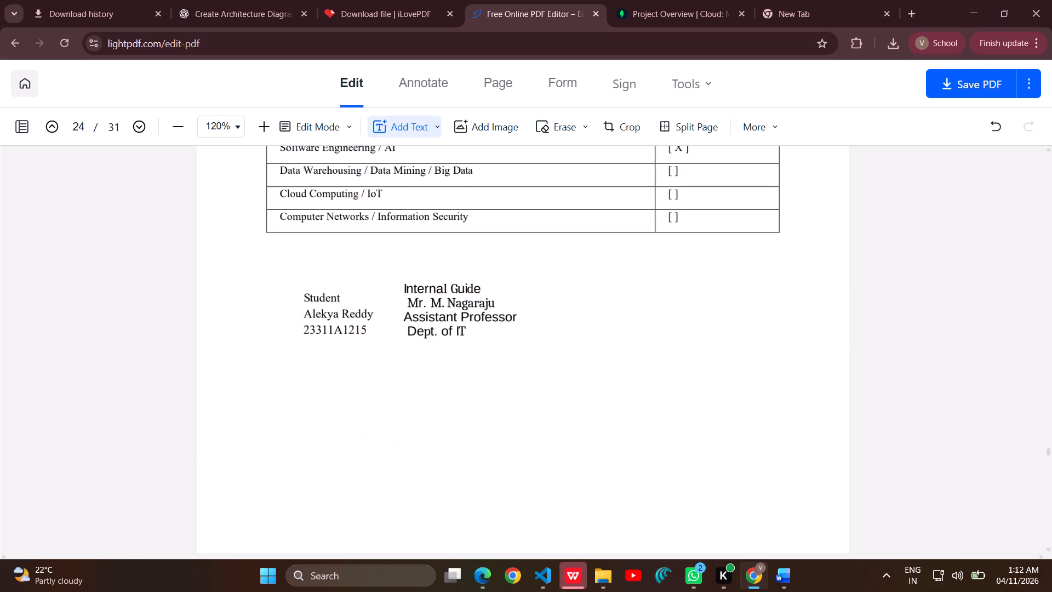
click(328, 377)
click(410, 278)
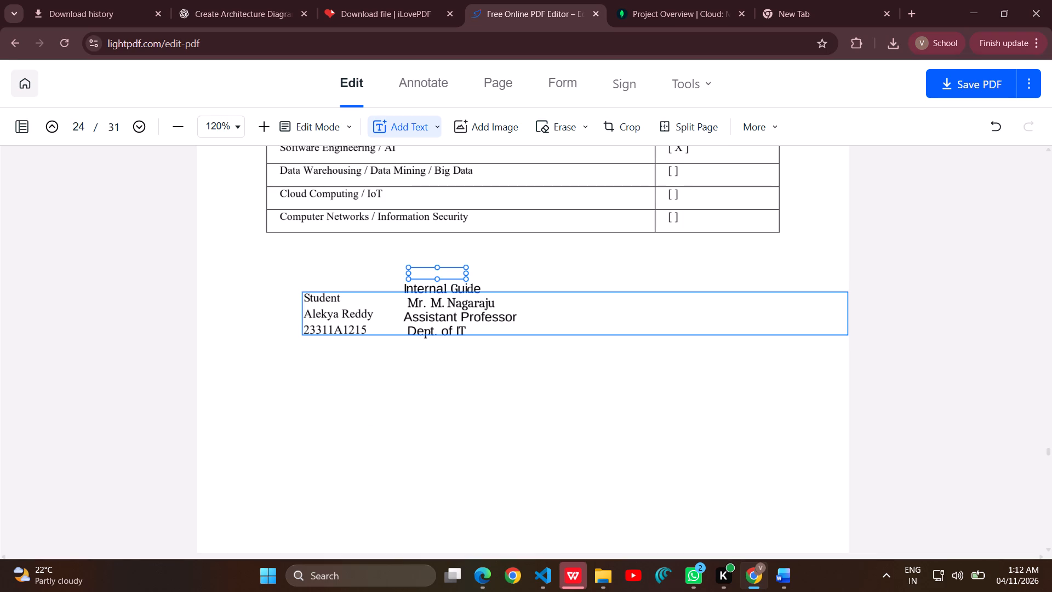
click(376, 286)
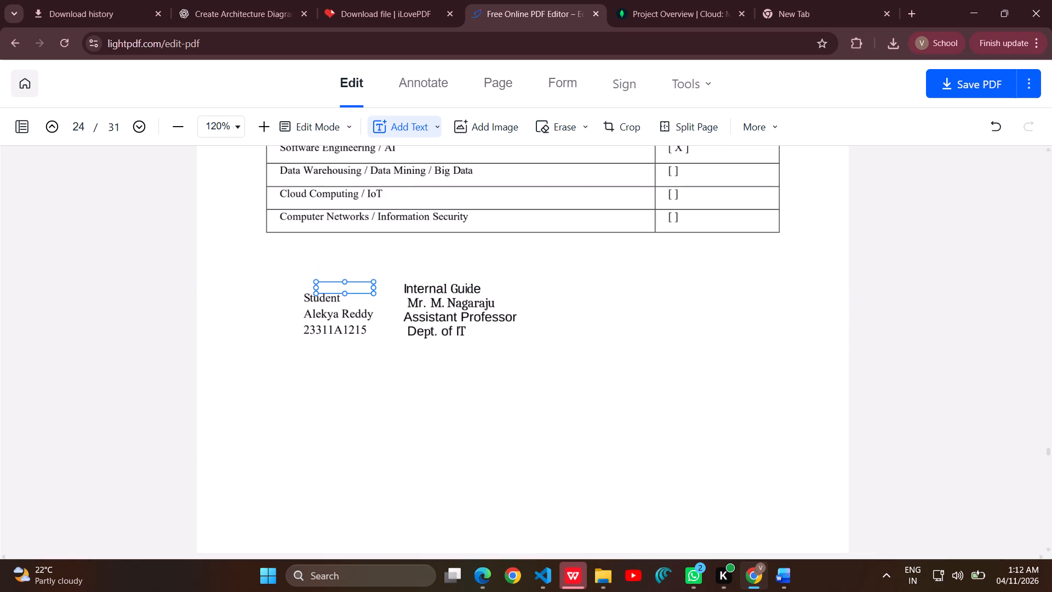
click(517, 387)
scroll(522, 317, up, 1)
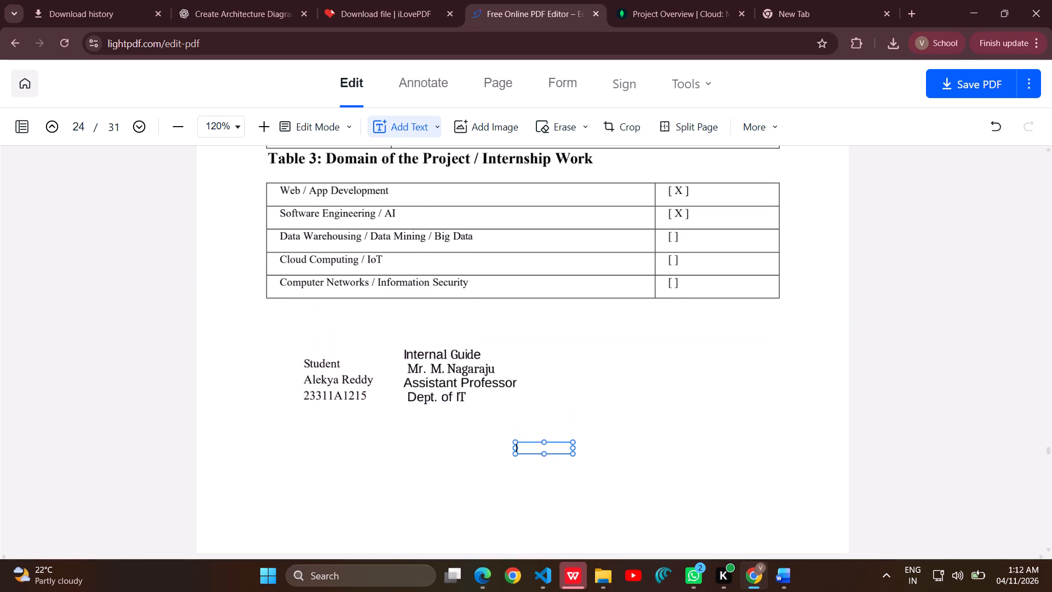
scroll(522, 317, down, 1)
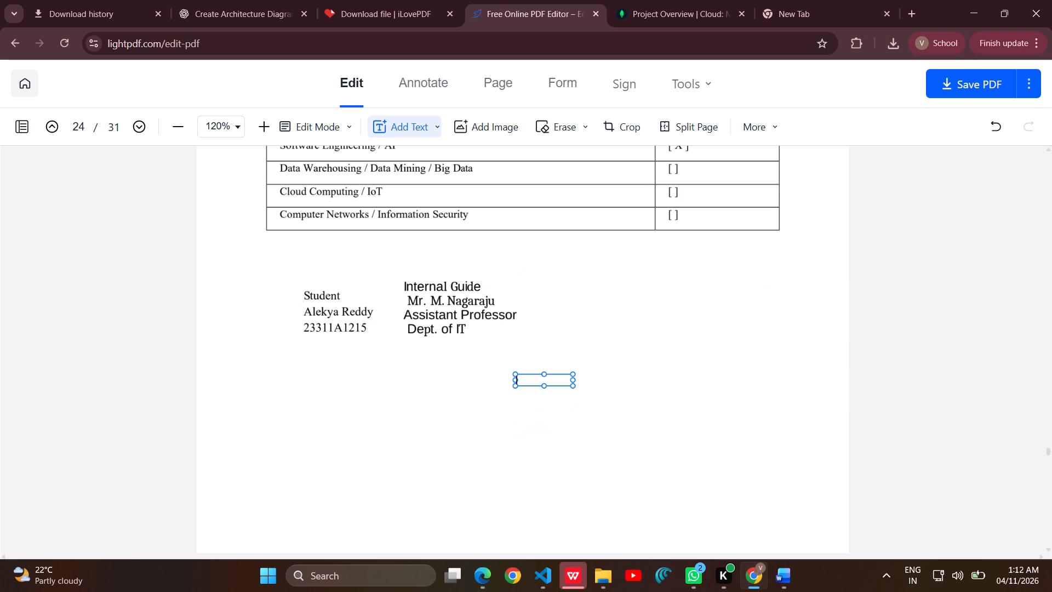
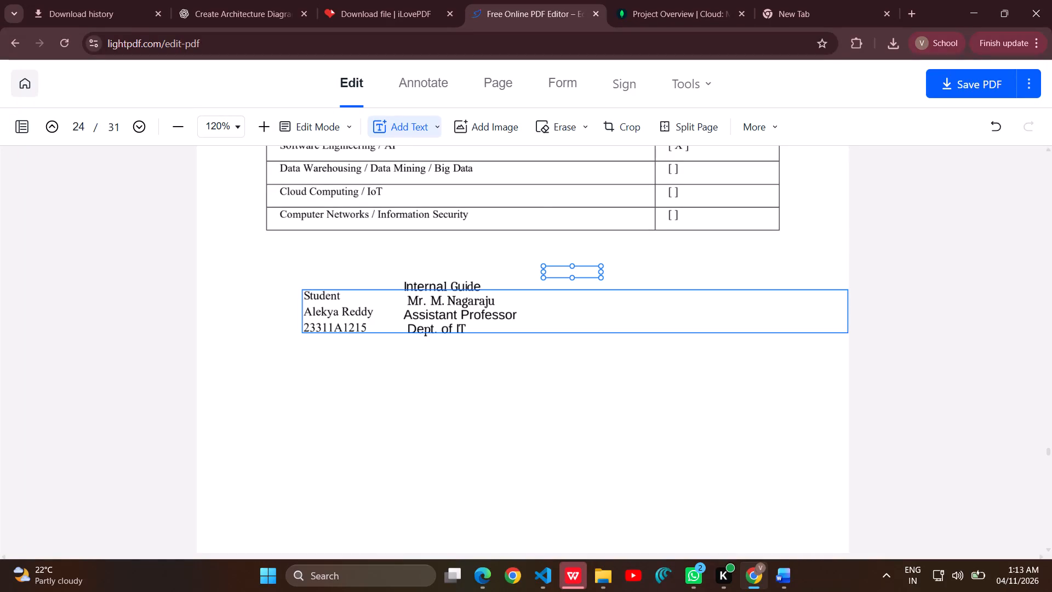
Move the empty text box beside the Internal Guide block and paste the internship coordinator's name, designation, role and department into it.
click(552, 281)
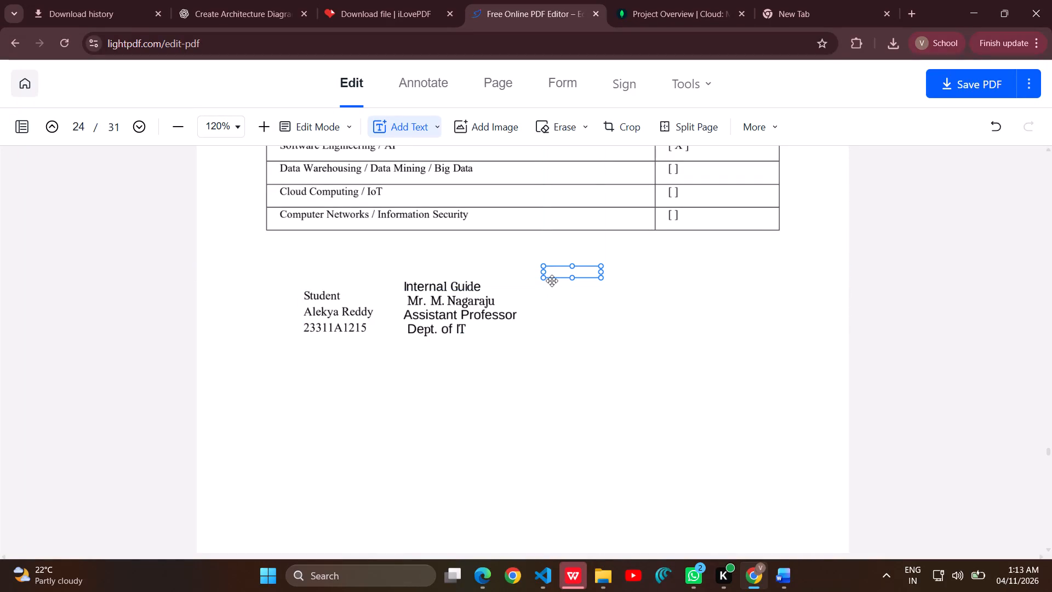
click(555, 280)
drag(555, 280, 556, 282)
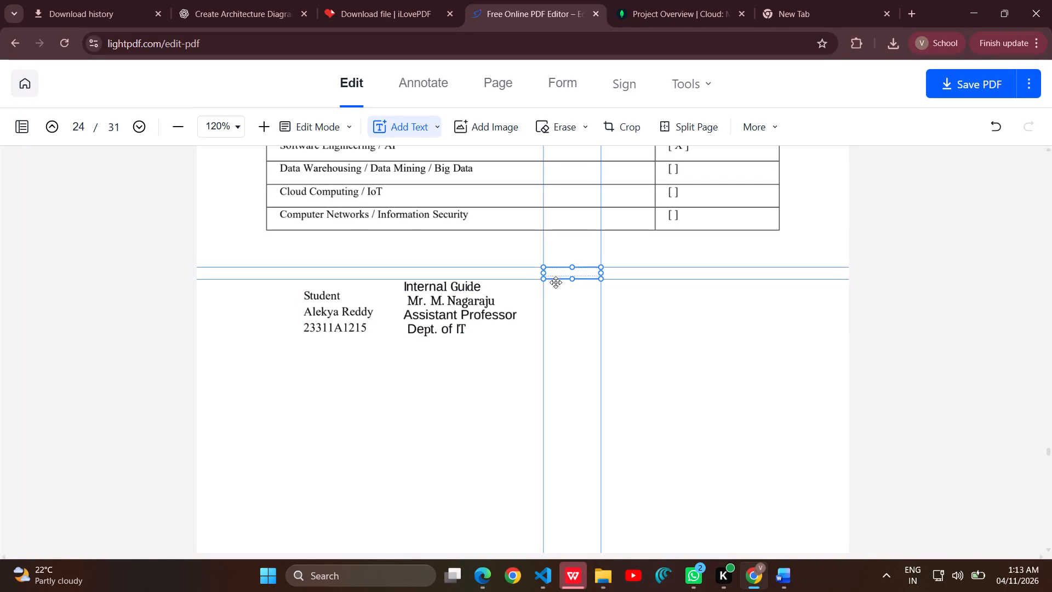
drag(556, 282, 557, 294)
click(554, 287)
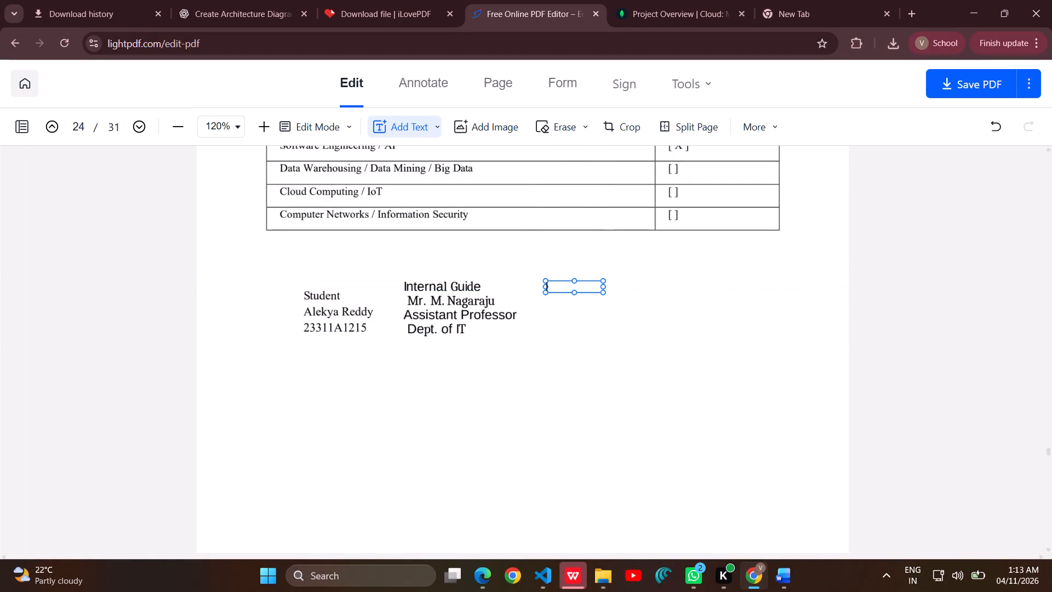
key(ctrl+v)
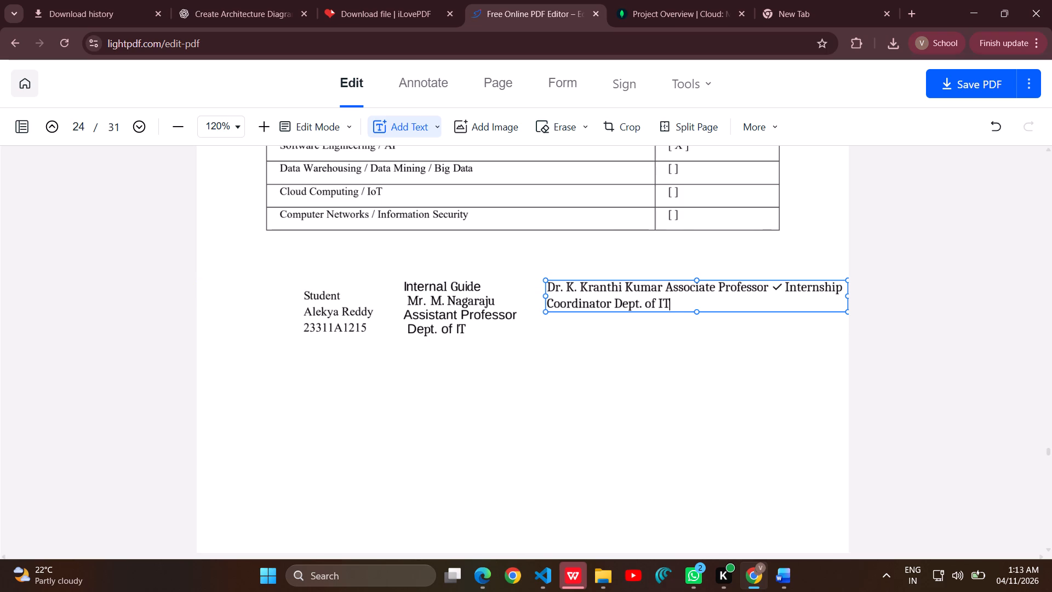
Split the pasted text into separate lines for name, Associate Professor, Internship Coordinator and Dept. of IT, removing the check mark.
click(660, 287)
key(Return)
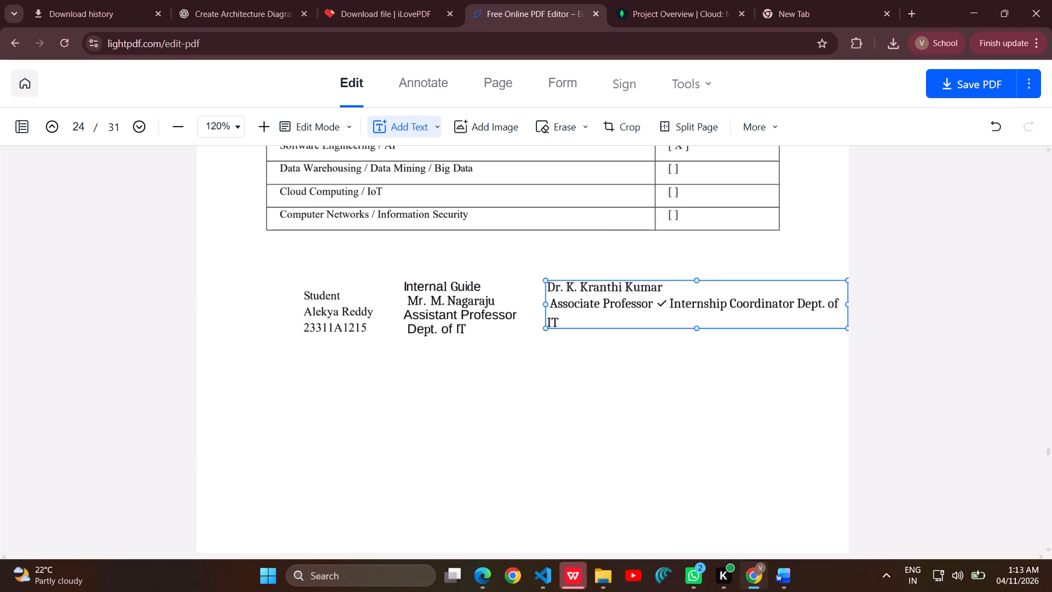
click(664, 303)
key(BackSpace)
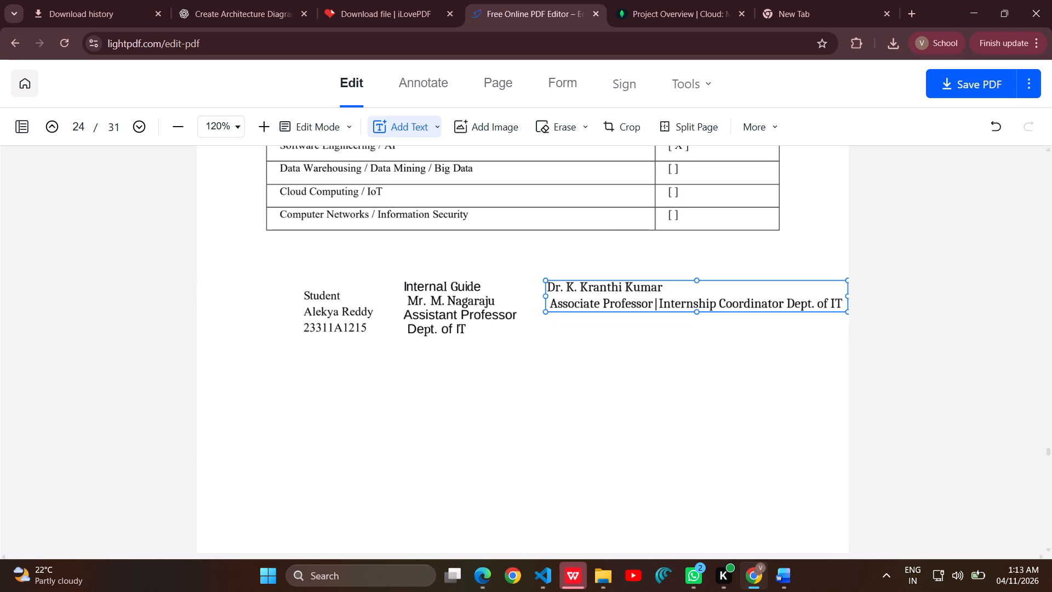
key(Return)
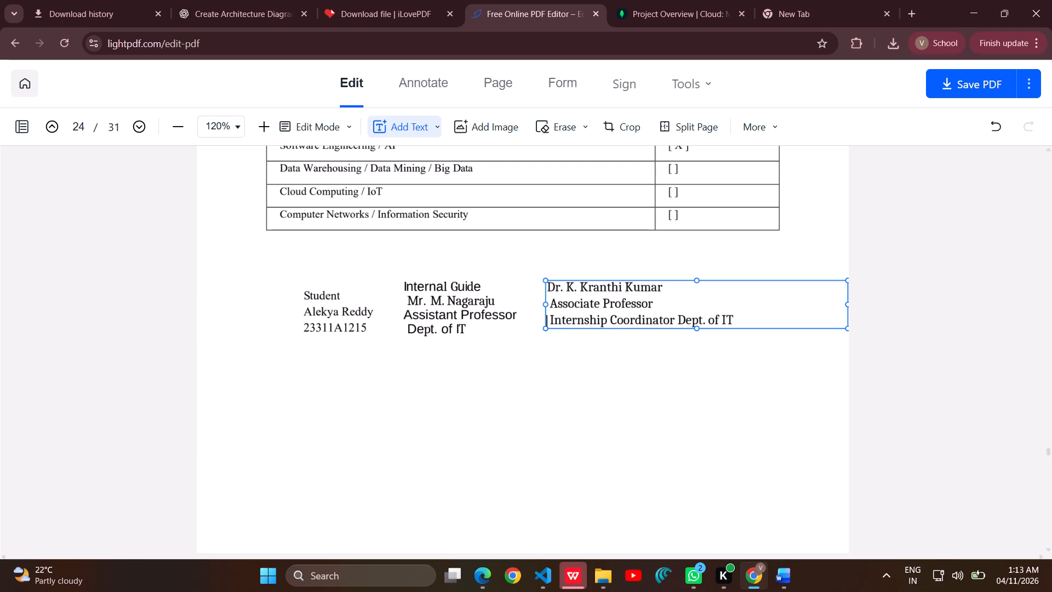
click(675, 317)
key(Return)
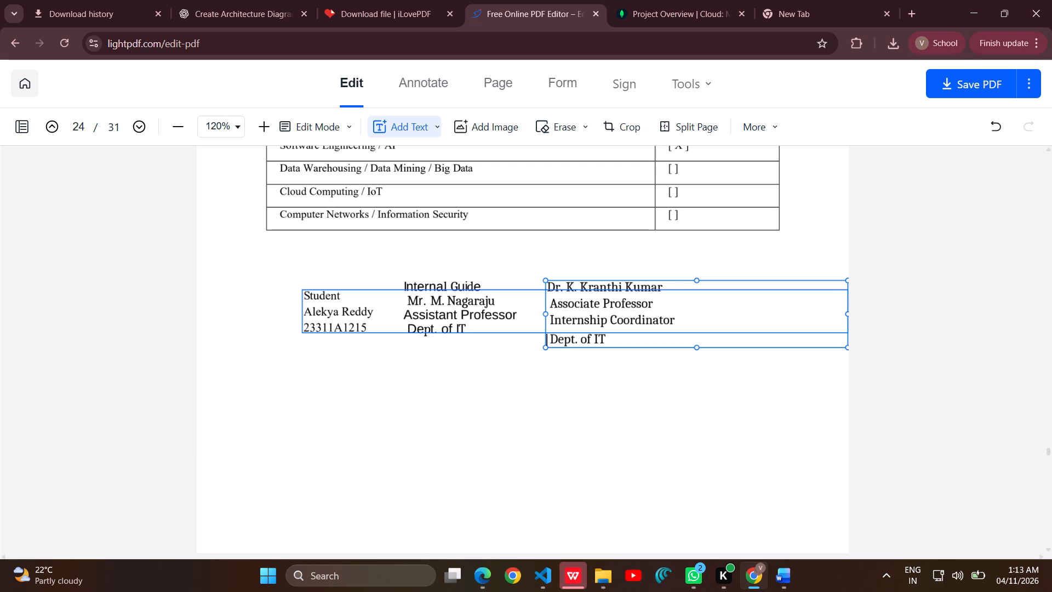
Remove the leading spaces before the guide's name and "Dept. of IT" in the Internal Guide block.
click(408, 301)
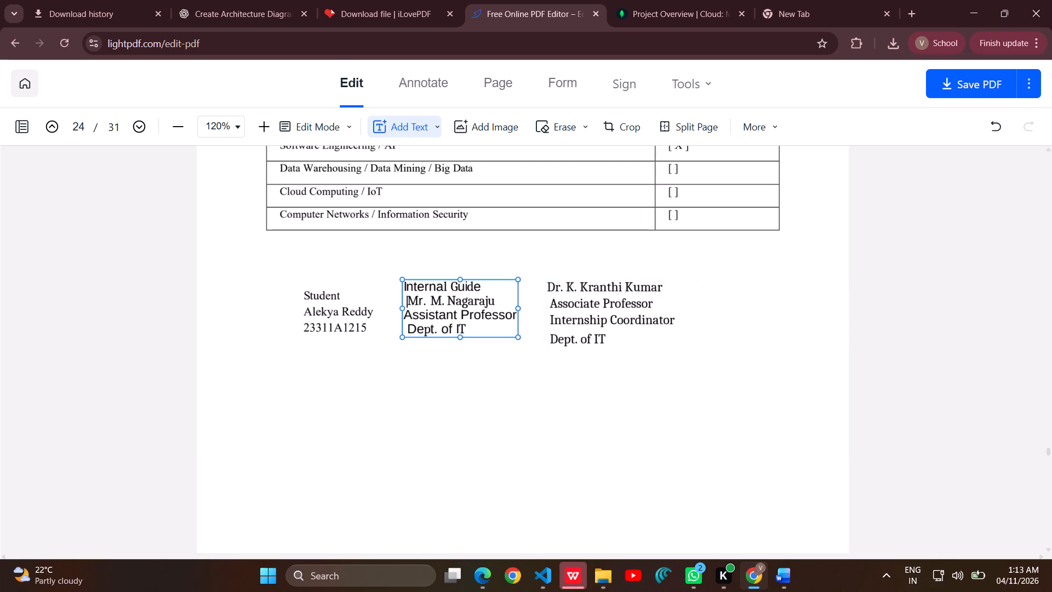
key(BackSpace)
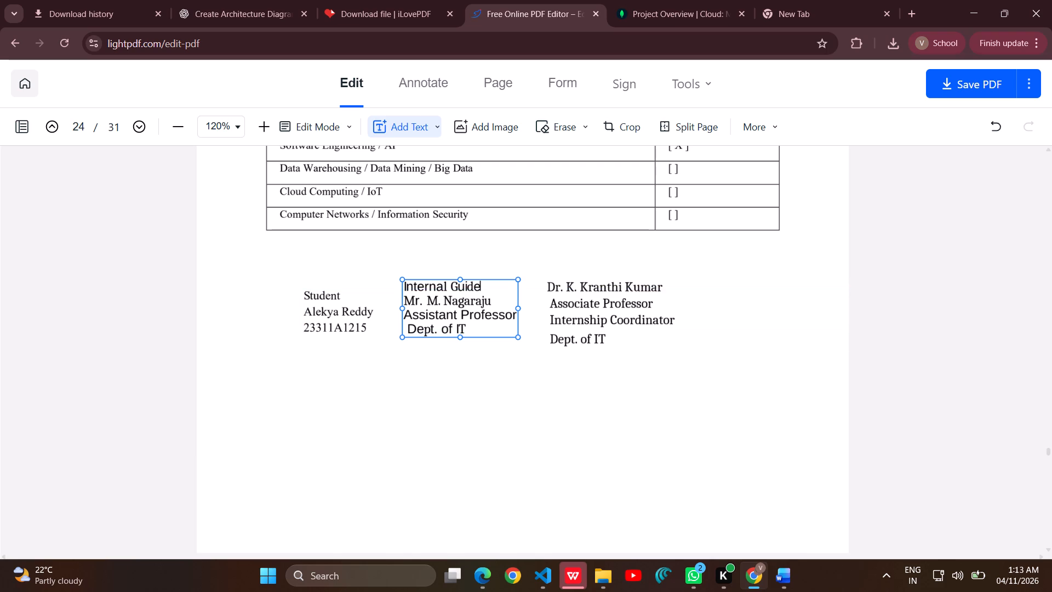
click(406, 329)
key(BackSpace)
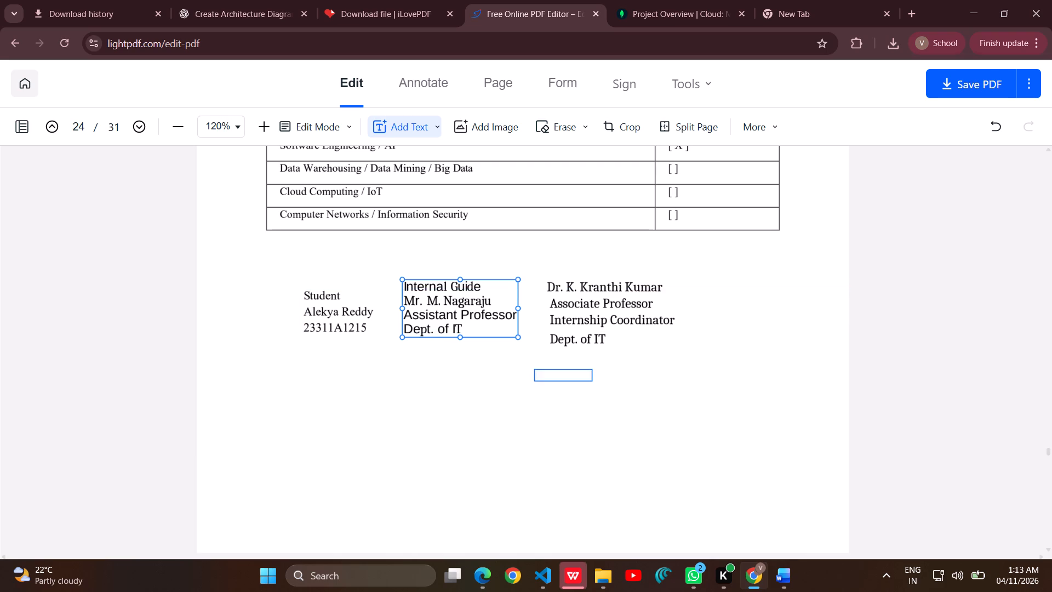
click(539, 386)
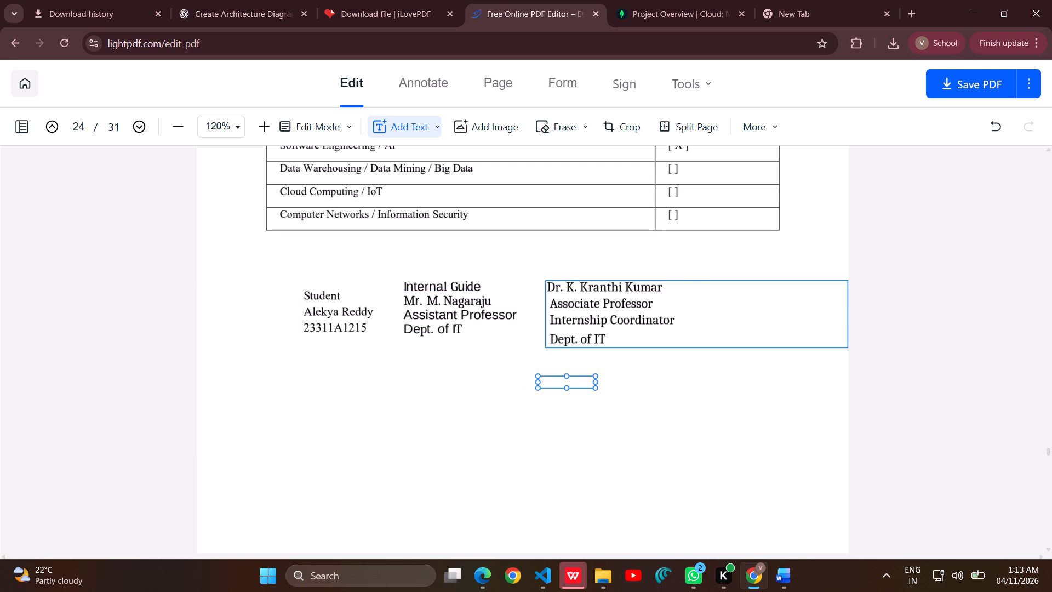
Move the internship coordinator's text box slightly closer to the Internal Guide block.
click(563, 278)
click(563, 278)
drag(563, 278, 552, 276)
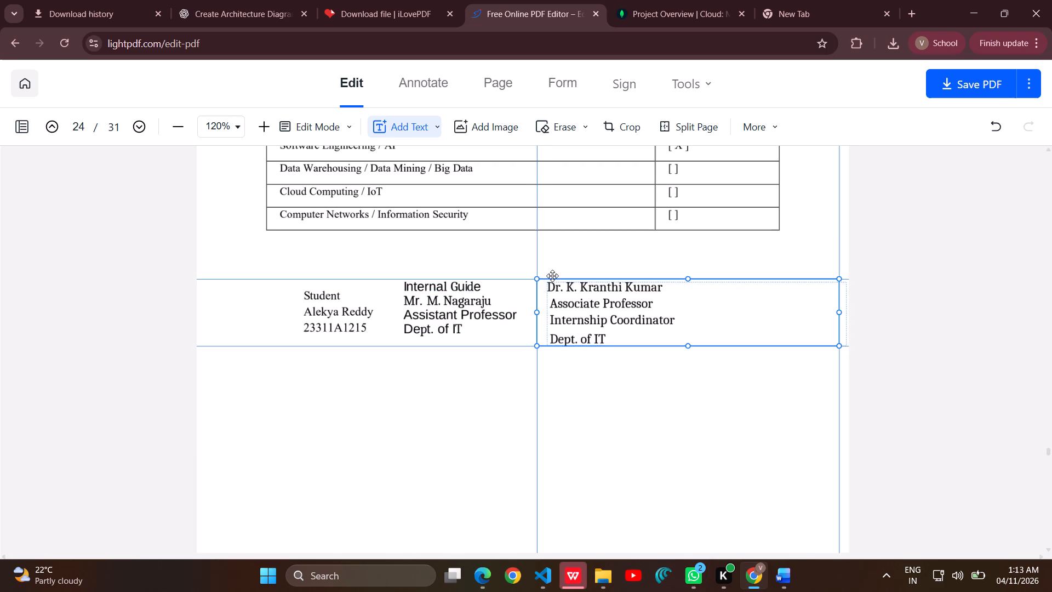
drag(552, 276, 550, 275)
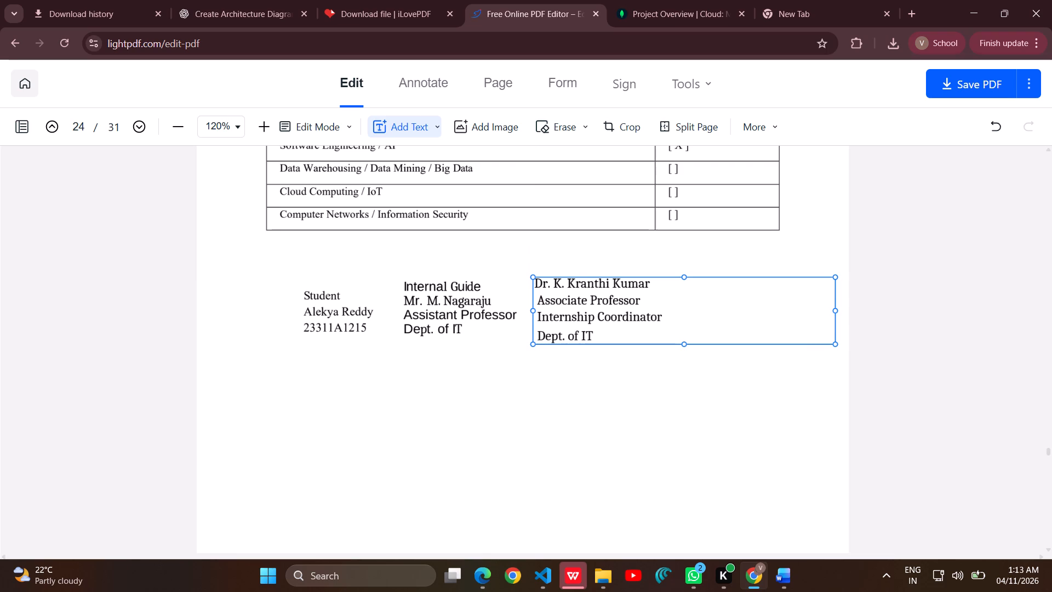
Cut the "Internship Coordinator" line from the coordinator's block and insert an empty line below the coordinator's name.
drag(538, 314, 678, 320)
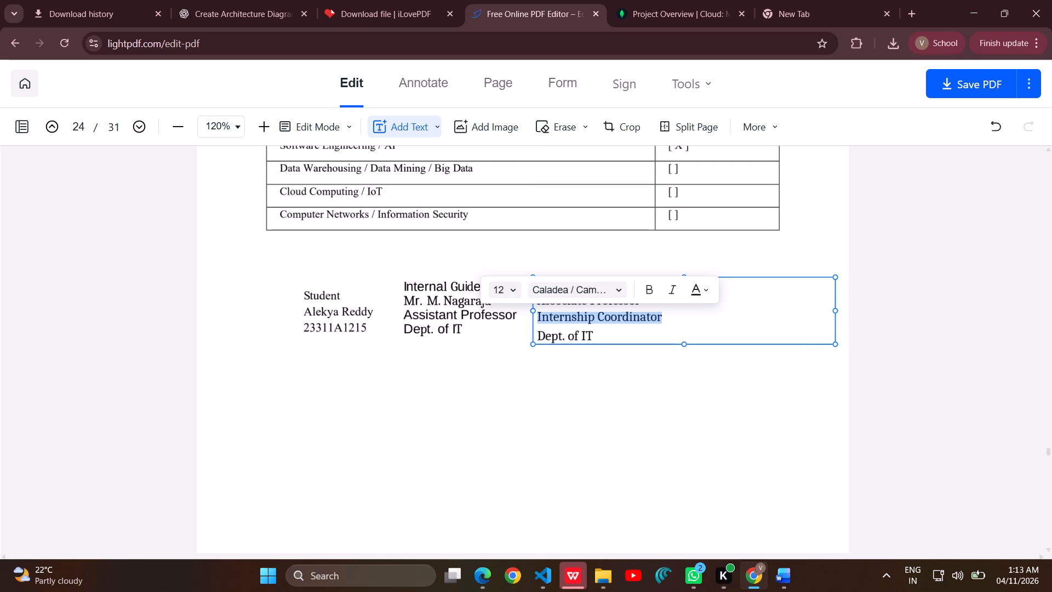
key(ctrl+x)
click(654, 288)
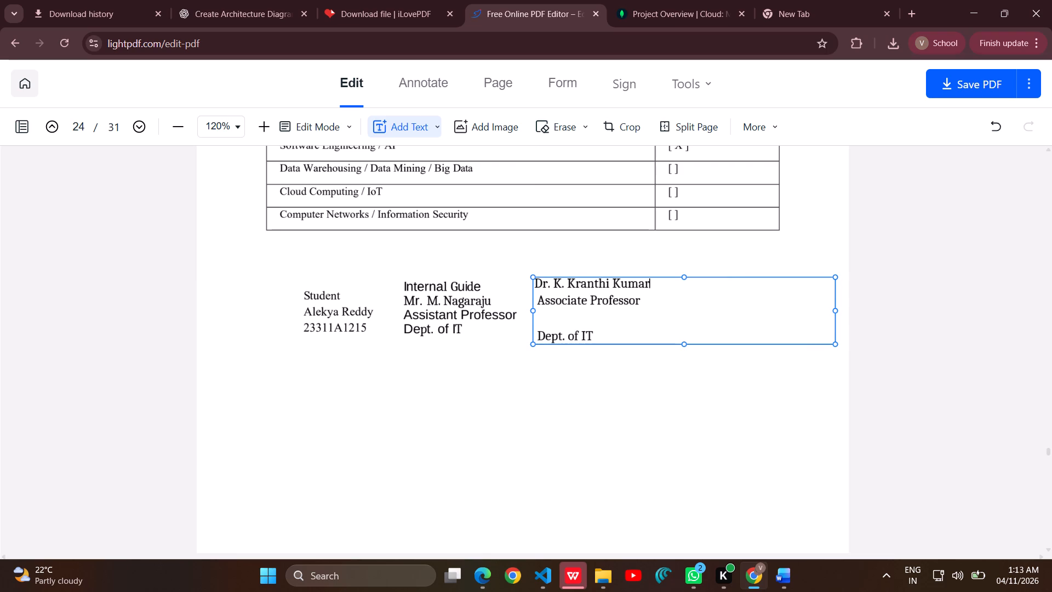
key(Return)
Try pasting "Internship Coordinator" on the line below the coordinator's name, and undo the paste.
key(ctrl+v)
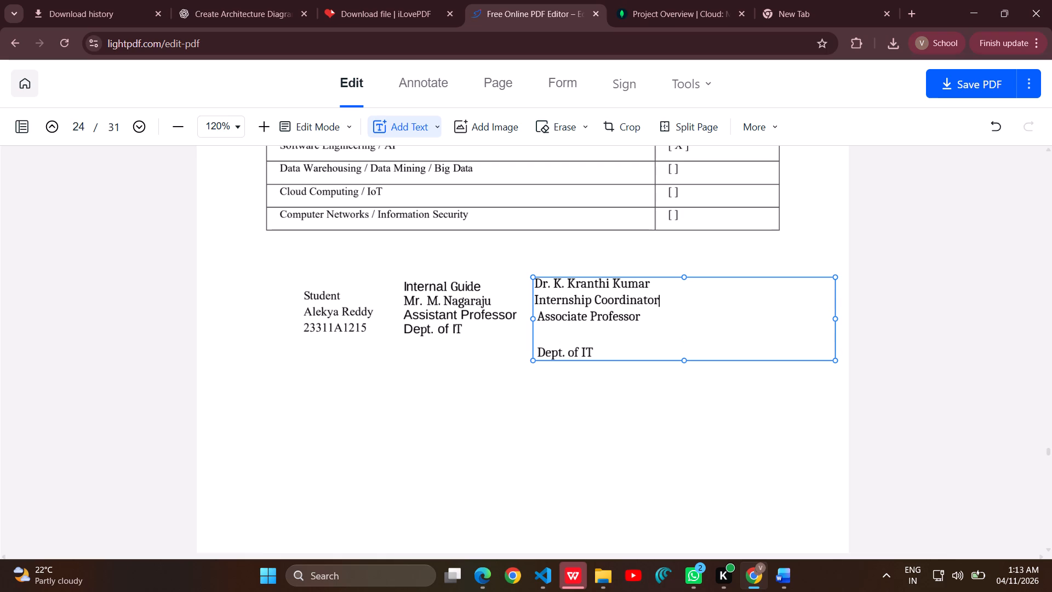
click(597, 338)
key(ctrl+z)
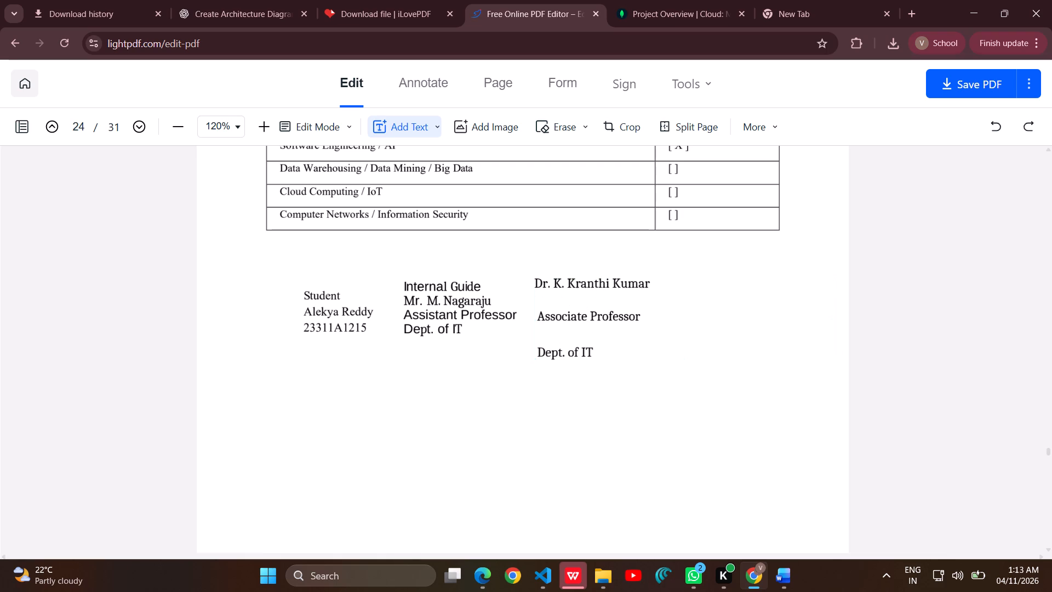
Paste "Internship Coordinator" in front of the coordinator's name on the block's first line.
click(624, 279)
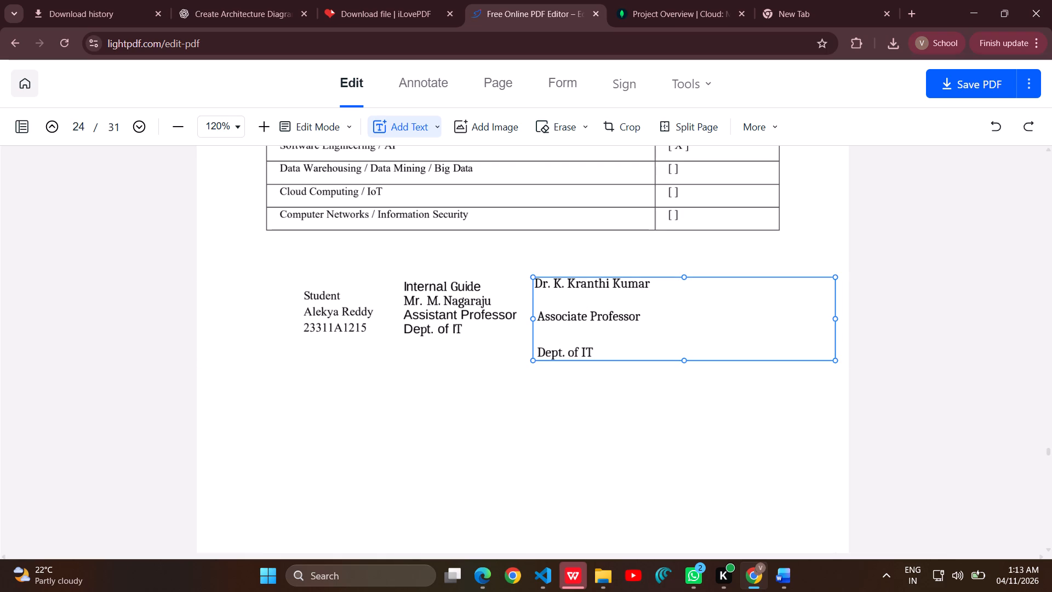
click(535, 286)
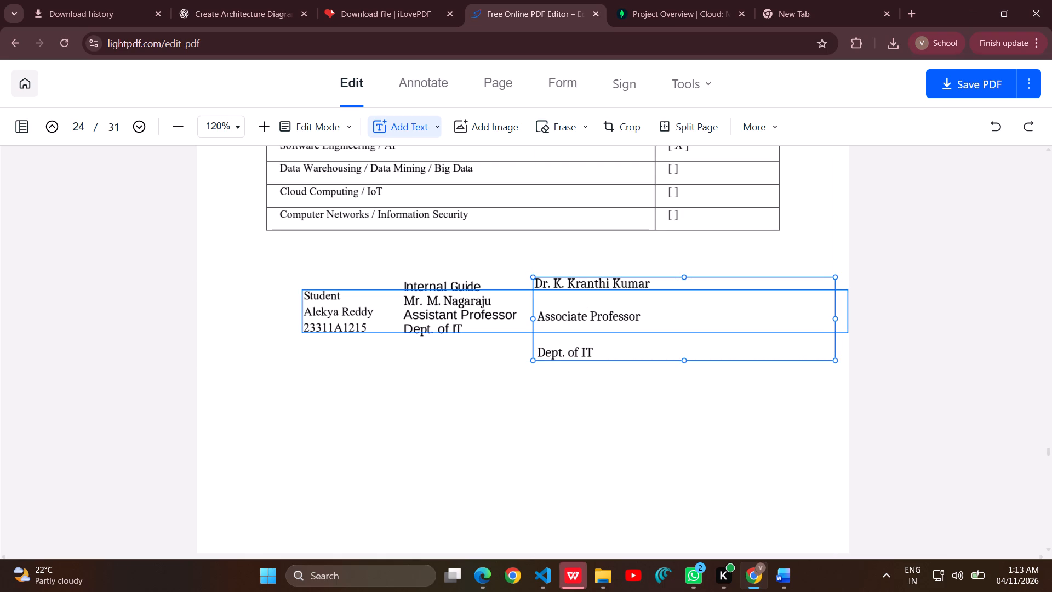
click(534, 282)
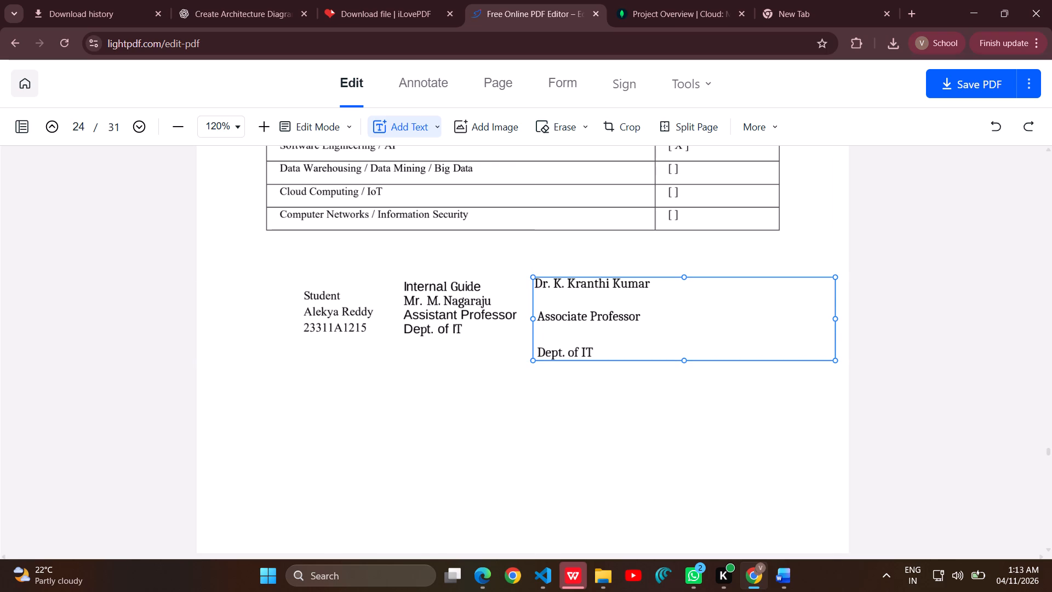
click(536, 285)
key(ctrl+v)
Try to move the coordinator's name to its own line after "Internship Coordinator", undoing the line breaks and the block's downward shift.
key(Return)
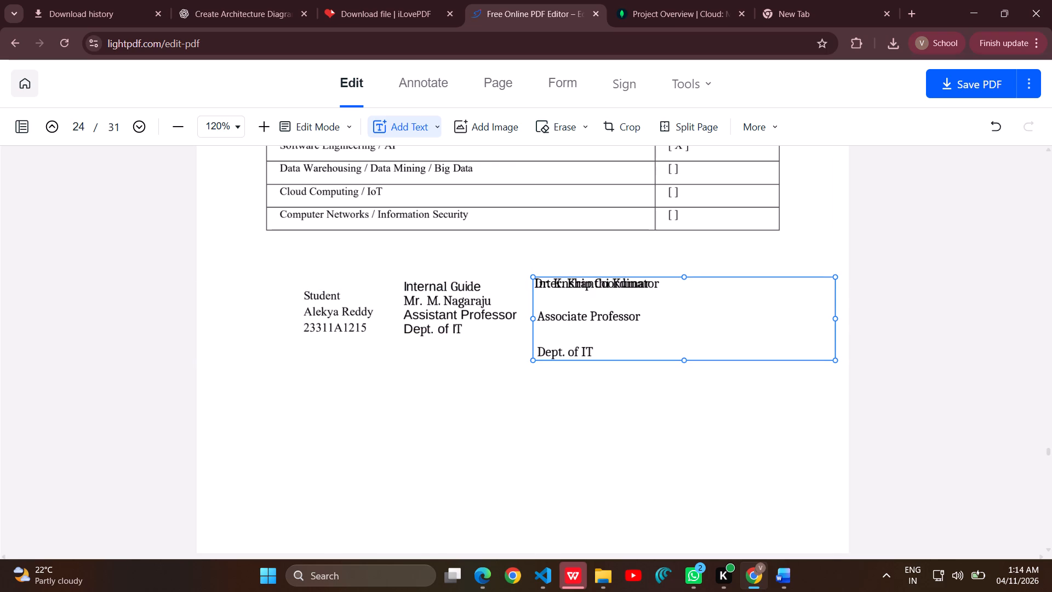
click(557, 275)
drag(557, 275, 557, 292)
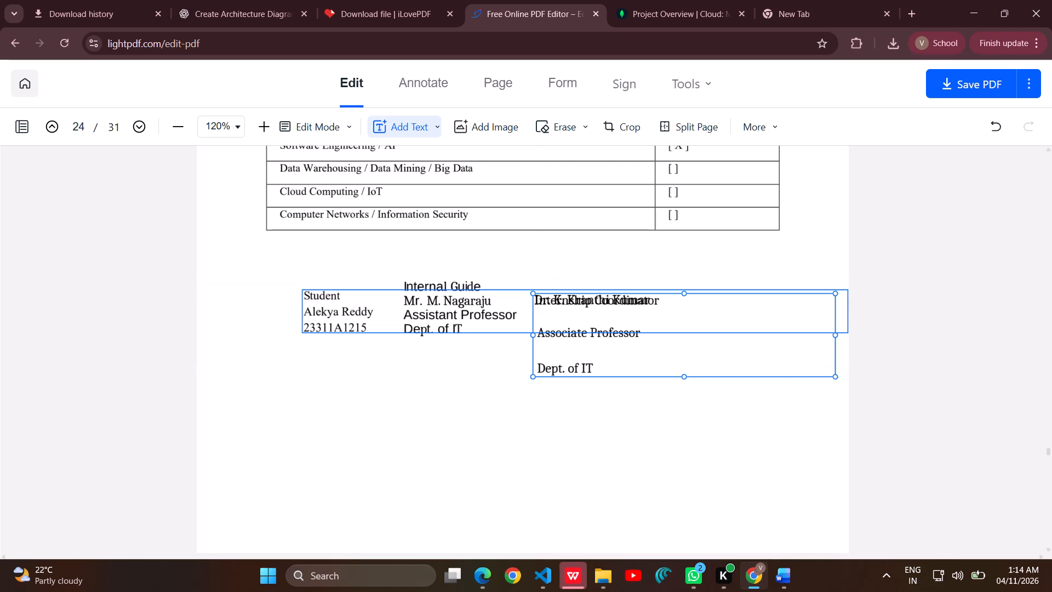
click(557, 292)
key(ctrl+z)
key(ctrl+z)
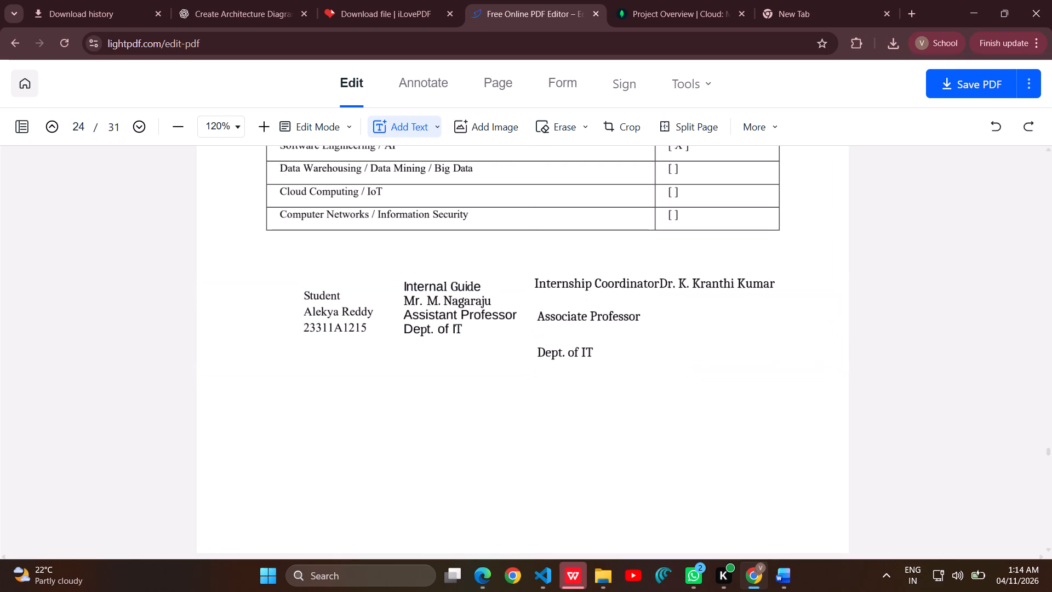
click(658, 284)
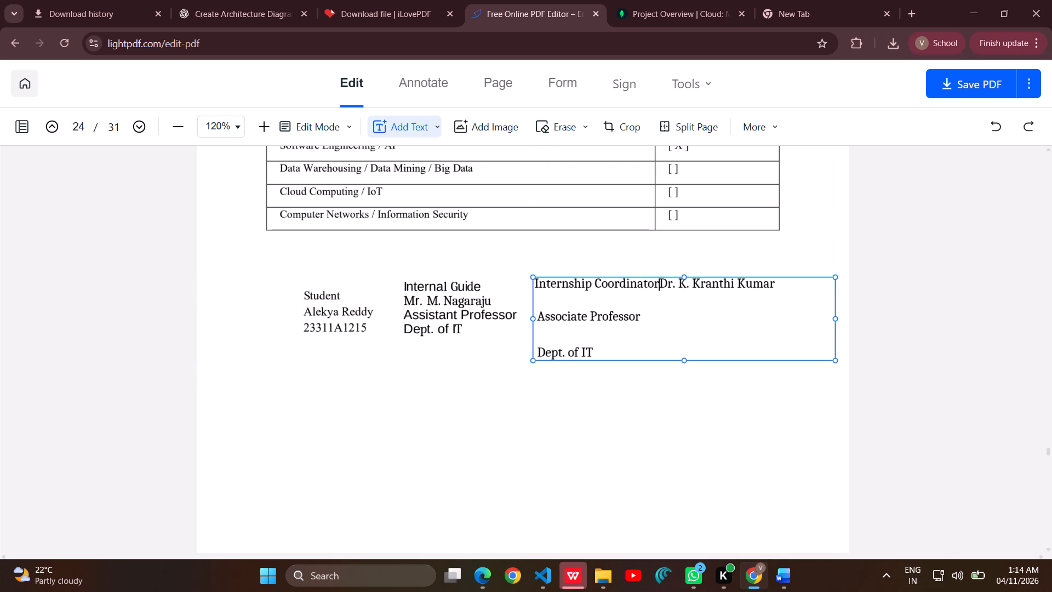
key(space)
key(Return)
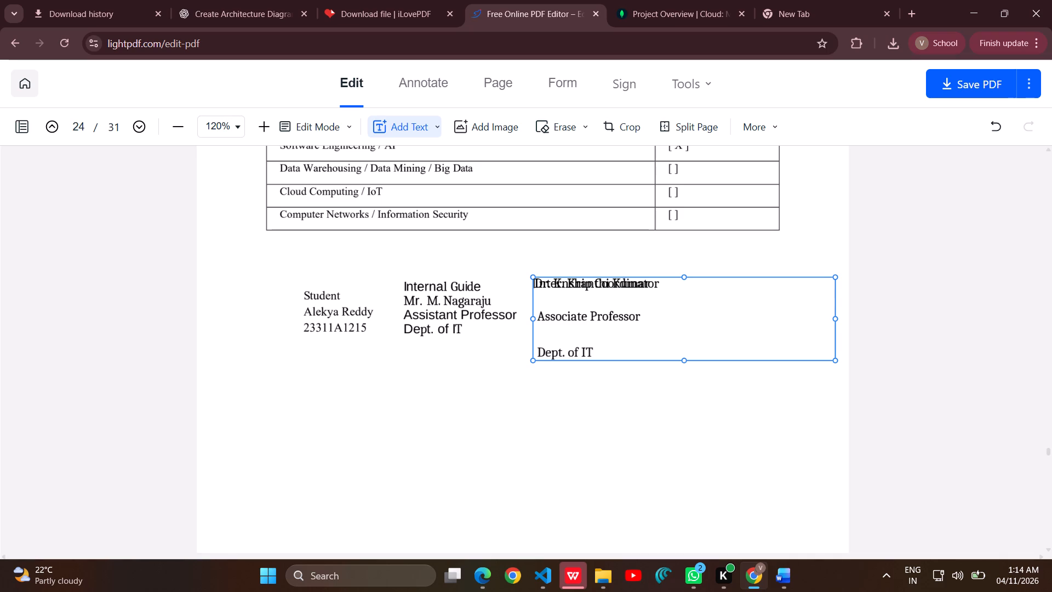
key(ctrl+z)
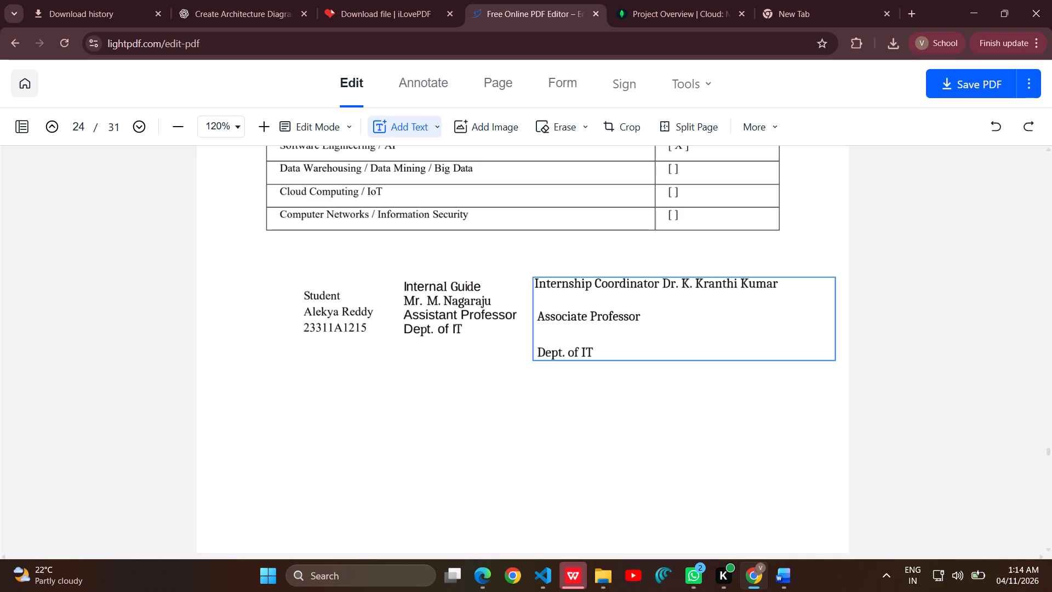
Delete the coordinator's name from the first line, leaving only "Internship Coordinator".
drag(662, 282, 777, 286)
key(BackSpace)
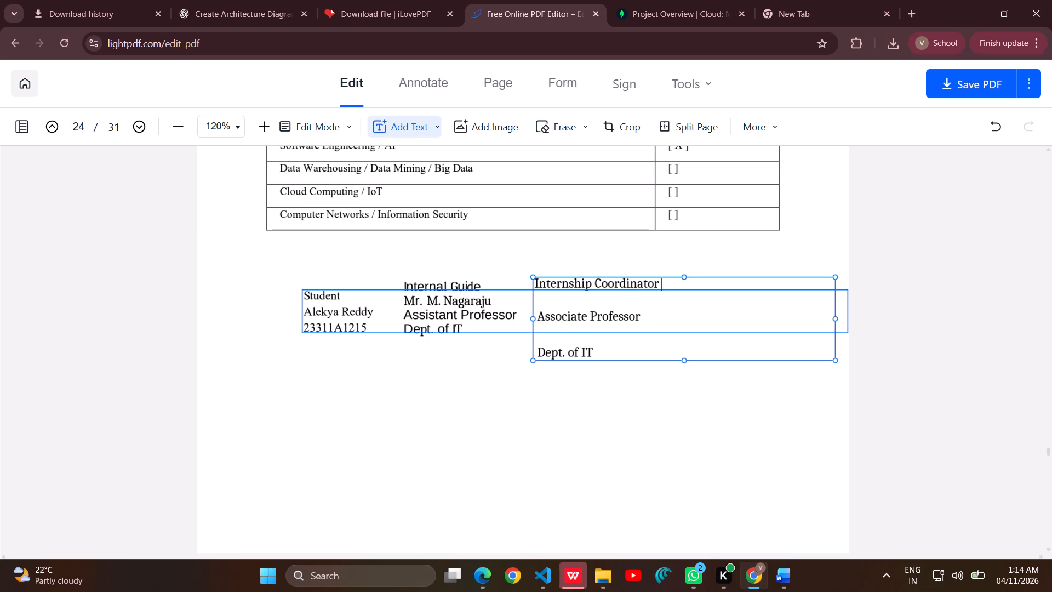
Paste the copied "Internship Coordinator" text into the empty second line above "Associate Professor".
click(631, 301)
click(673, 280)
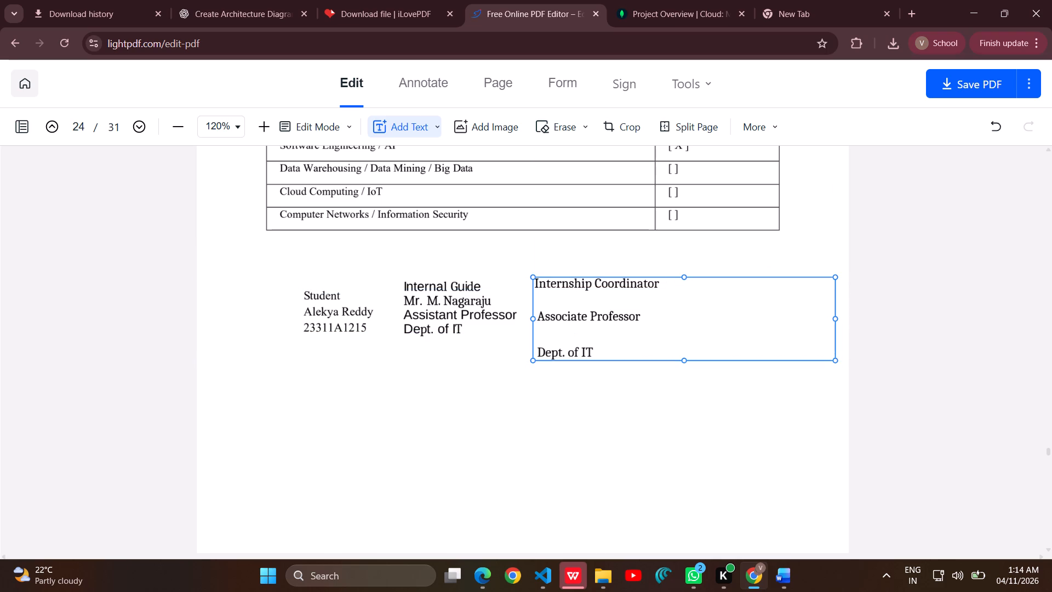
click(661, 287)
key(Down)
key(ctrl+v)
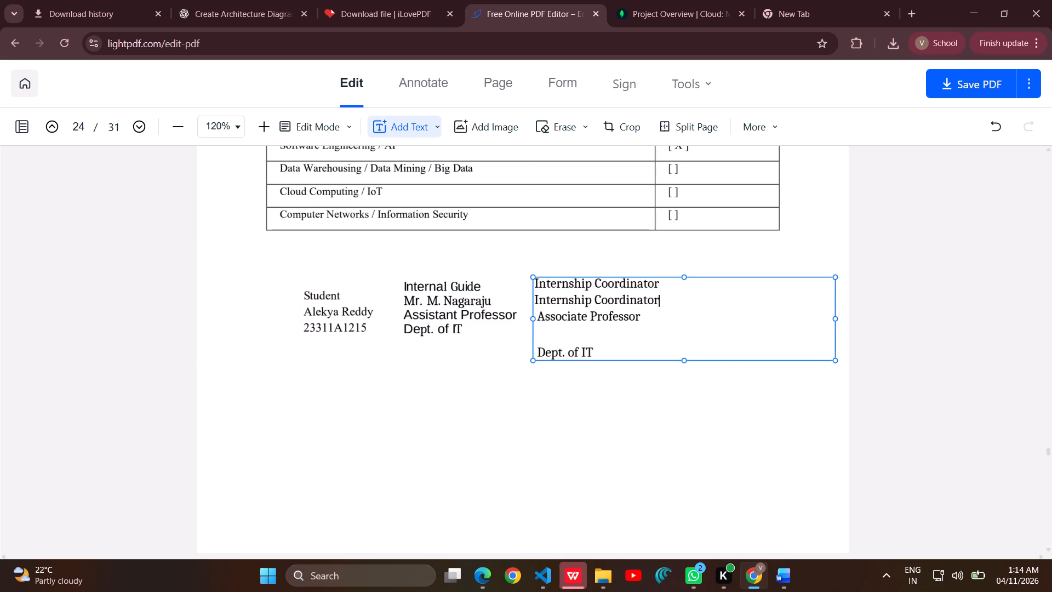
click(538, 343)
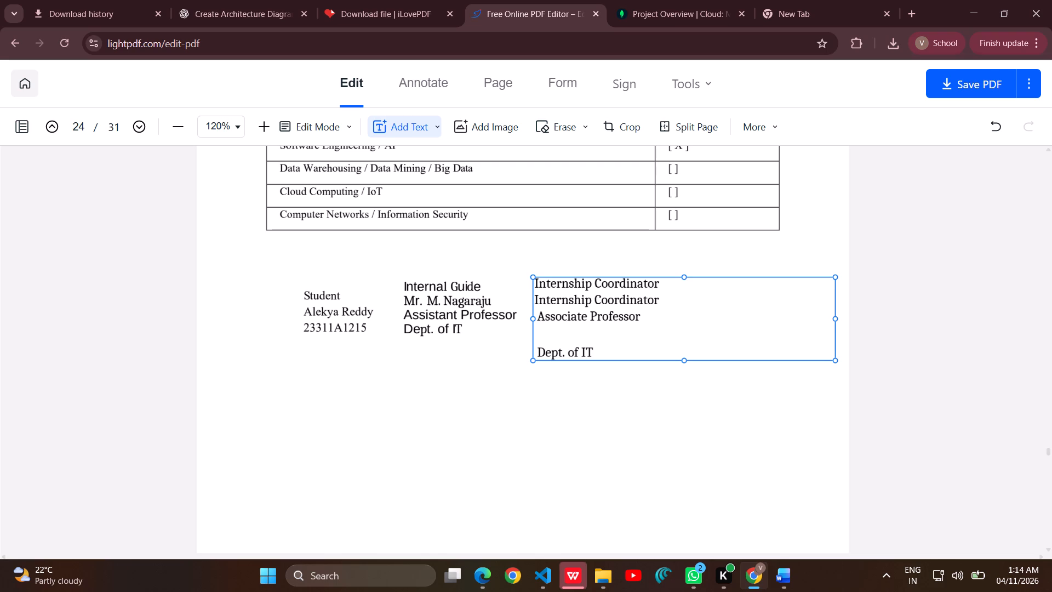
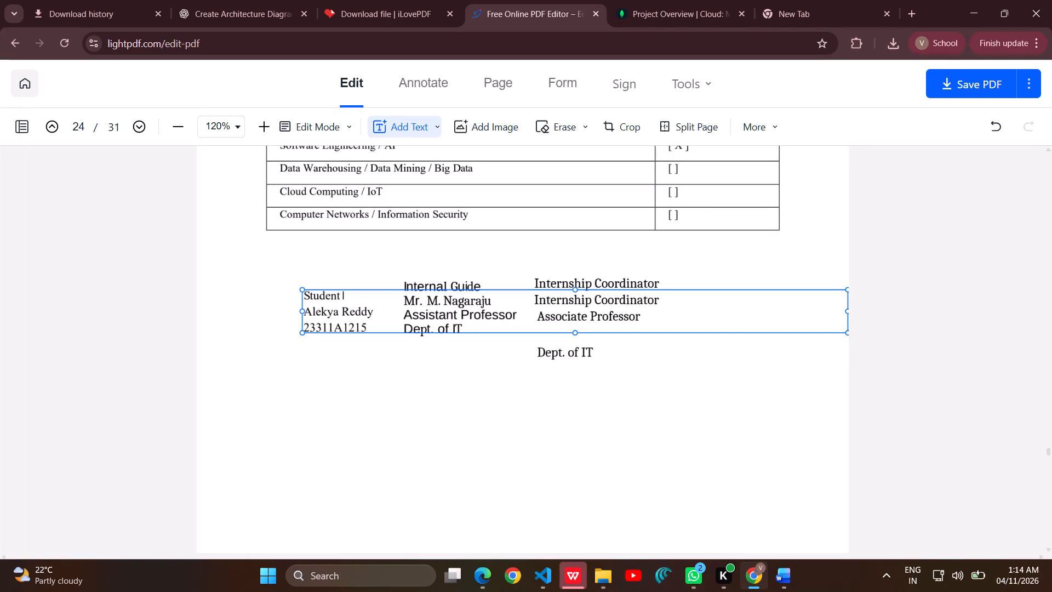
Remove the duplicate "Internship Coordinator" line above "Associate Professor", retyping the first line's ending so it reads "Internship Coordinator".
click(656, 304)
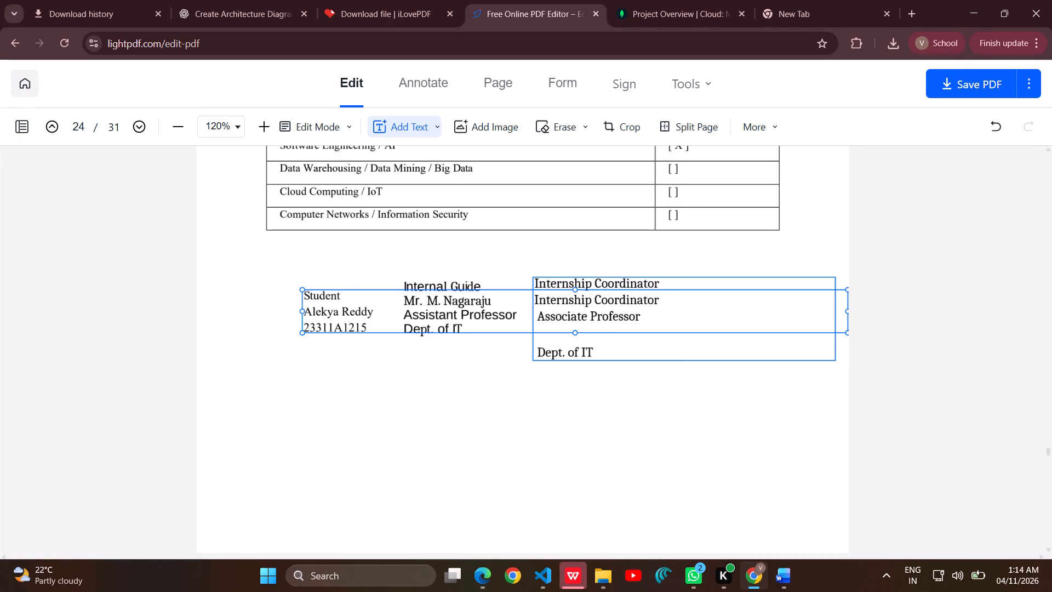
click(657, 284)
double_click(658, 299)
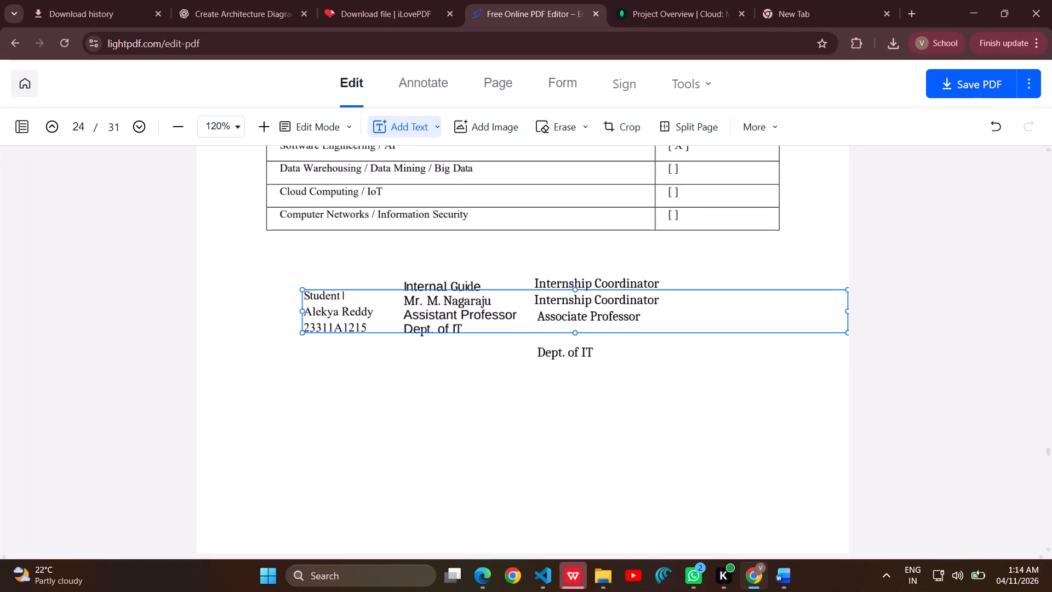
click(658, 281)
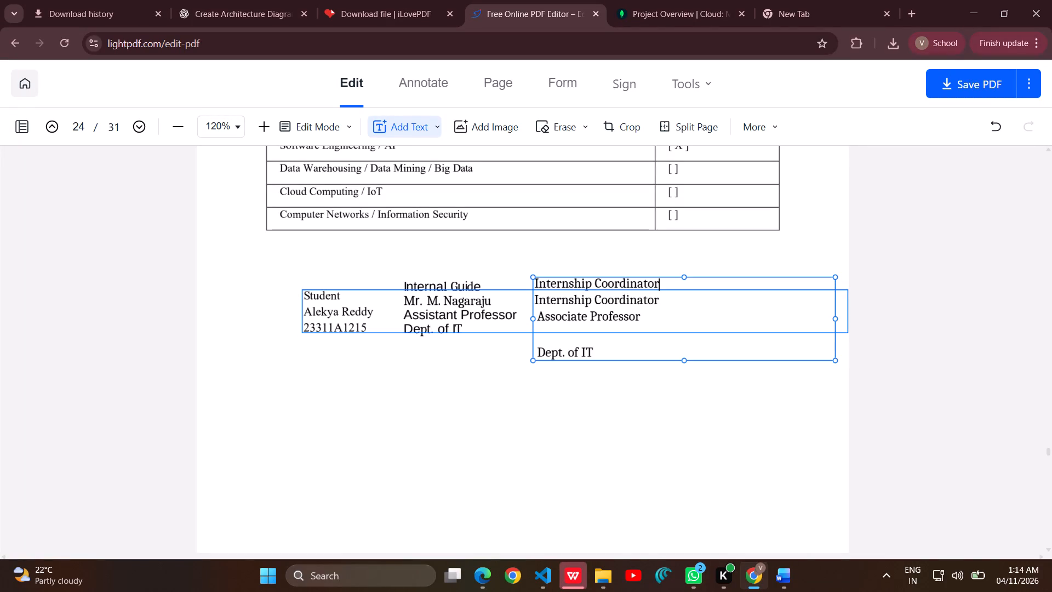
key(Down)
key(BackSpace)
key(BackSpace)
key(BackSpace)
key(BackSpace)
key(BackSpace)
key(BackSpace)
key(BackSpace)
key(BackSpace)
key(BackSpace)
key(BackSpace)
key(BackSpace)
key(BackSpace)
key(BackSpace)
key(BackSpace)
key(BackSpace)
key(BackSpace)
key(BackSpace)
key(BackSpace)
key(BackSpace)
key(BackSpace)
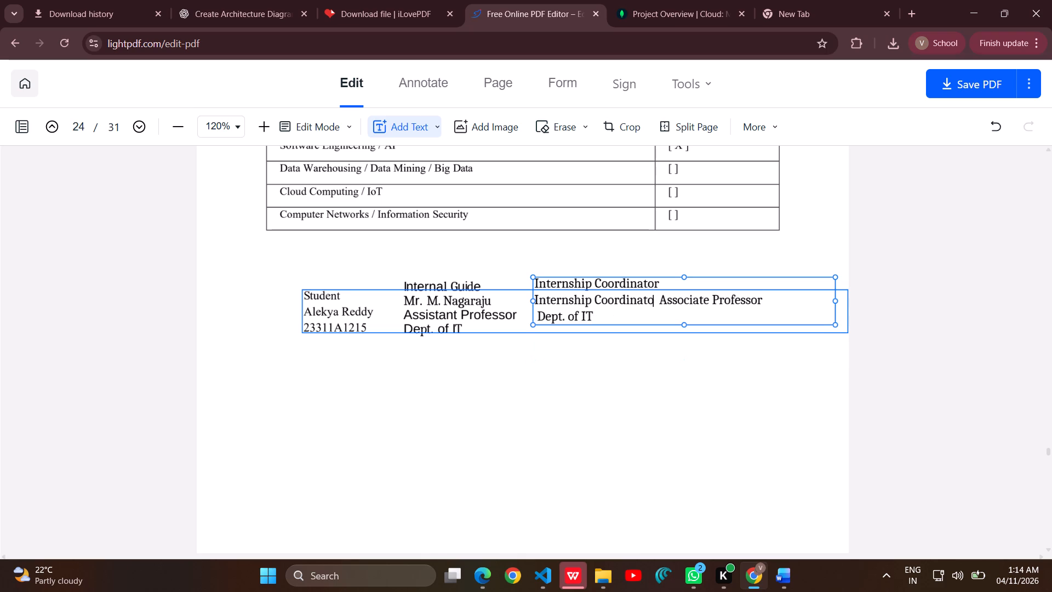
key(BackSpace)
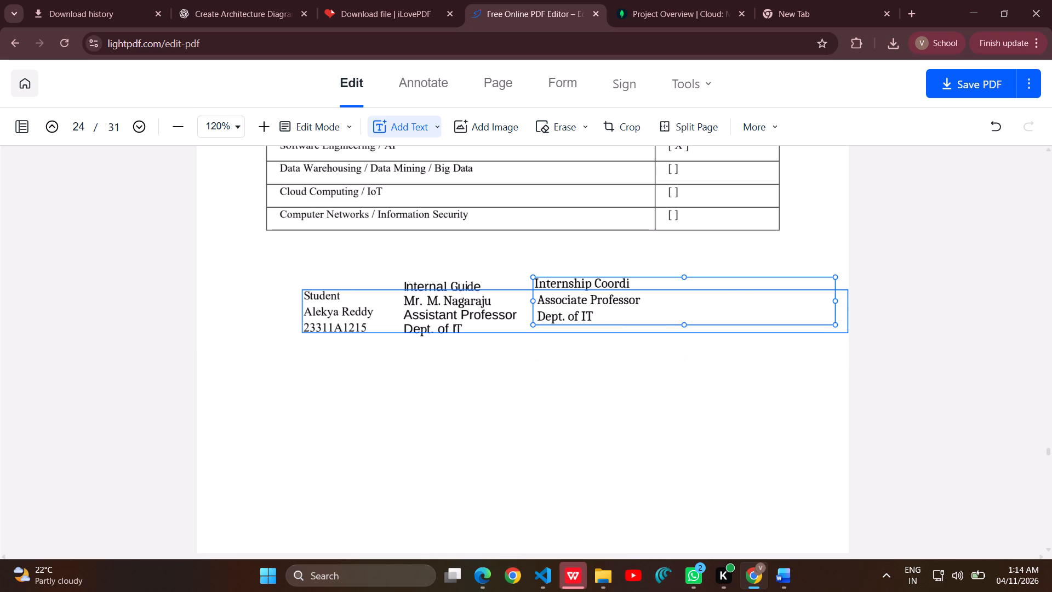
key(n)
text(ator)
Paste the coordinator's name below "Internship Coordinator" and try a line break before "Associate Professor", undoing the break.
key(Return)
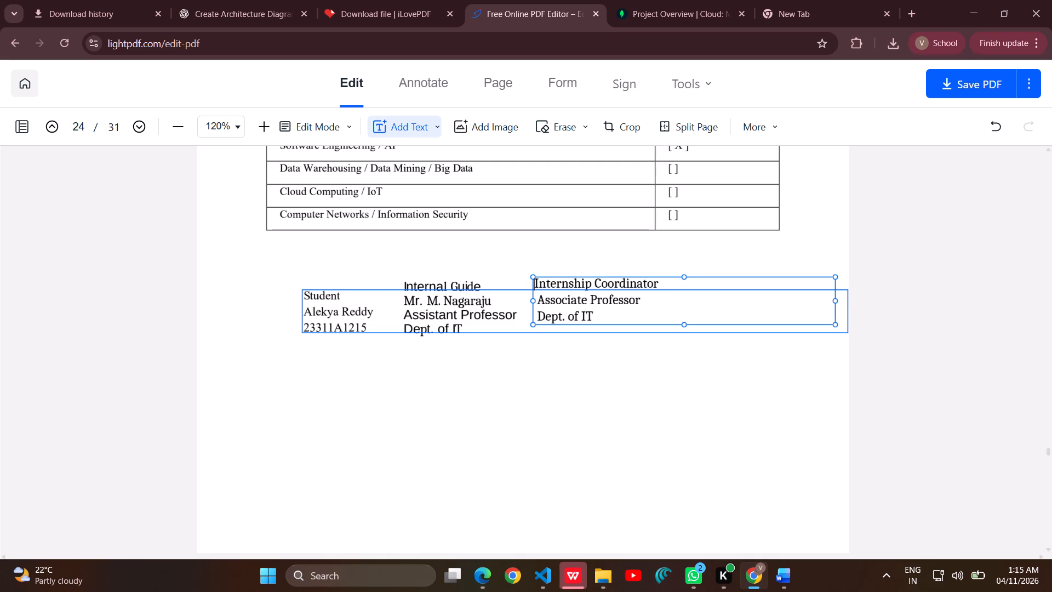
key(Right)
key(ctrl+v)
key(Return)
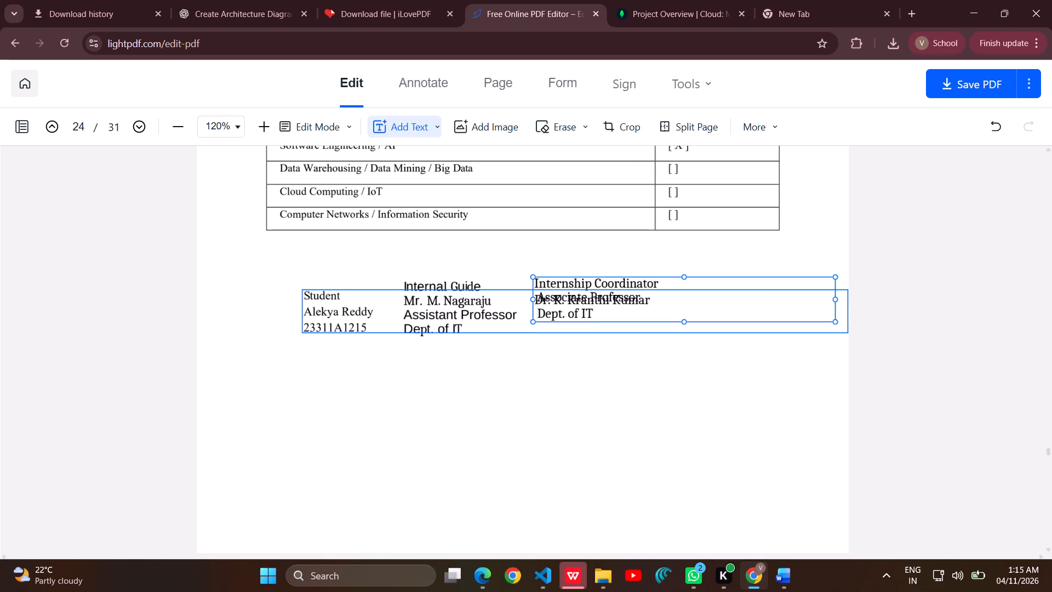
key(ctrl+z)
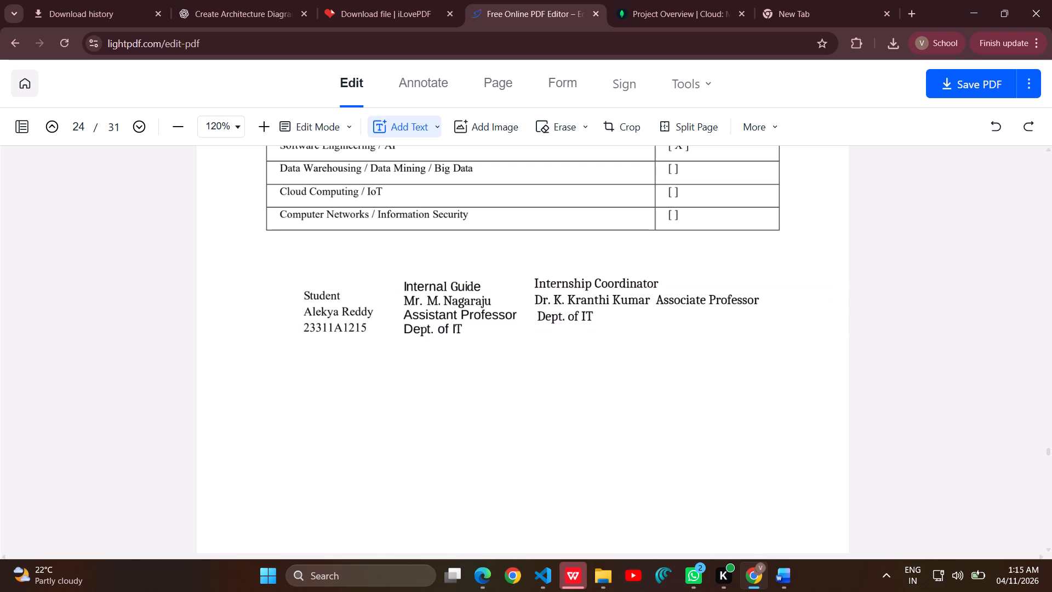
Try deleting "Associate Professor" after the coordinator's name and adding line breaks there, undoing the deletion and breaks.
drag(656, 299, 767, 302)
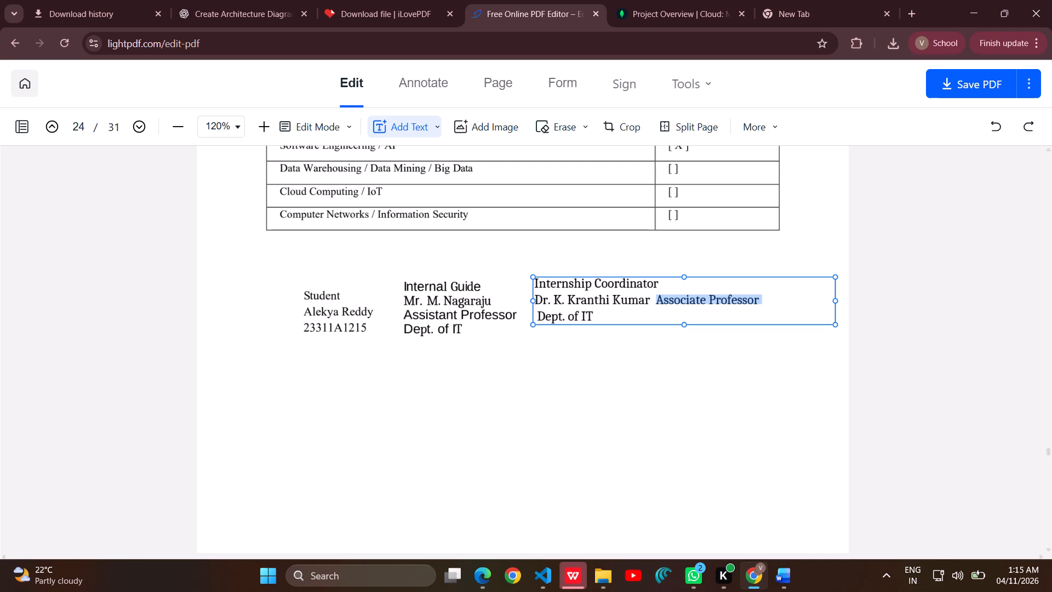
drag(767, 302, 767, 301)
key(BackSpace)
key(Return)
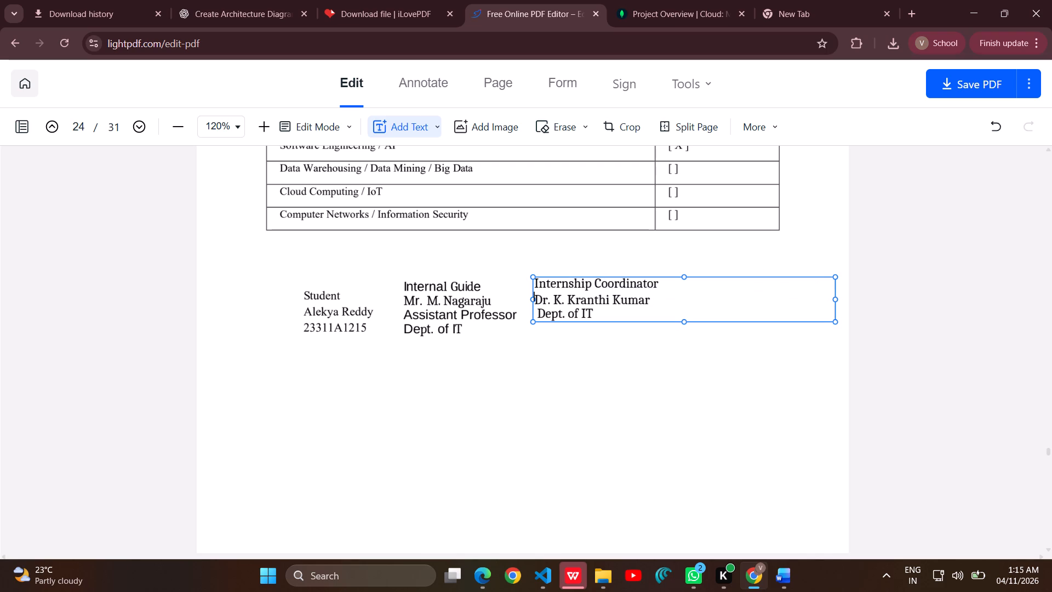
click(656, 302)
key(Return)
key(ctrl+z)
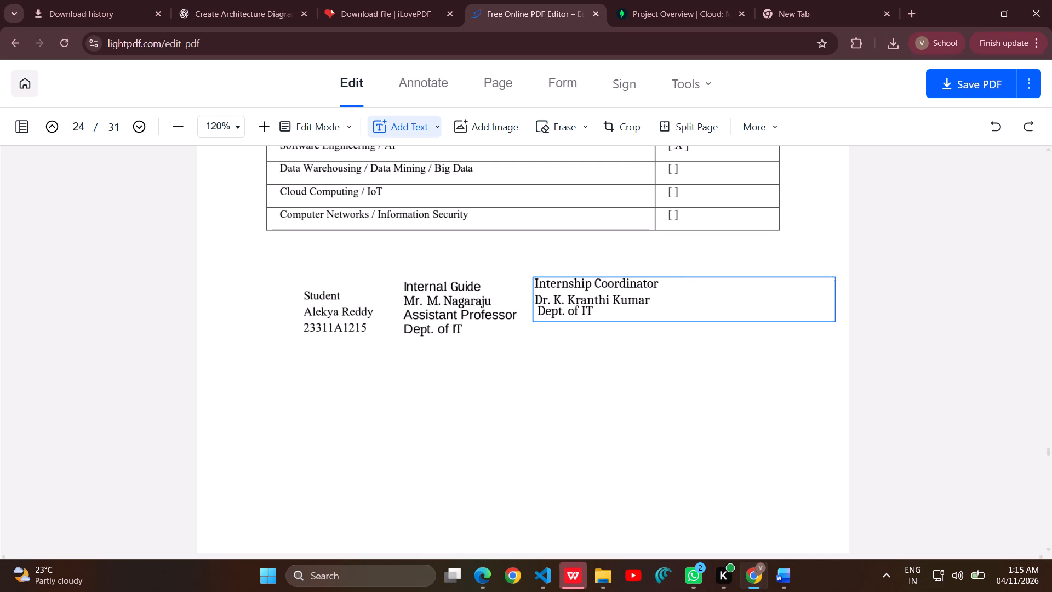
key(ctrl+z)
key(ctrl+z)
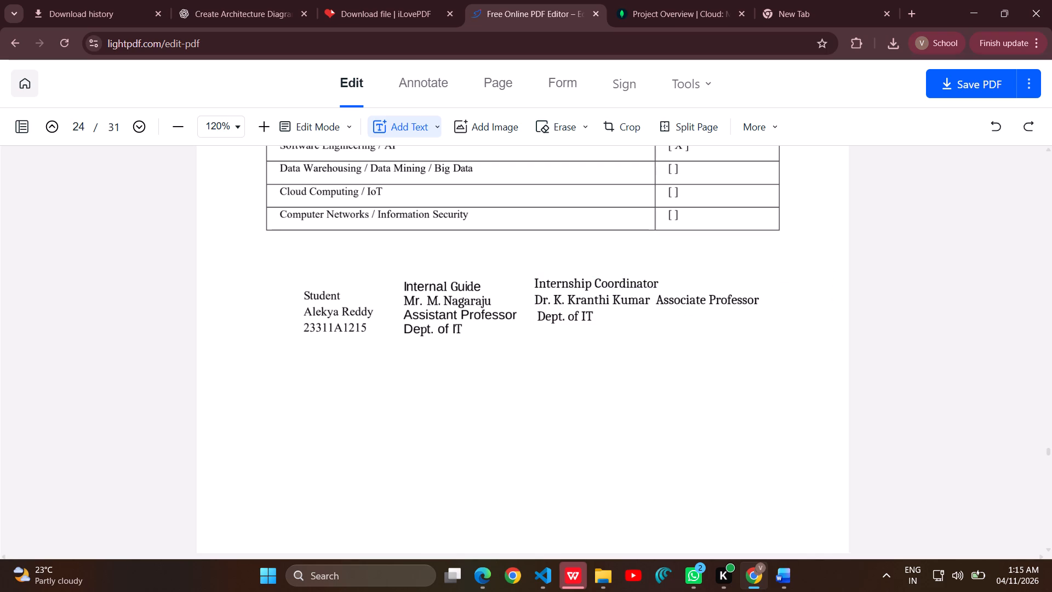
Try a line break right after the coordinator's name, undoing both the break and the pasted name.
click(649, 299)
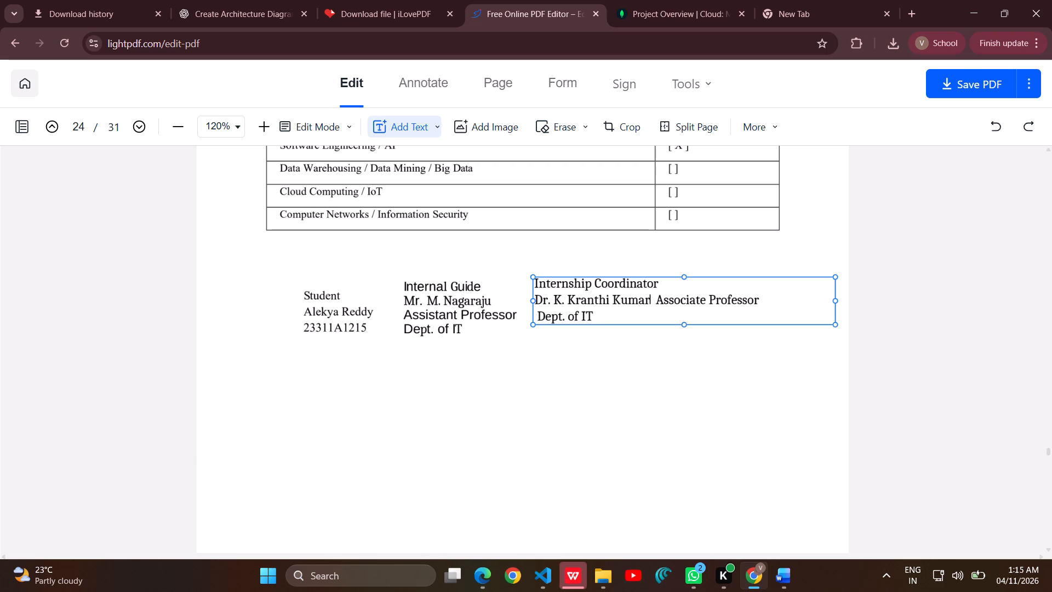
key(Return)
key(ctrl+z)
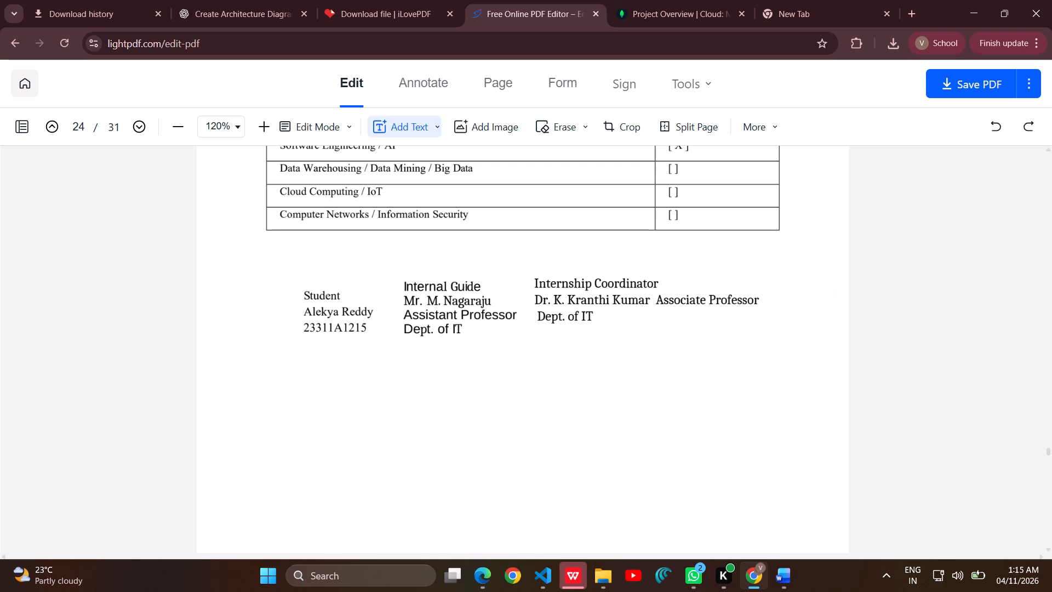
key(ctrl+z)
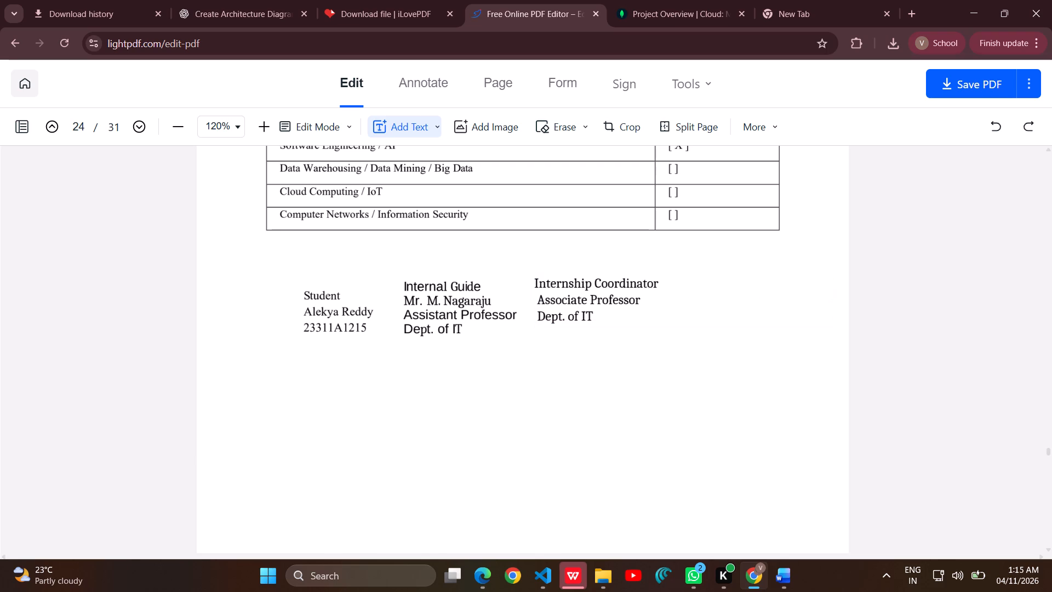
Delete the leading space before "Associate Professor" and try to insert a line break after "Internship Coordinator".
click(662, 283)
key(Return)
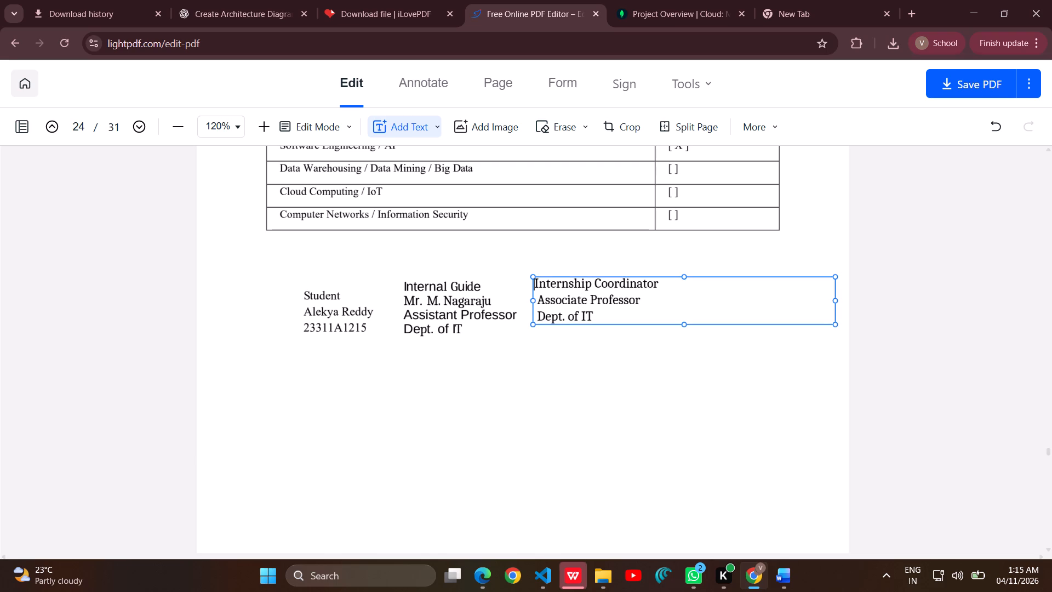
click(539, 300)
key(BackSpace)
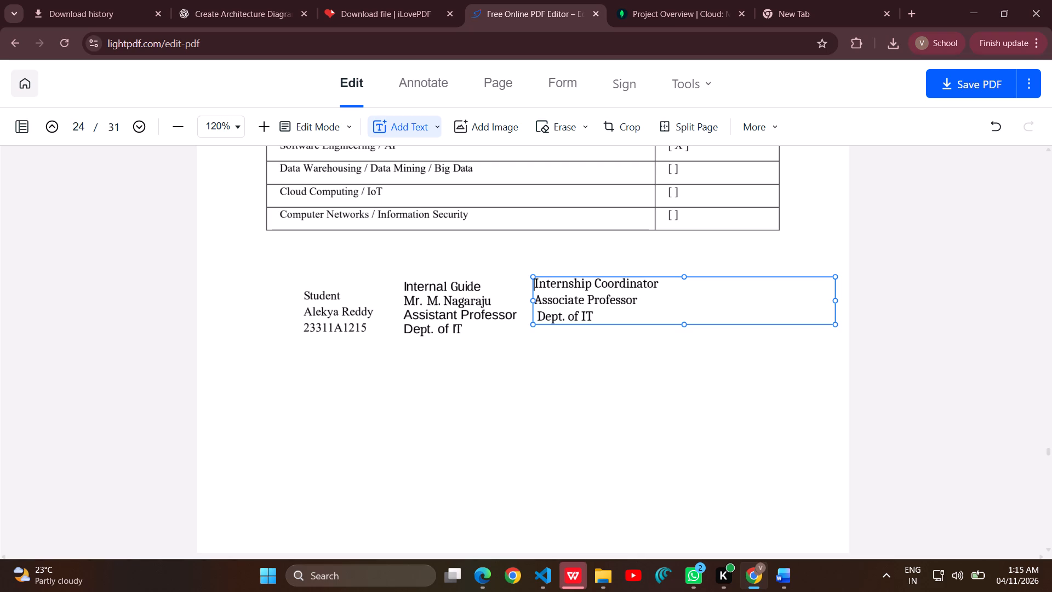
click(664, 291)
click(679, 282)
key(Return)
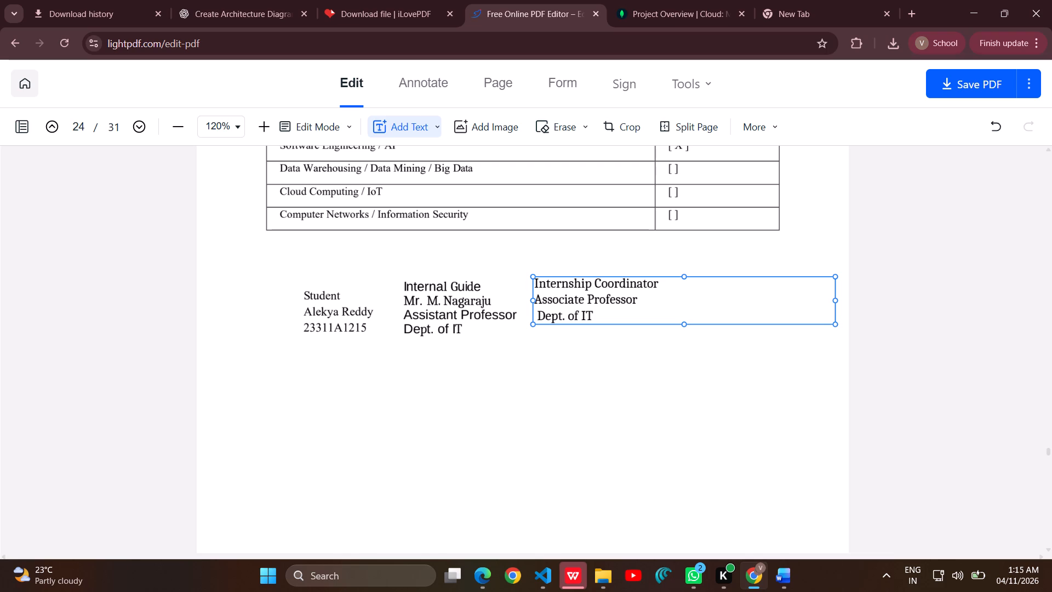
Move the Internship Coordinator text block slightly down and closer to the Internal Guide block, aligning their first lines.
click(668, 282)
drag(535, 284, 550, 289)
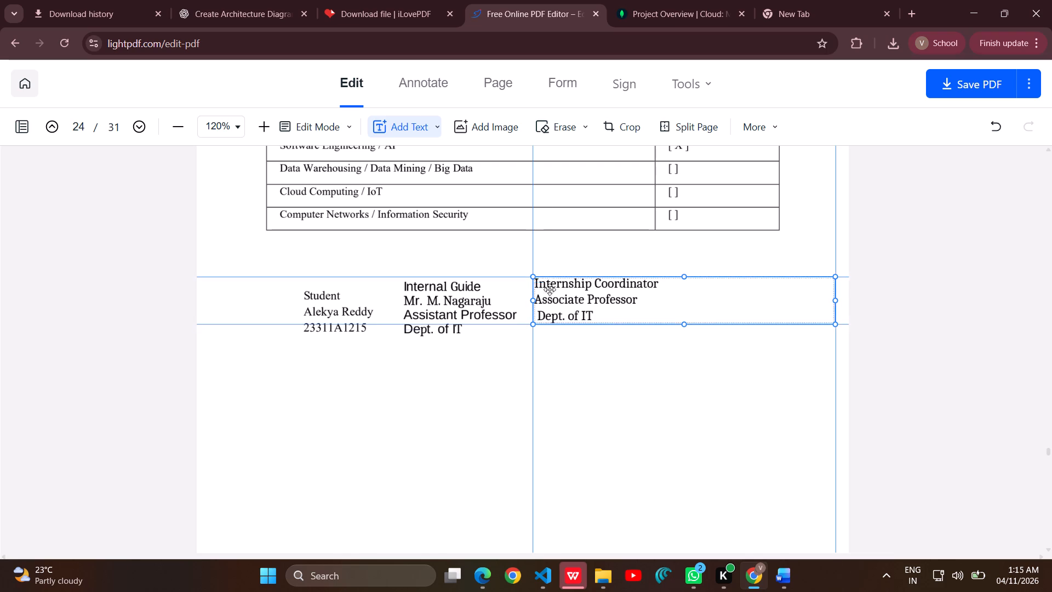
drag(550, 289, 561, 286)
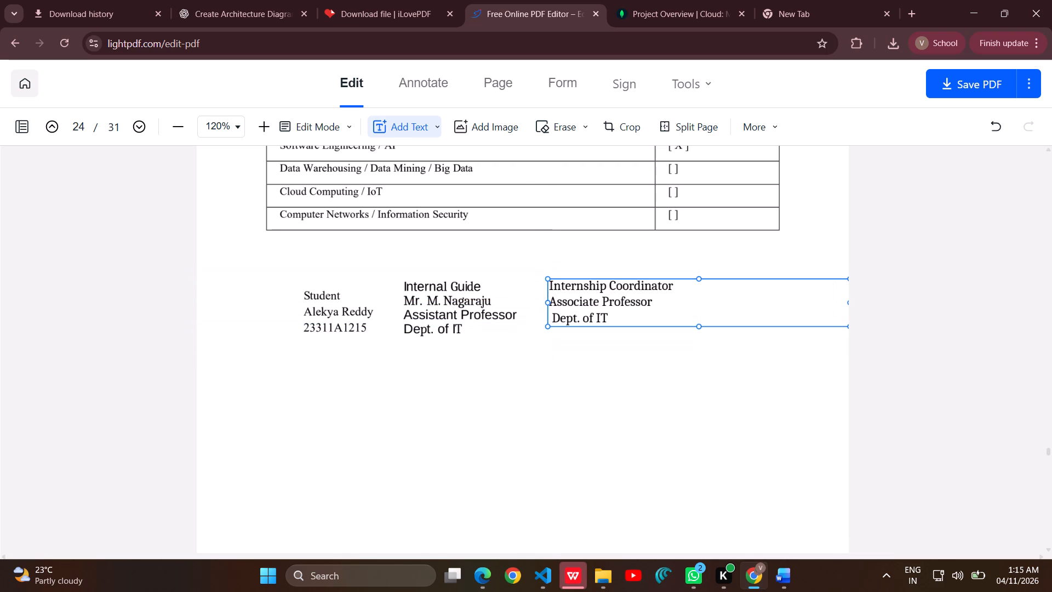
drag(547, 285, 573, 295)
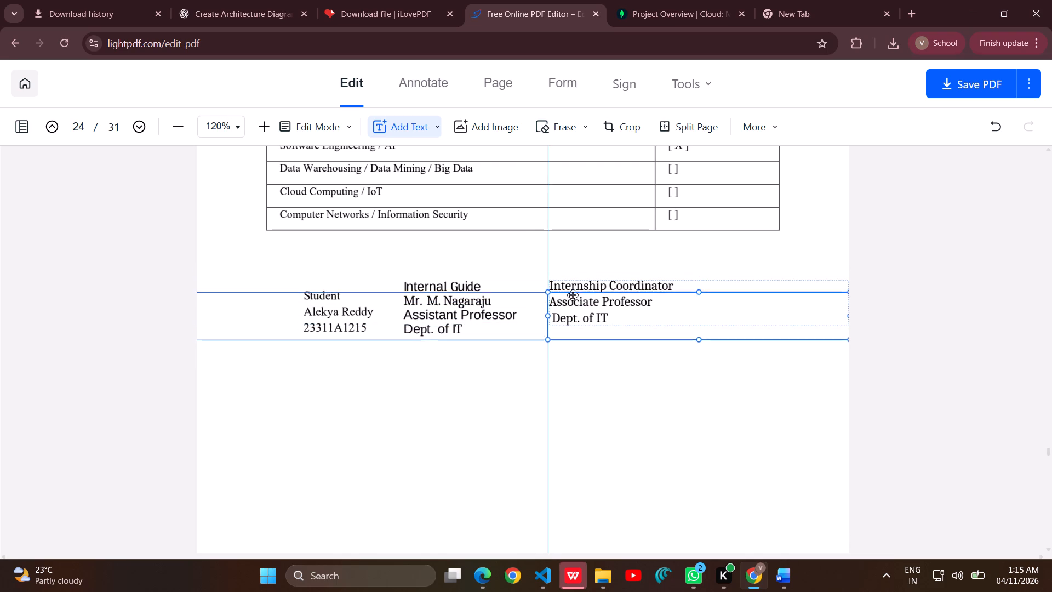
drag(573, 295, 524, 288)
Clear all the text in the Internship Coordinator block, keeping the empty text box in place.
click(578, 298)
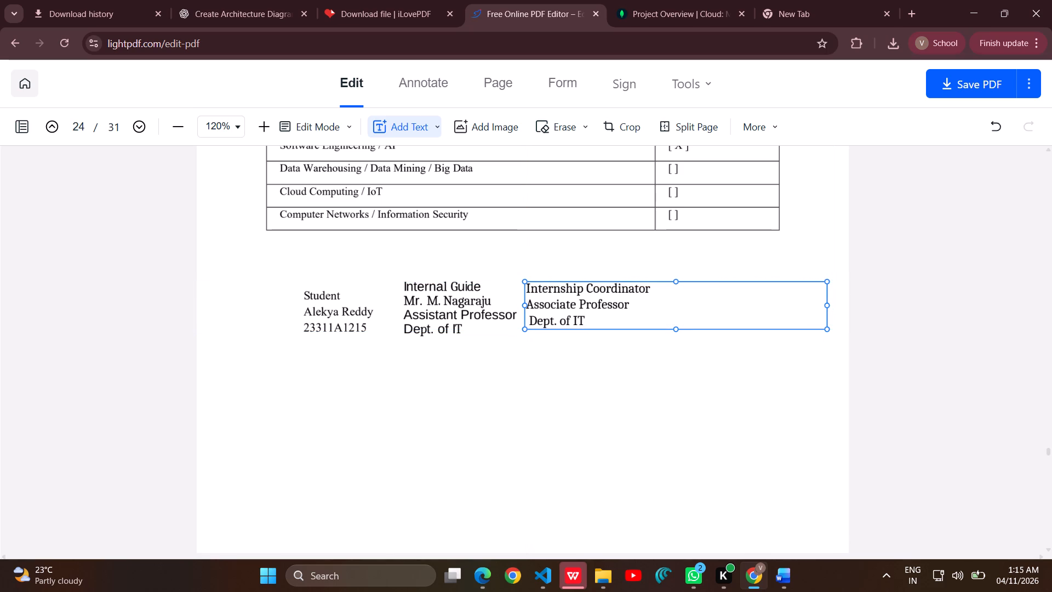
key(ctrl+a)
key(BackSpace)
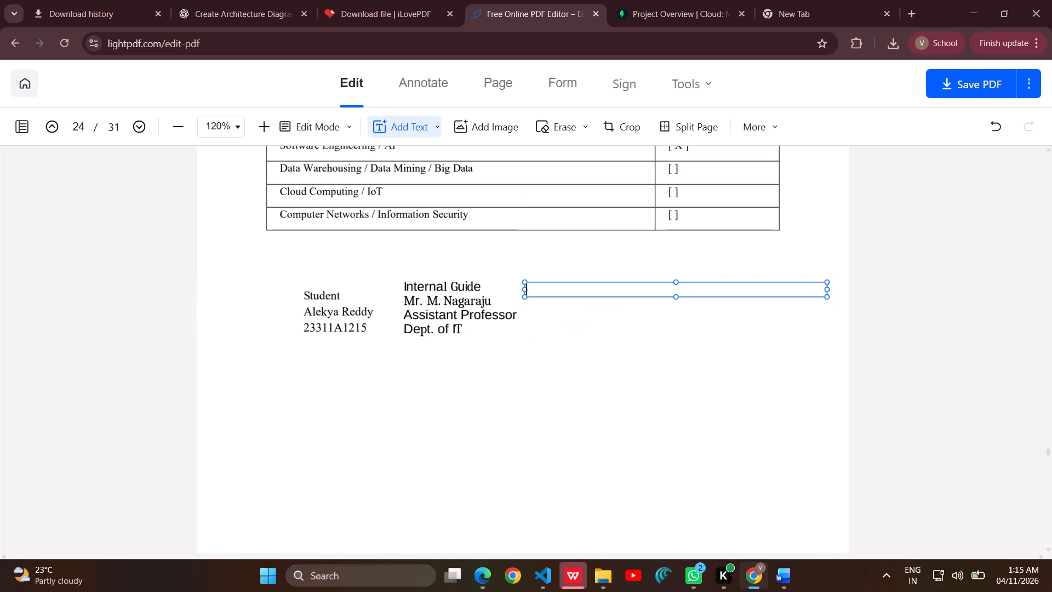
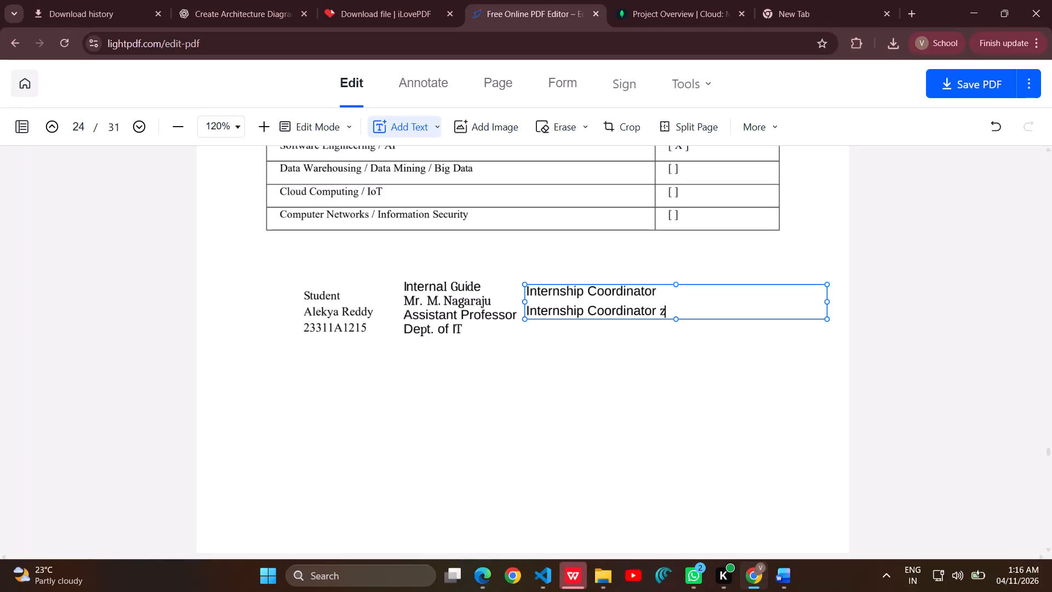
Undo the stray second line "Internship Coordinator z" entered below the Internship Coordinator heading in the signature block.
key(ctrl+z)
key(ctrl+z)
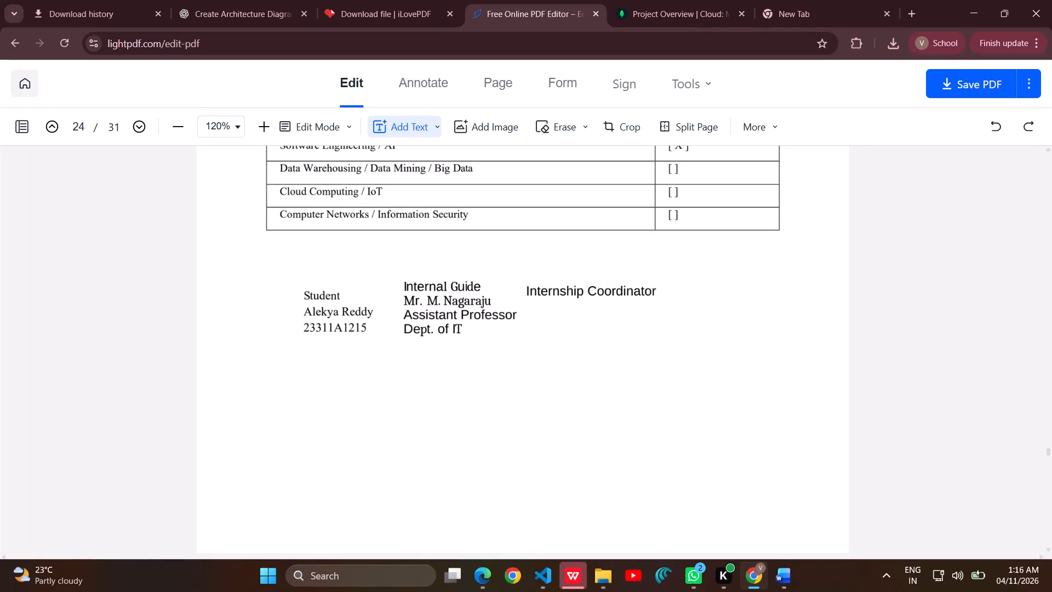
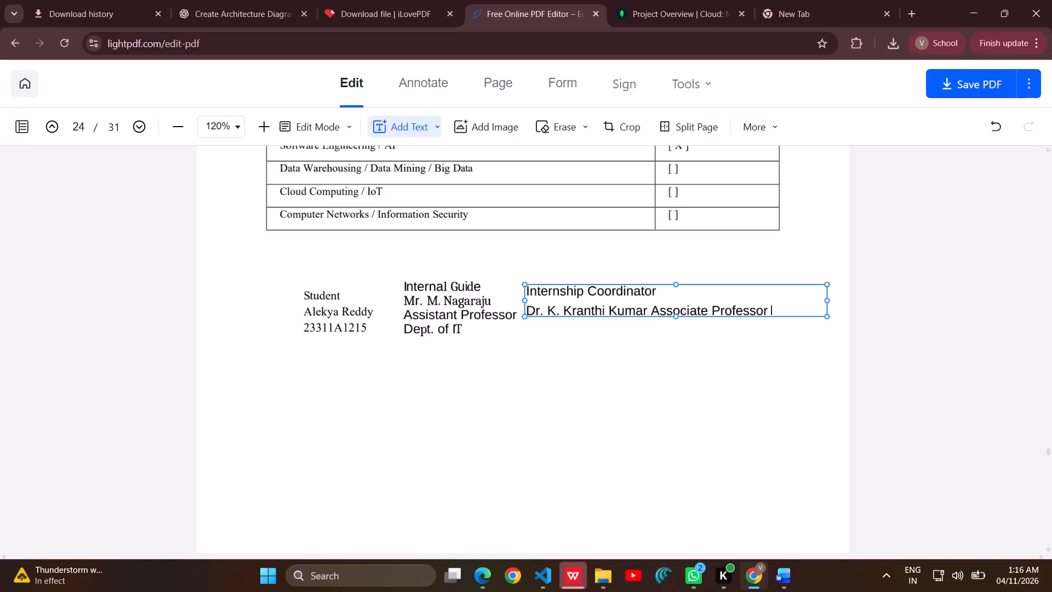
Break the coordinator's line before "Associate Professor" so the title sits on its own line below the name.
click(650, 311)
key(Return)
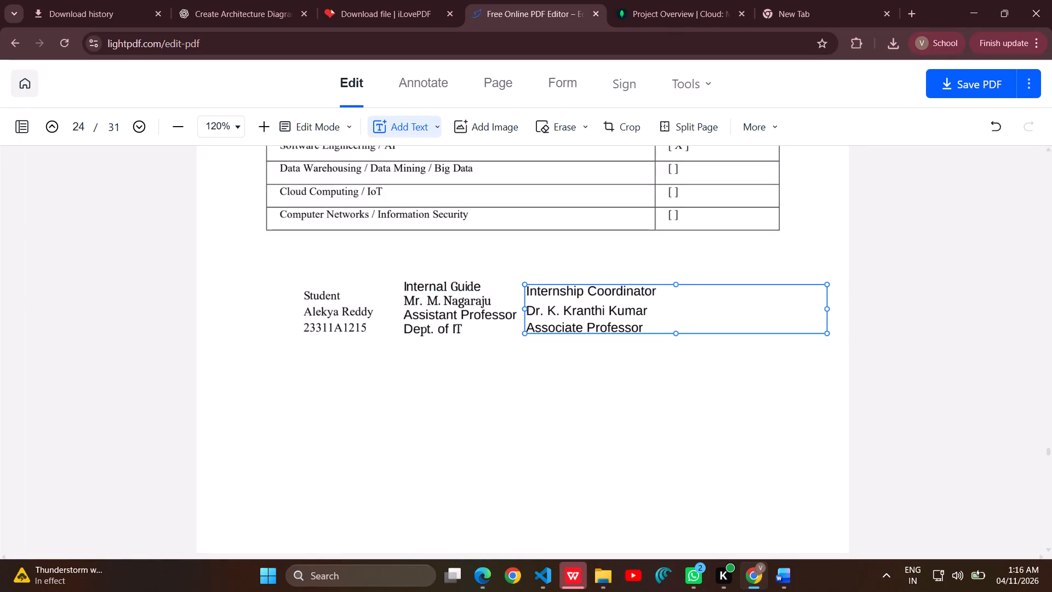
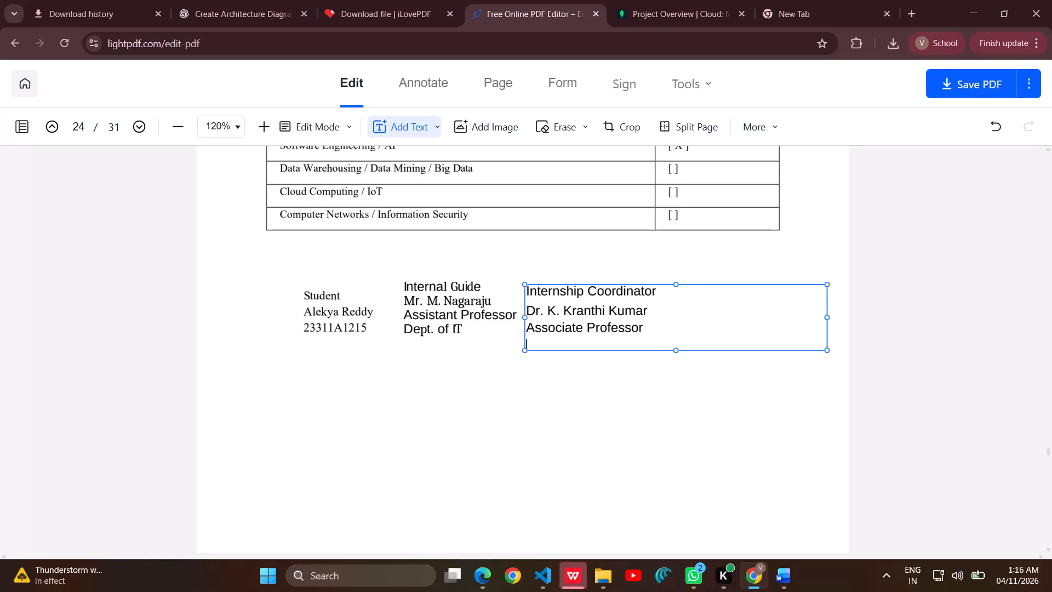
Add "Dept. of IT" as a line below "Associate Professor" in the Internship Coordinator entry.
key(ctrl+v)
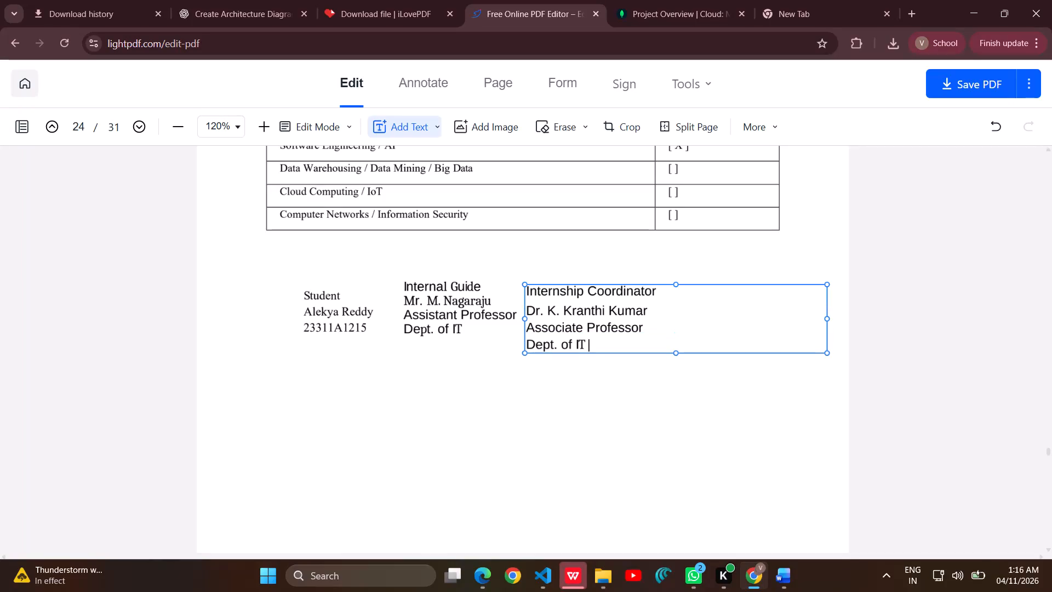
click(550, 282)
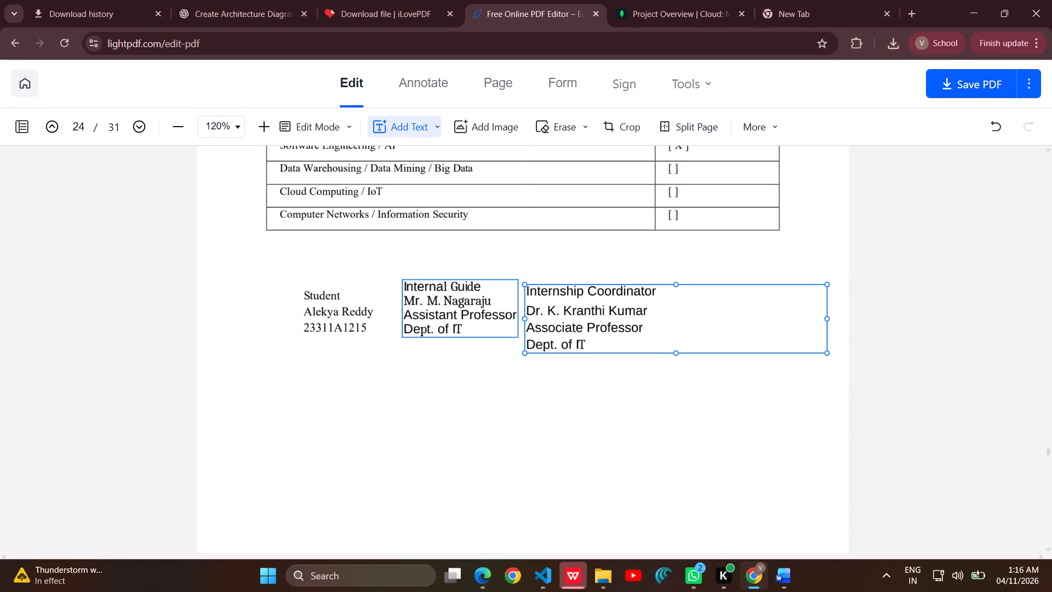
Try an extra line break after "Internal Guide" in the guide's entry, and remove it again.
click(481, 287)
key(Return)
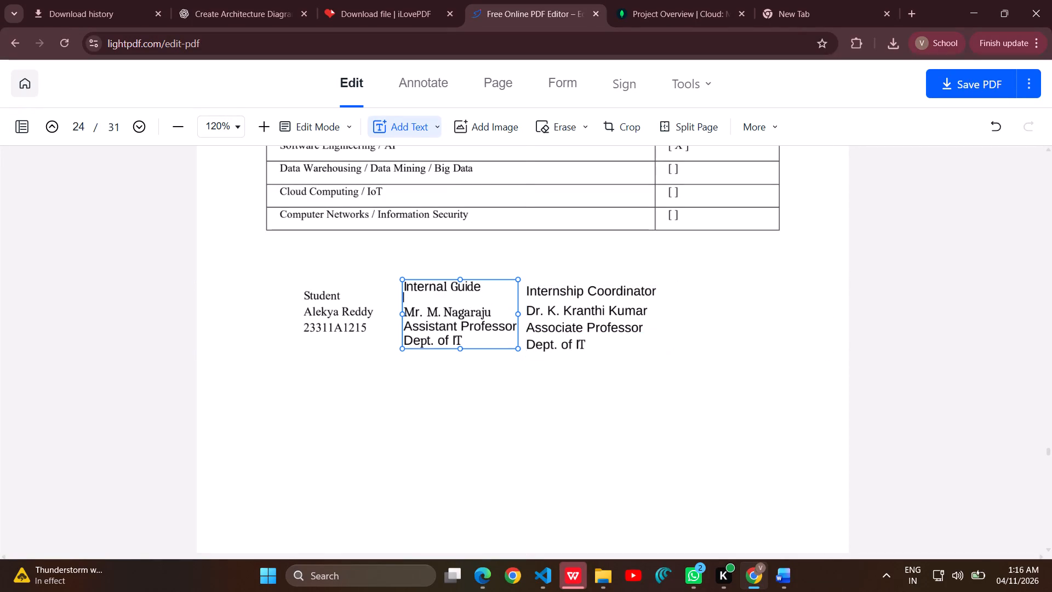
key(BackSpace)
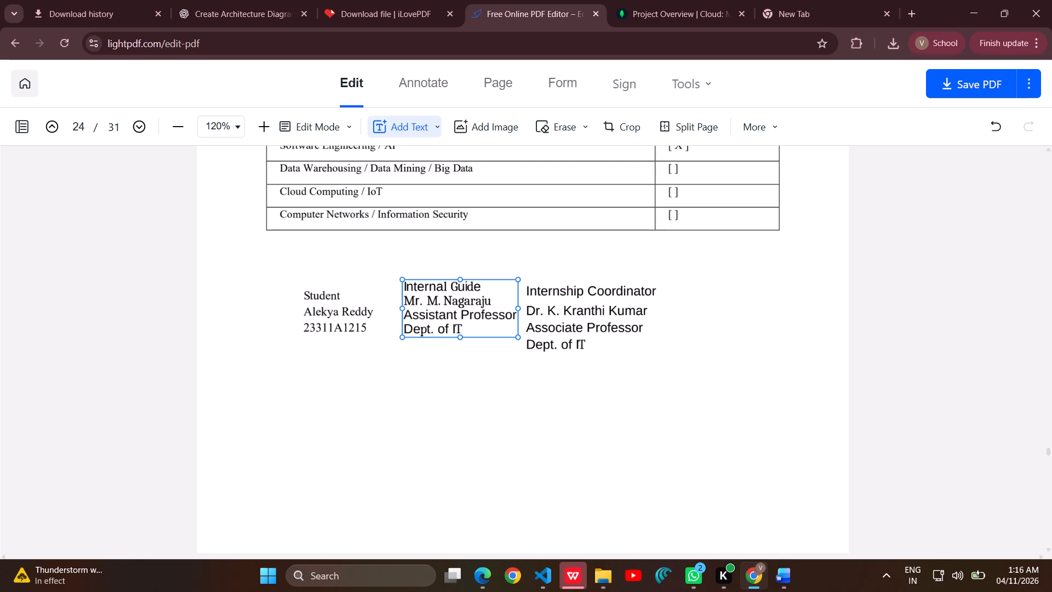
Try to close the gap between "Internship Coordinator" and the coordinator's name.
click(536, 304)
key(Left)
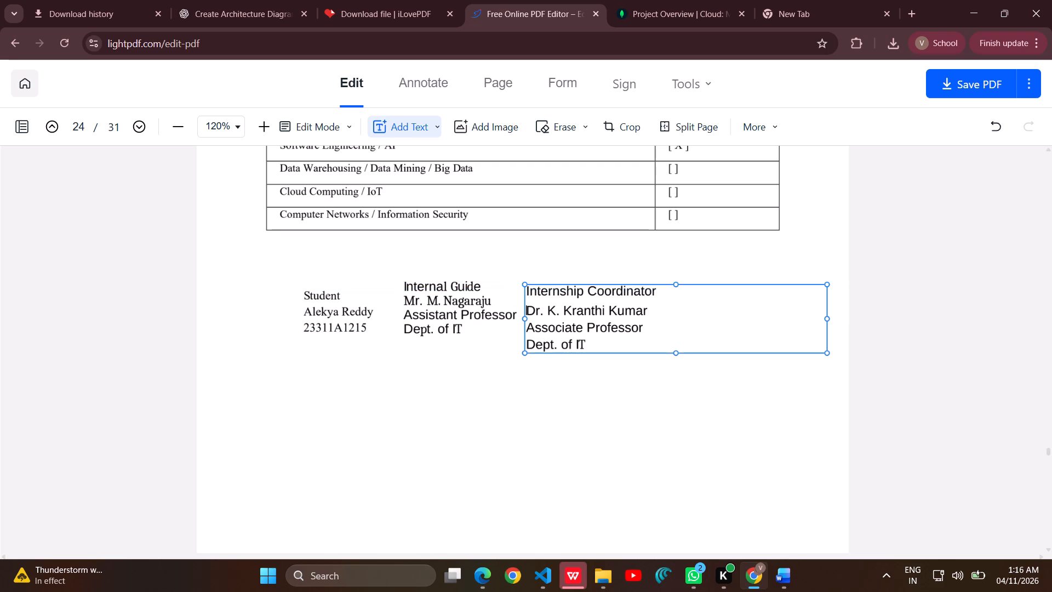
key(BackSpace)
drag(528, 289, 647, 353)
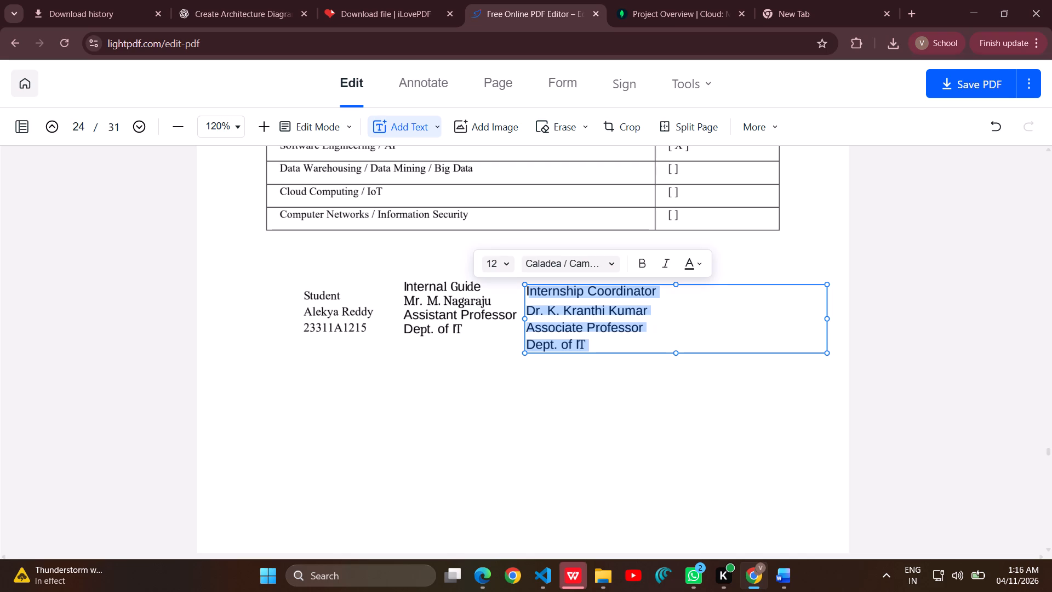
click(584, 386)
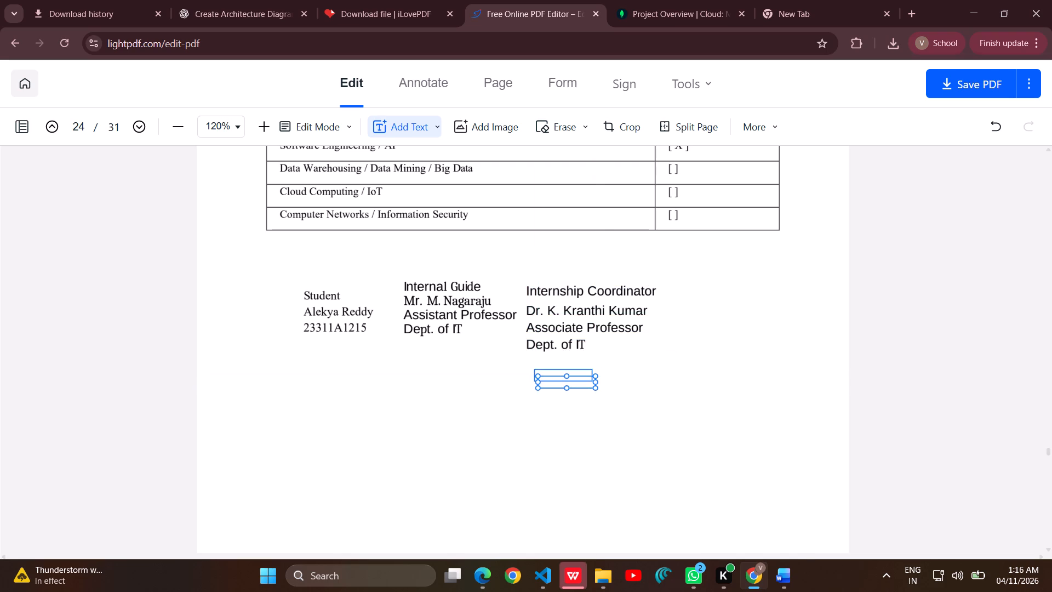
Move the Internship Coordinator text block up slightly so its heading lines up with "Internal Guide".
click(556, 293)
click(551, 281)
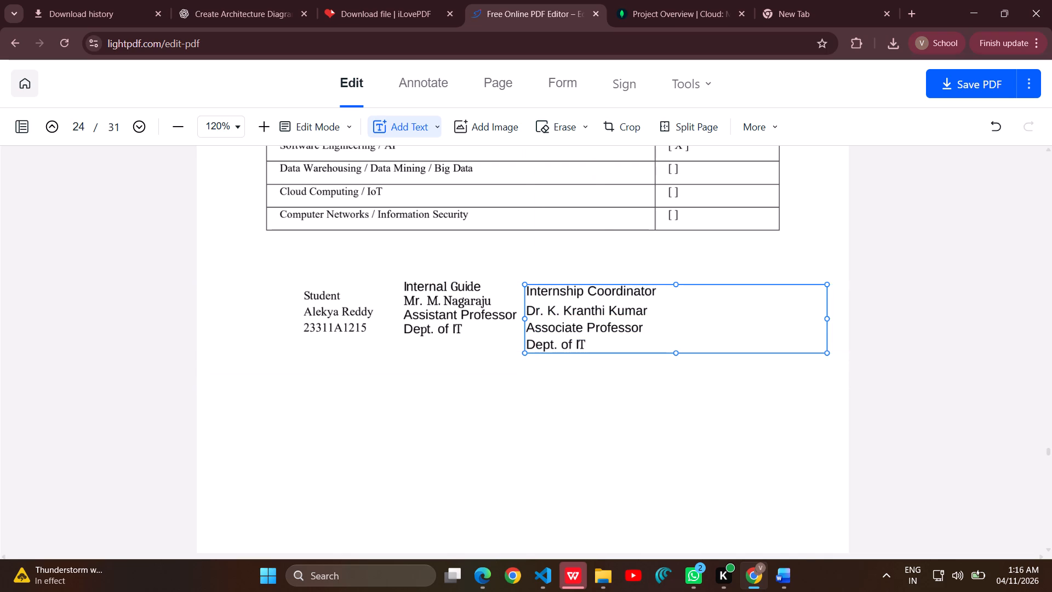
click(551, 283)
drag(551, 283, 550, 276)
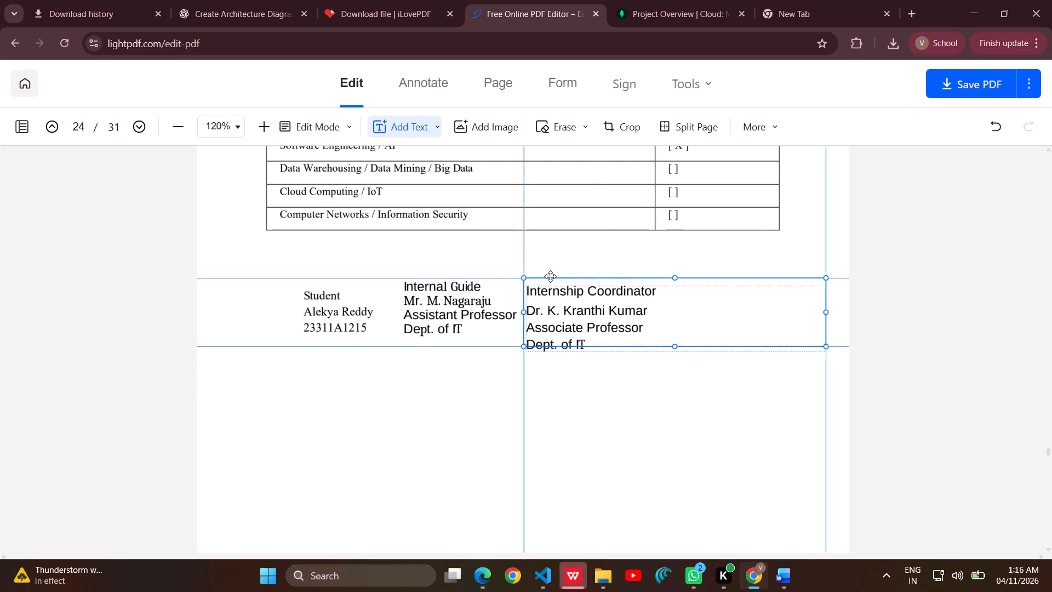
click(484, 379)
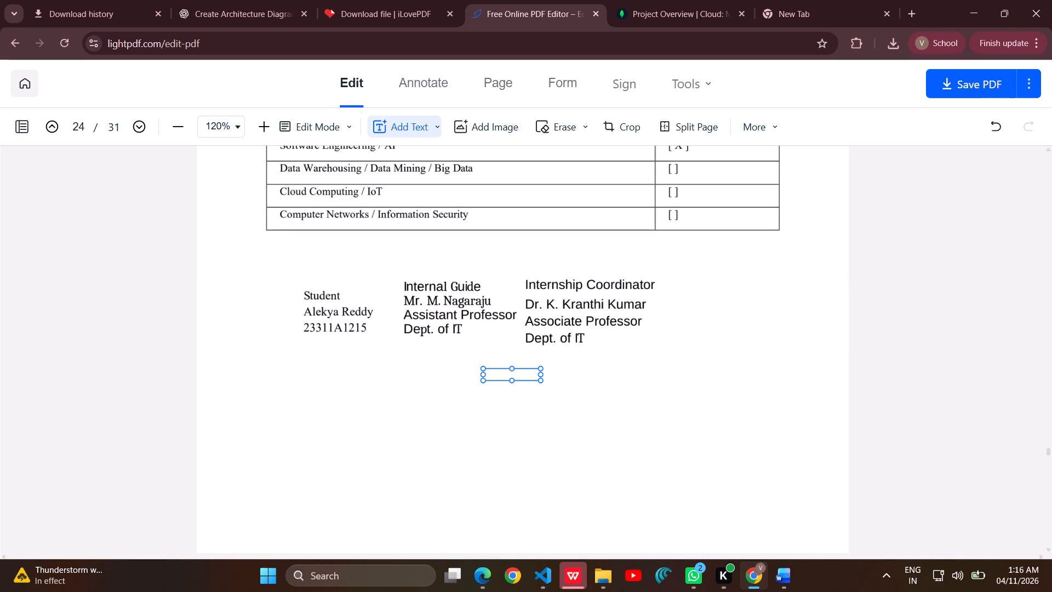
Replace the "[YOUR ROLL NUMBER" placeholder text in Appendix E's Table 1 with the student's roll number.
scroll(484, 379, up, 1)
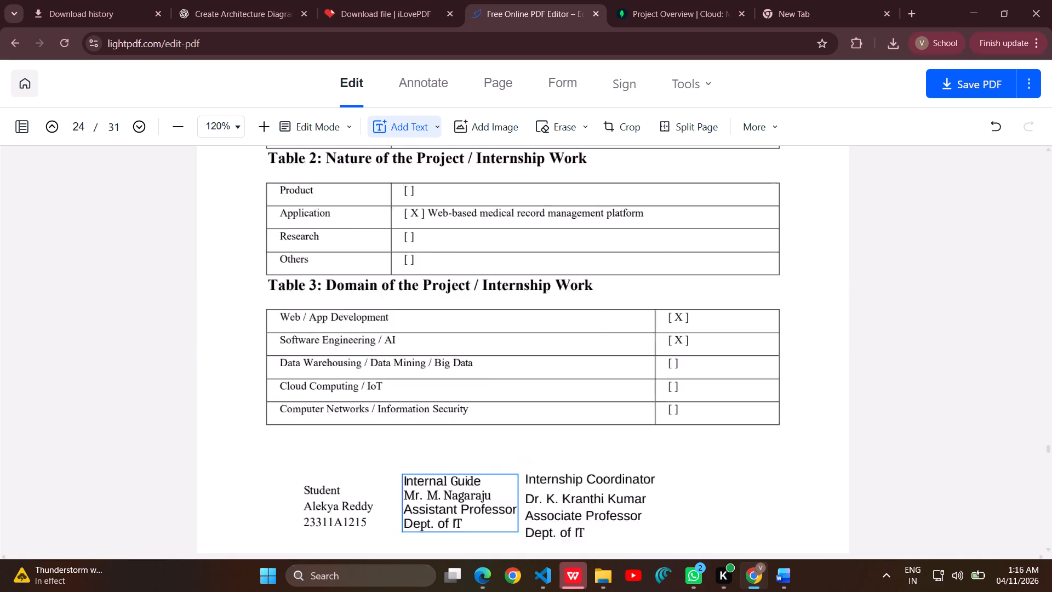
scroll(484, 379, up, 2)
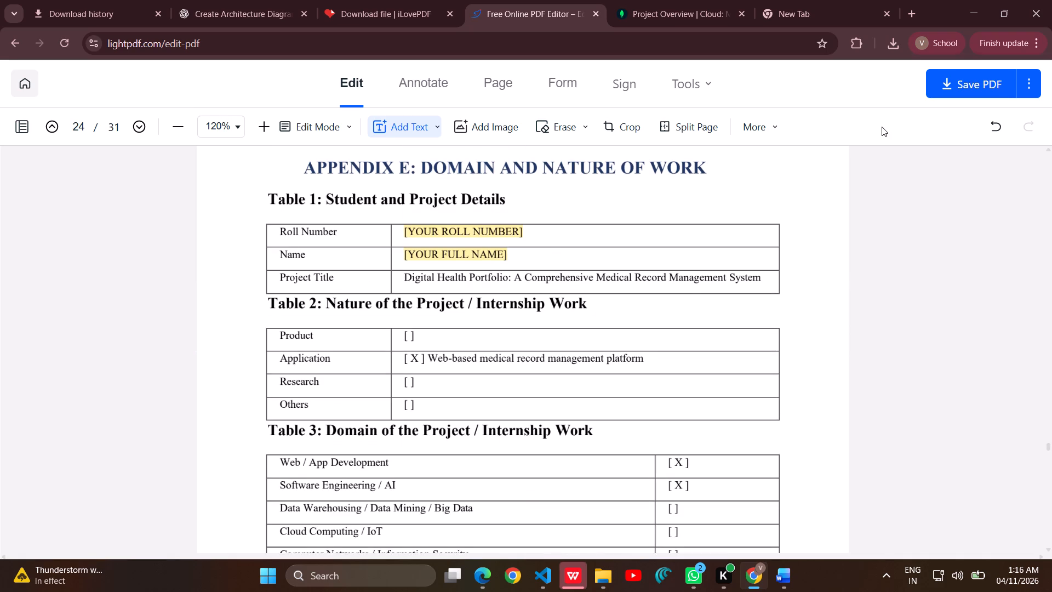
click(547, 235)
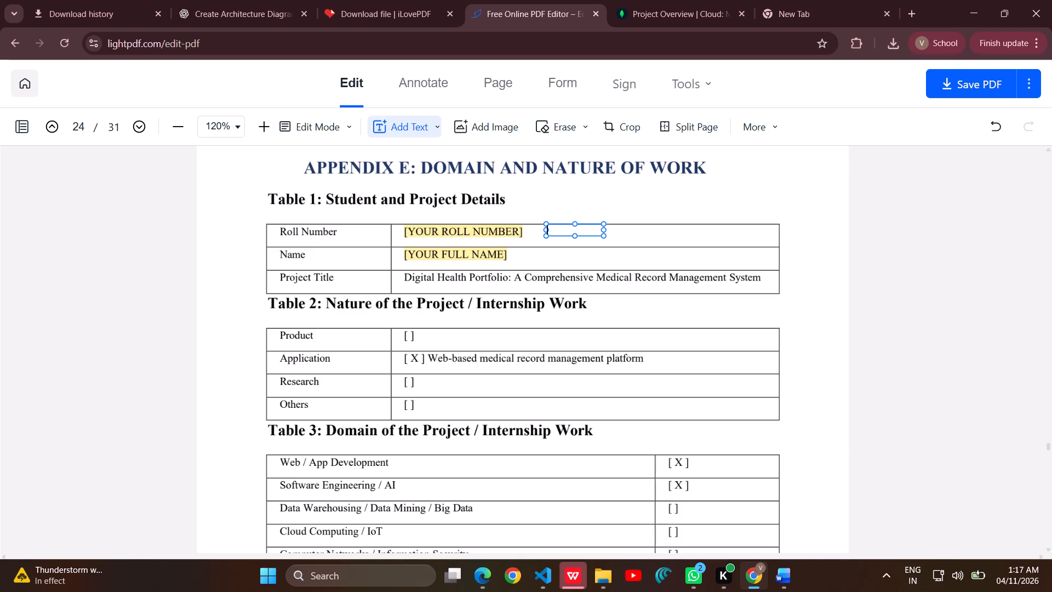
click(528, 234)
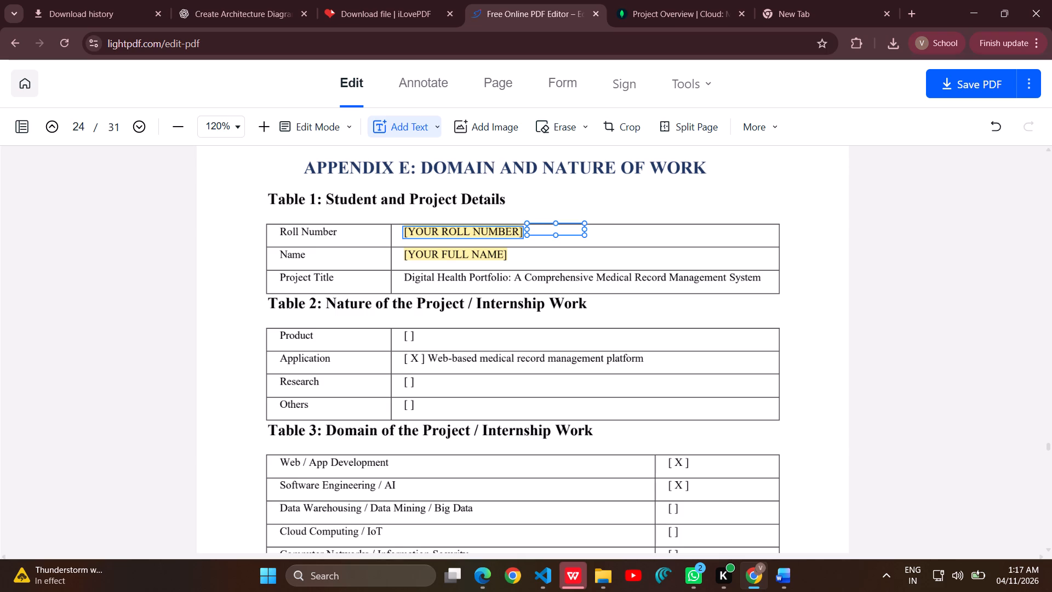
click(517, 232)
key(BackSpace)
key(BackSpace)
key(BackSpace)
key(BackSpace)
key(BackSpace)
key(BackSpace)
key(BackSpace)
key(BackSpace)
key(BackSpace)
key(BackSpace)
key(BackSpace)
key(BackSpace)
key(BackSpace)
key(BackSpace)
key(BackSpace)
key(BackSpace)
key(BackSpace)
key(BackSpace)
key(BackSpace)
key(BackSpace)
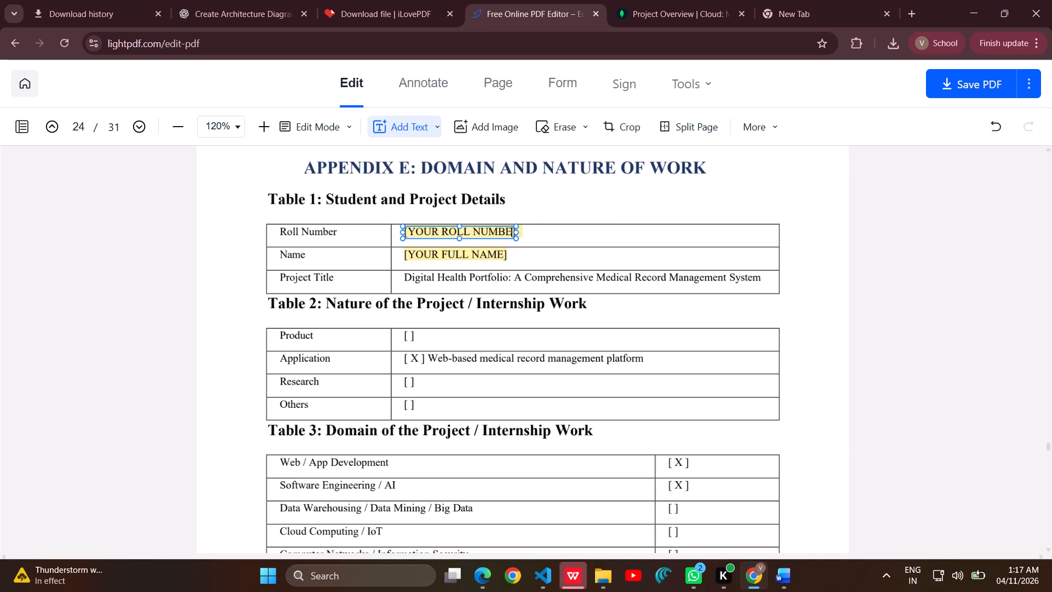
key(BackSpace)
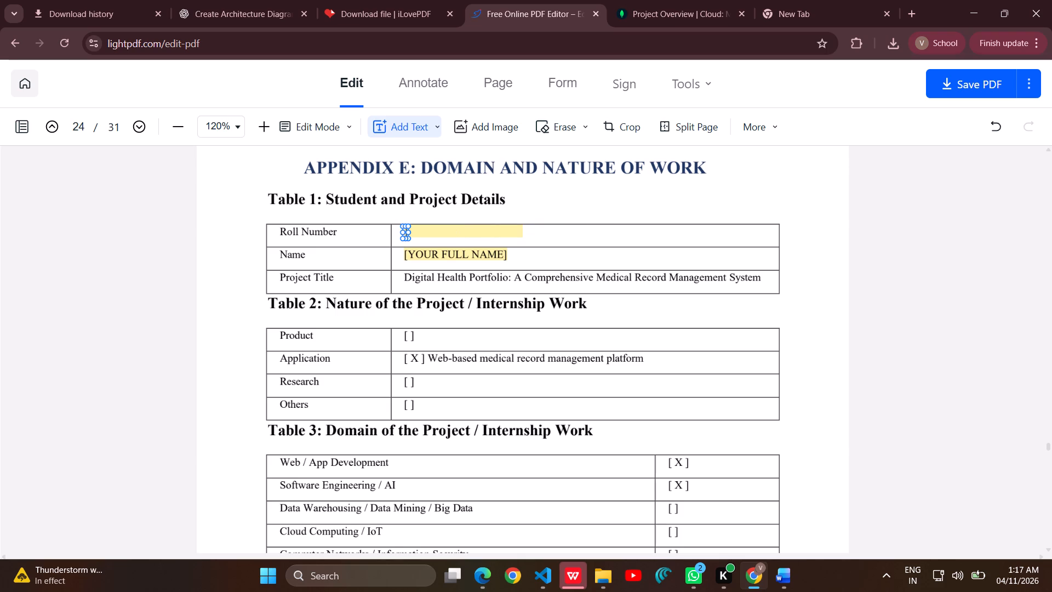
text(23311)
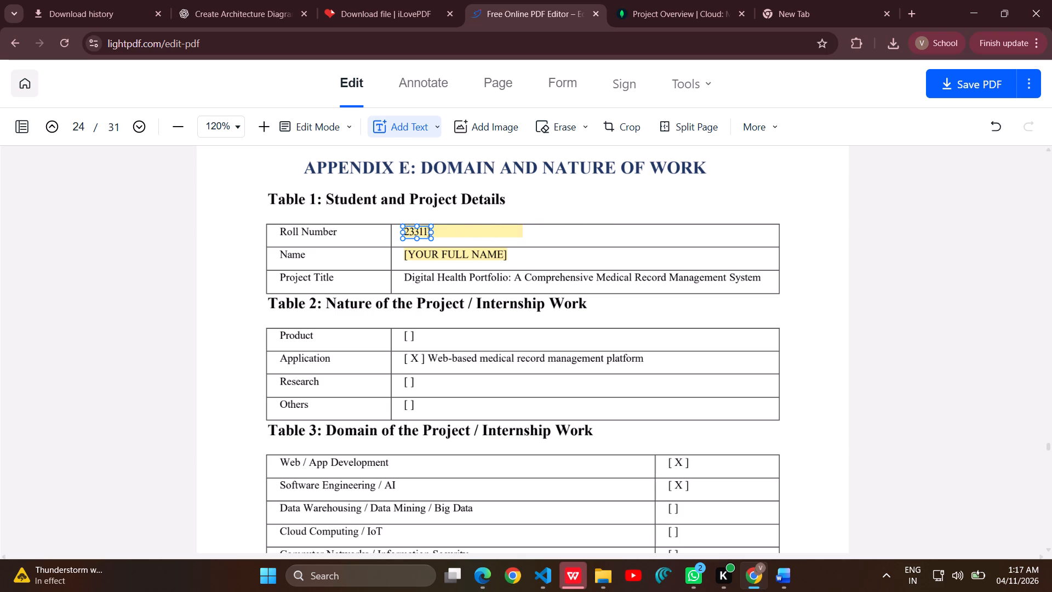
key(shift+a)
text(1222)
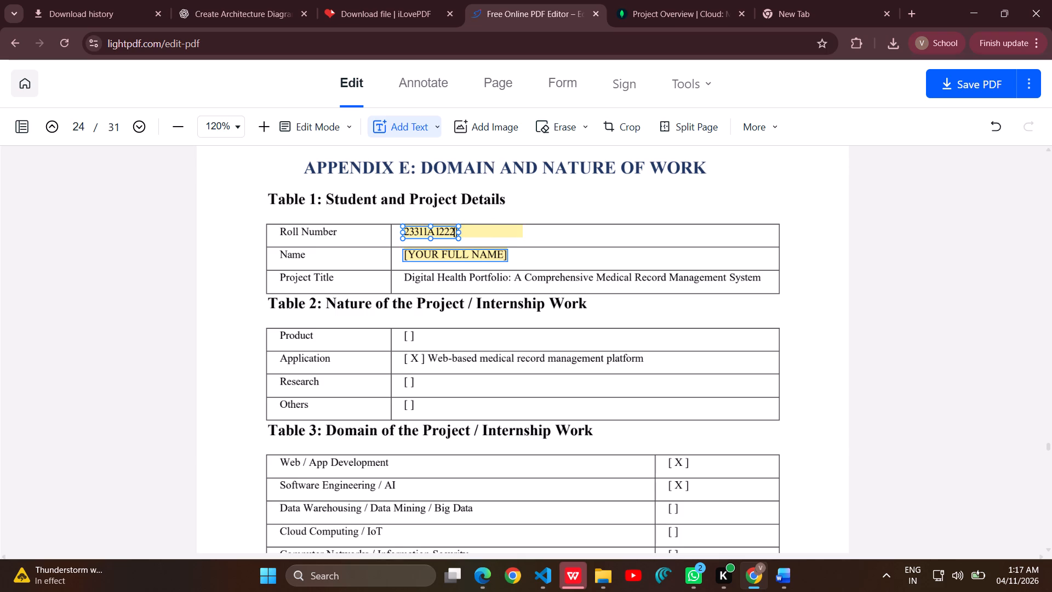
Replace the "[YOUR FULL NAME" placeholder text in the Name row of Table 1 with the student's full name.
click(504, 254)
key(BackSpace)
key(BackSpace)
key(BackSpace)
key(BackSpace)
key(BackSpace)
key(BackSpace)
key(BackSpace)
key(BackSpace)
key(BackSpace)
key(BackSpace)
key(BackSpace)
key(BackSpace)
key(BackSpace)
key(BackSpace)
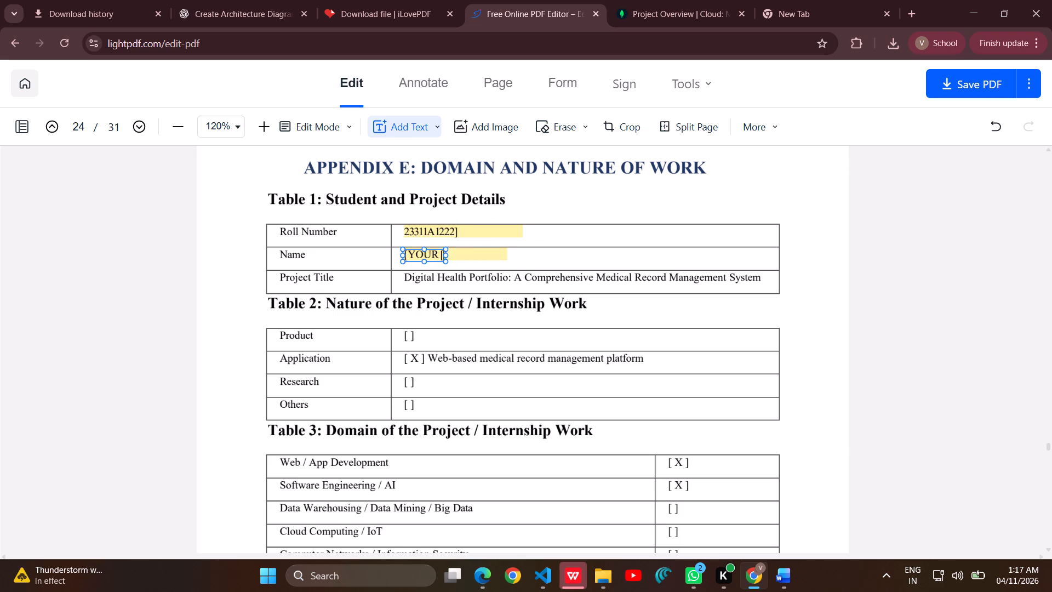
key(BackSpace)
key(BackSpace)
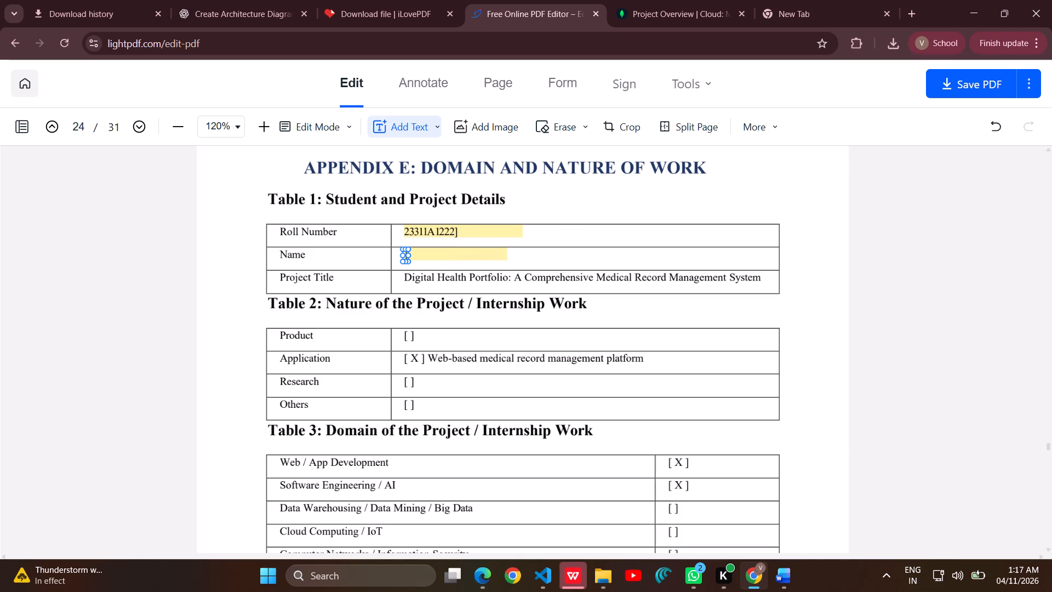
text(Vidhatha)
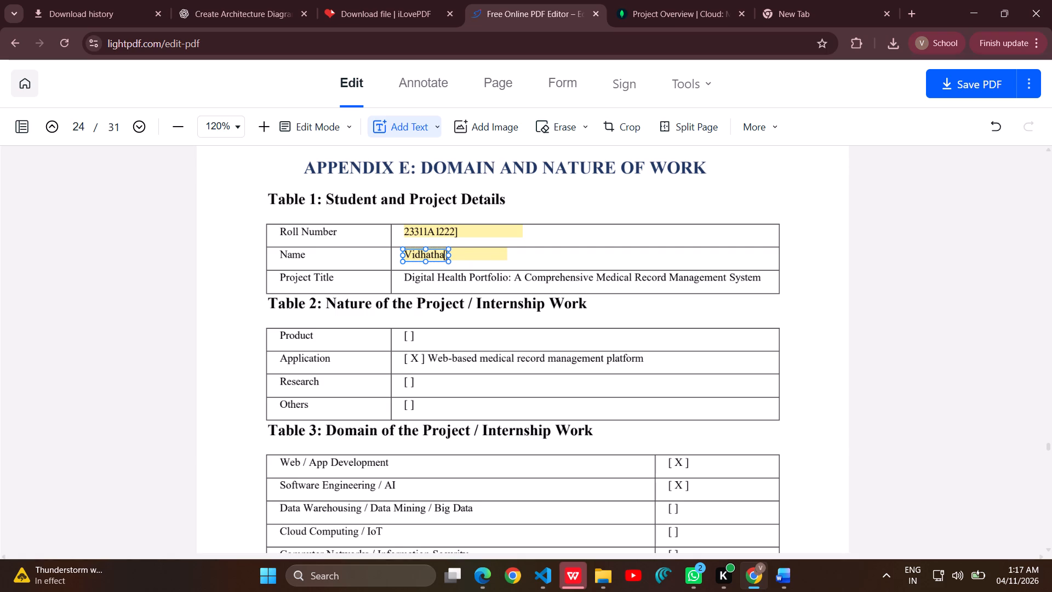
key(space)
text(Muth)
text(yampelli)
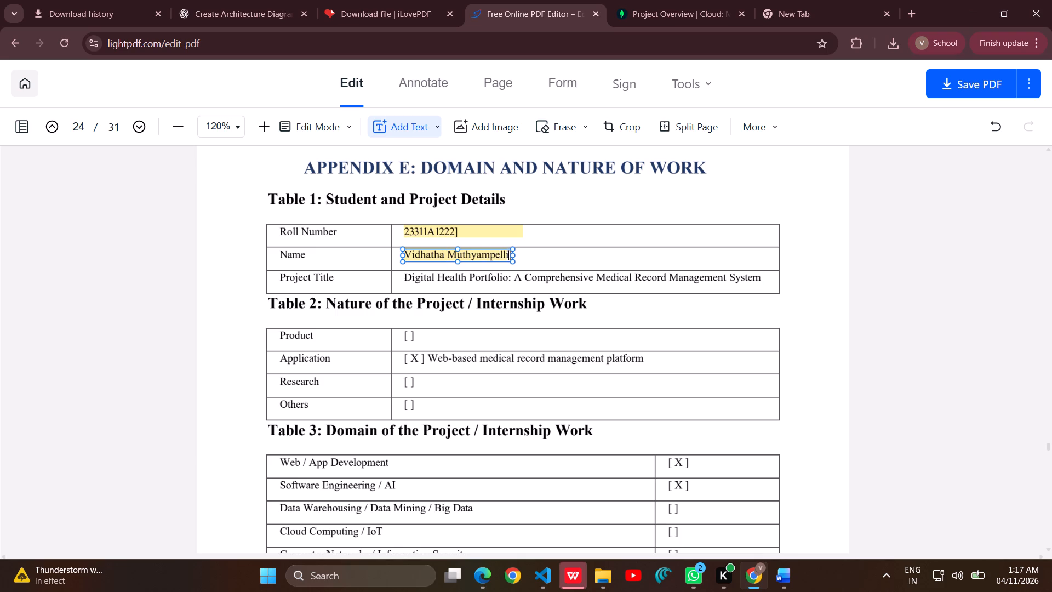
click(838, 301)
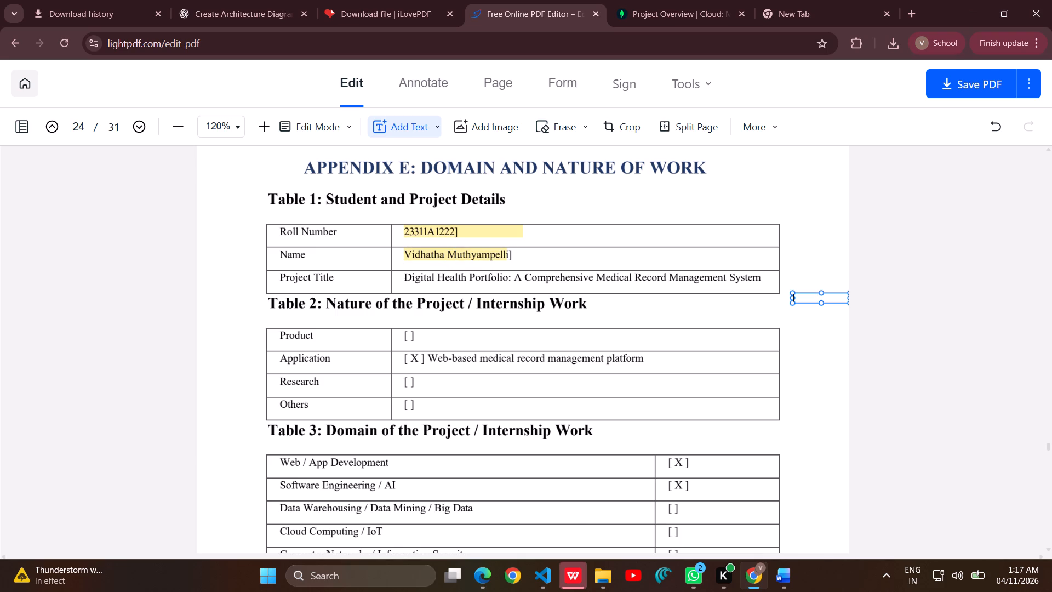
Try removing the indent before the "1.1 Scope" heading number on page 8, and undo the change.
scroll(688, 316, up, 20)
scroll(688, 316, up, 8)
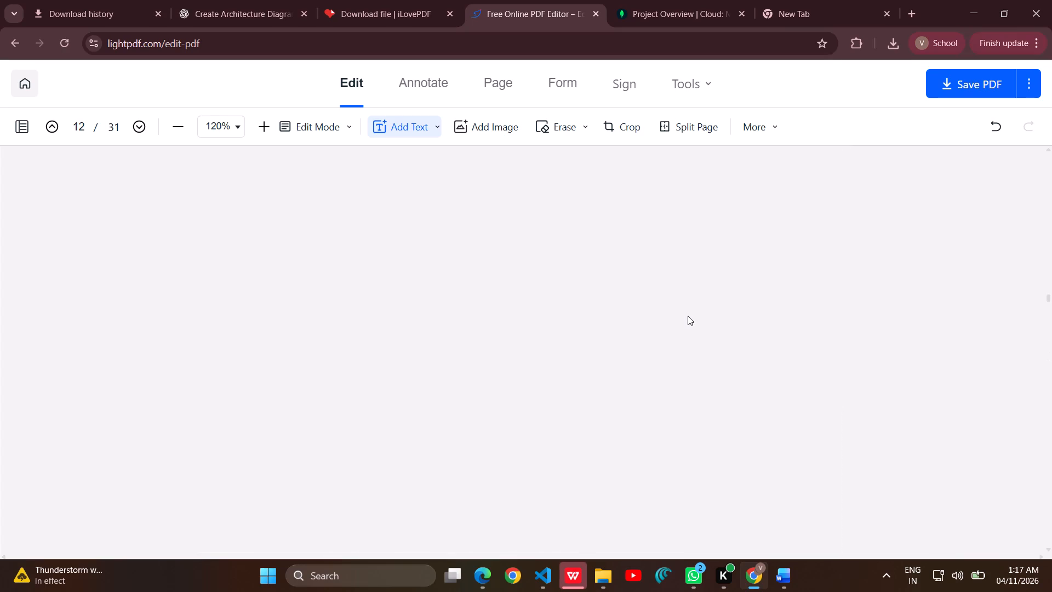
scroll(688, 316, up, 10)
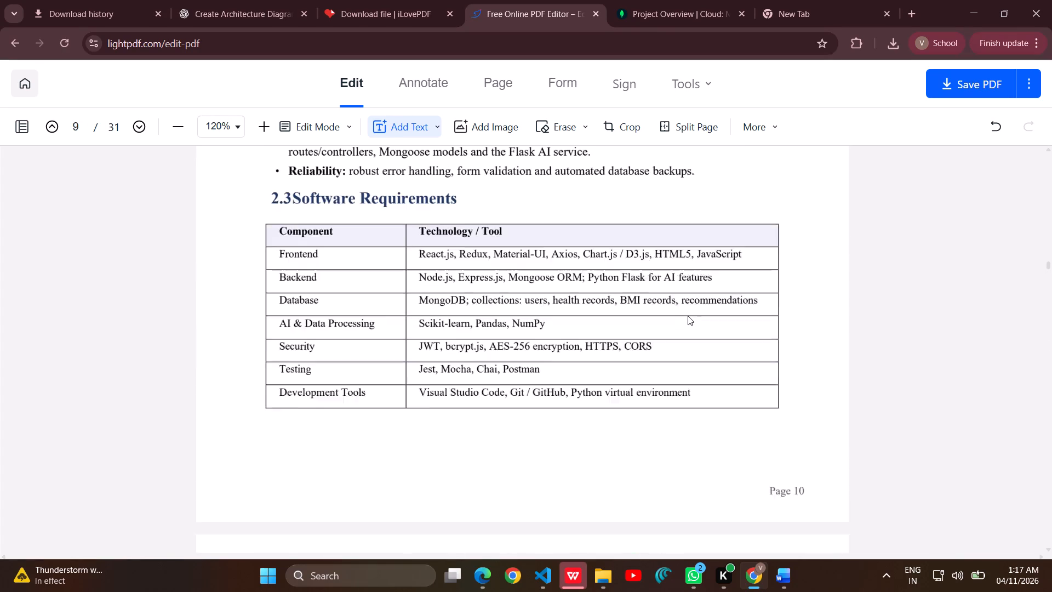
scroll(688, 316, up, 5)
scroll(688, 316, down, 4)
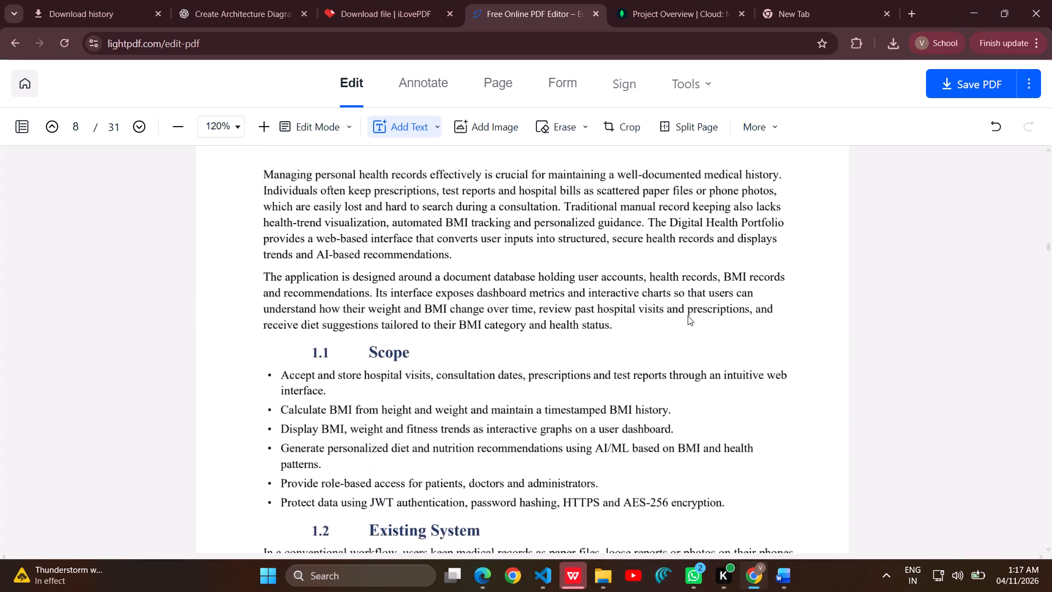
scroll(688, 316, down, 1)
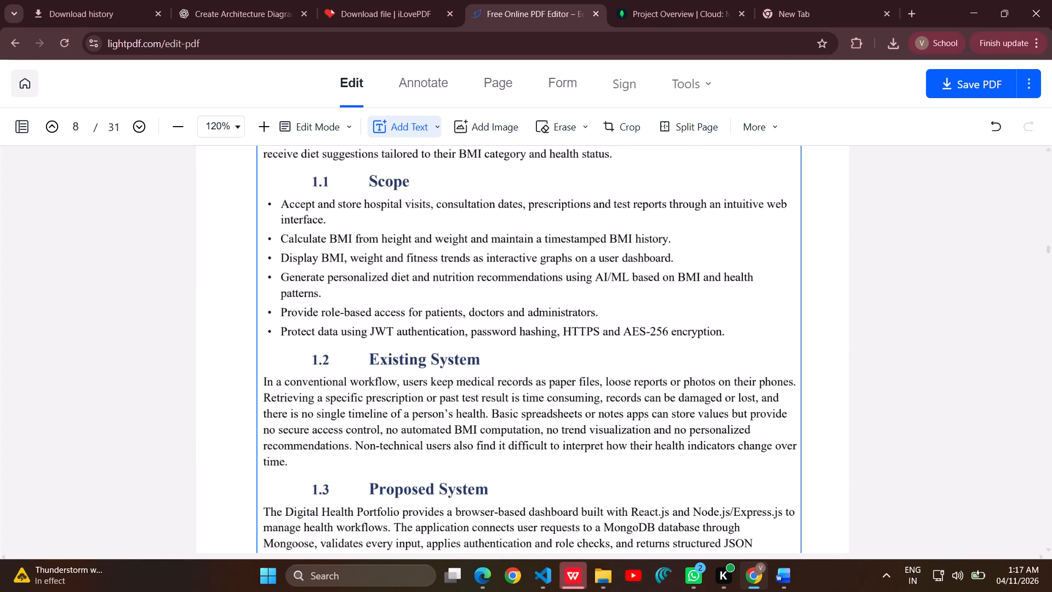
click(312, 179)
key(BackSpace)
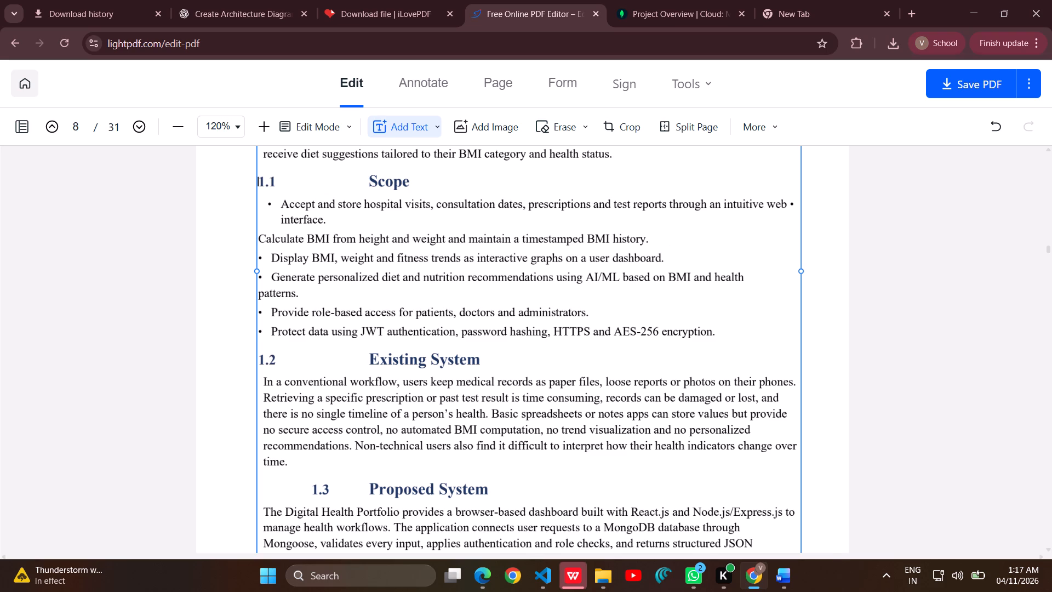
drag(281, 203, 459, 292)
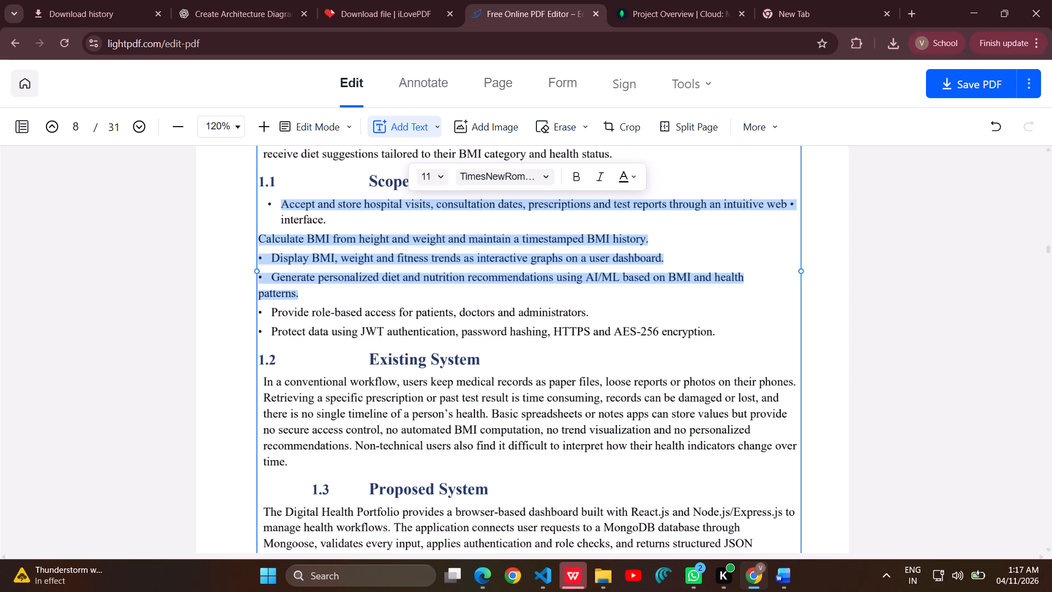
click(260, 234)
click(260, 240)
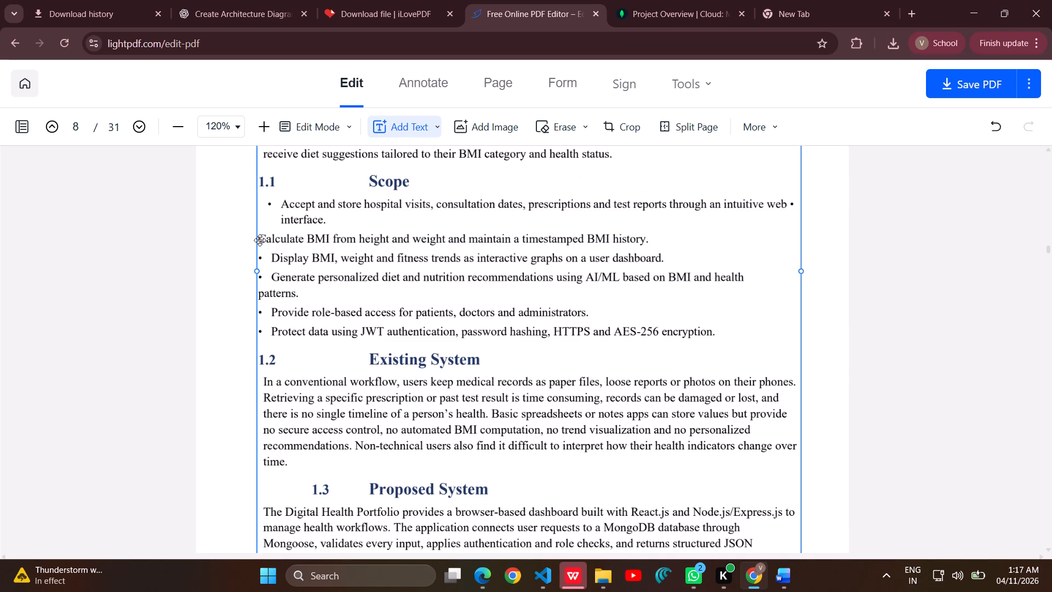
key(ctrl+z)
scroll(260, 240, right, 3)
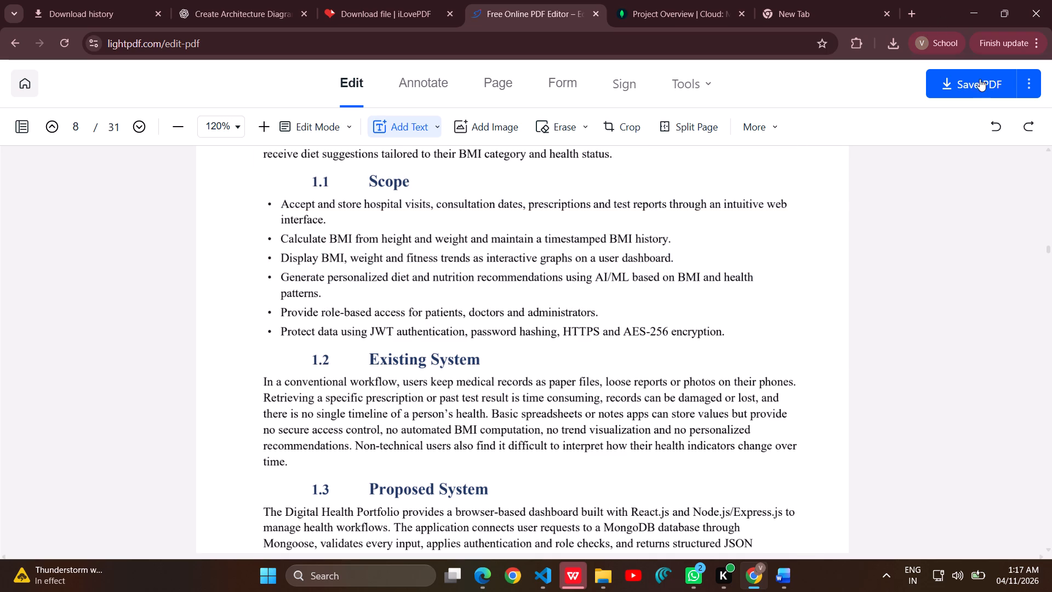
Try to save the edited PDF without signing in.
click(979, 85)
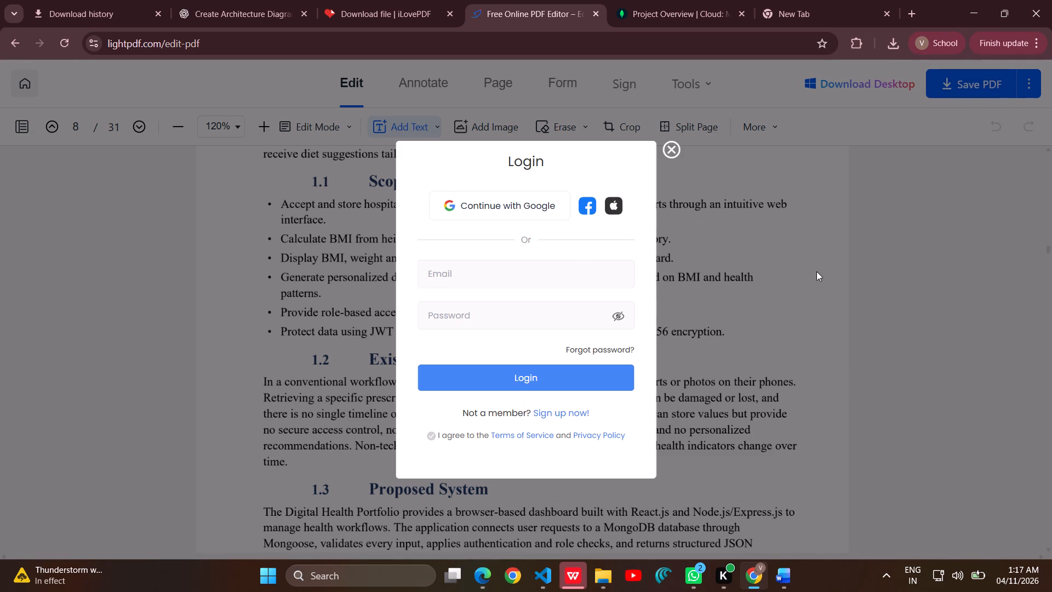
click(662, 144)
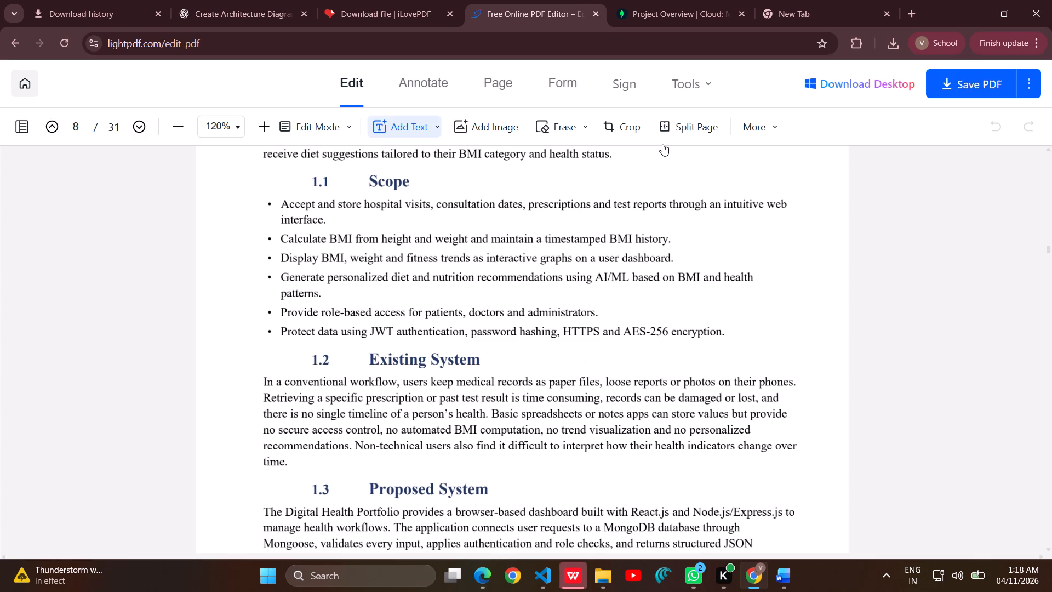
Move the "Scope" heading text on page 8 horizontally so it sits just after its number 1.1.
click(374, 186)
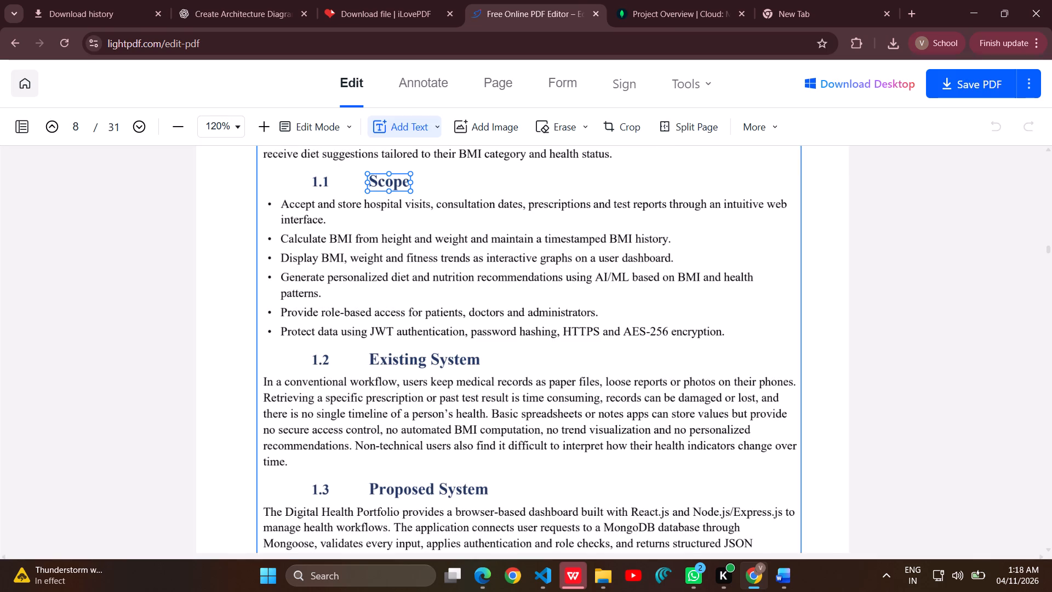
click(380, 170)
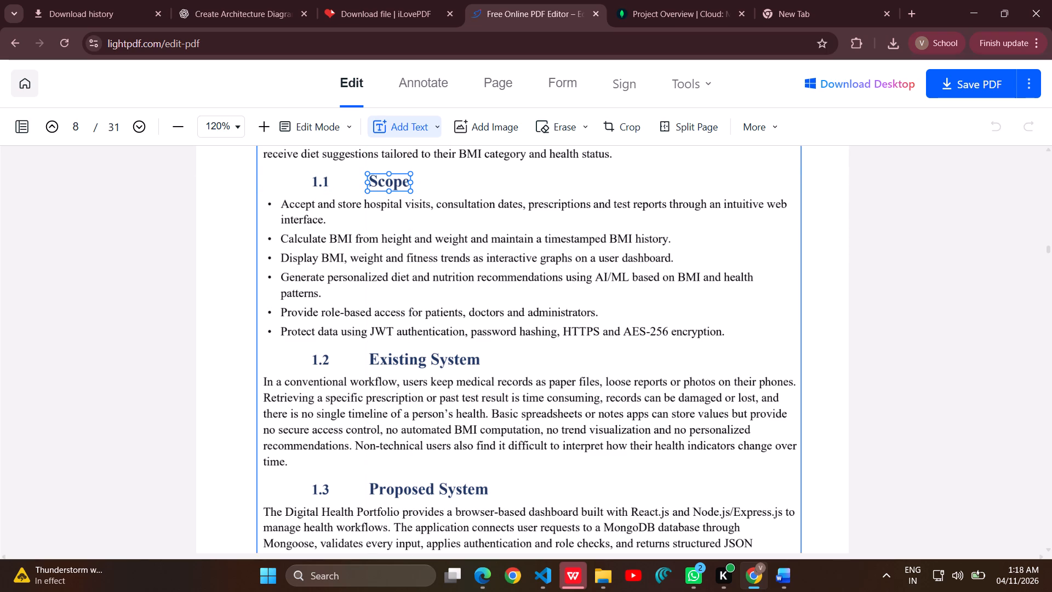
click(376, 172)
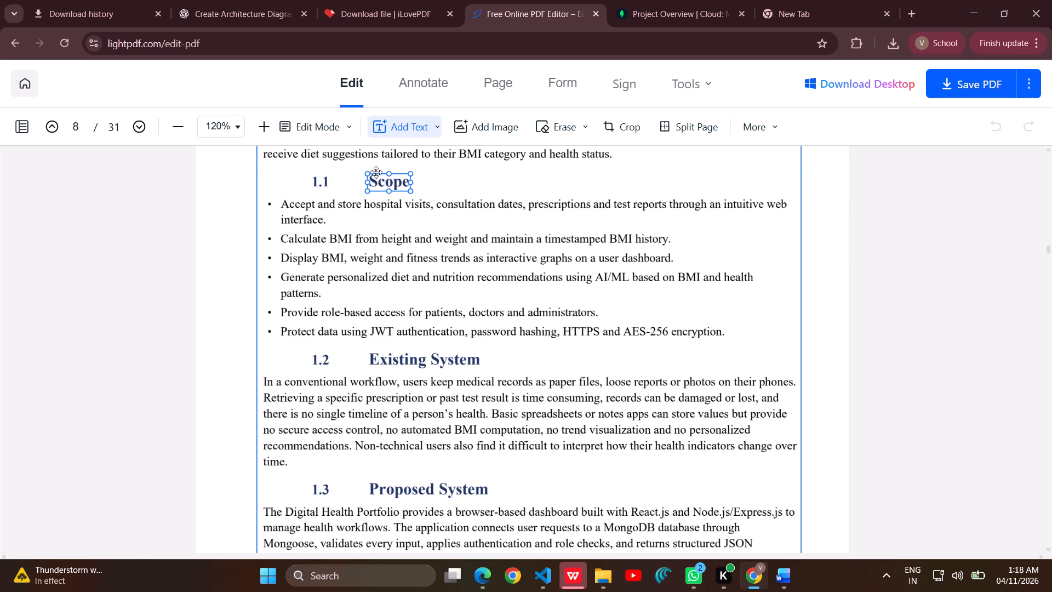
click(374, 174)
drag(374, 174, 346, 174)
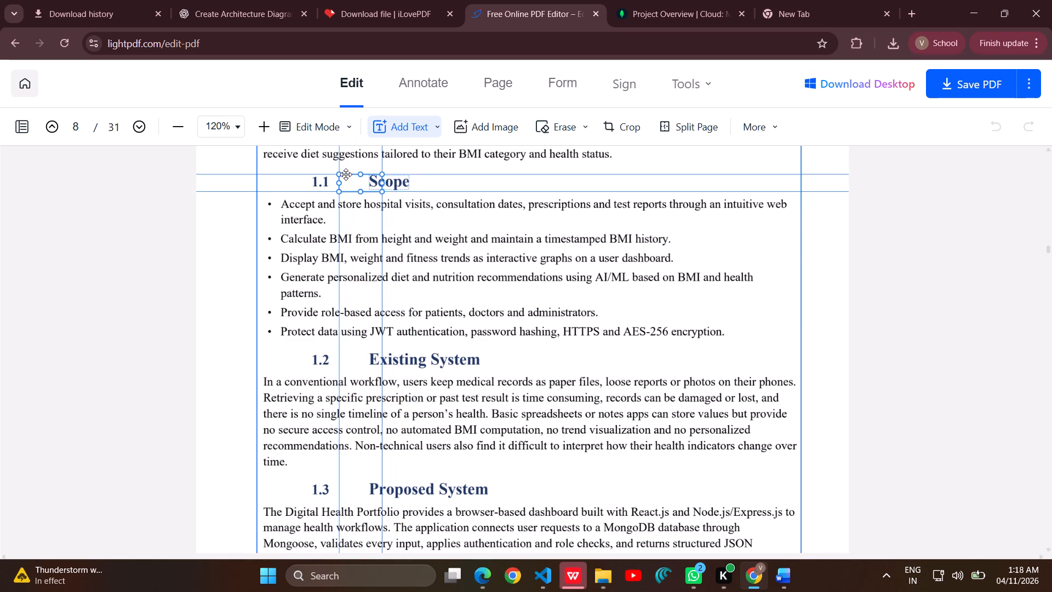
drag(346, 174, 342, 174)
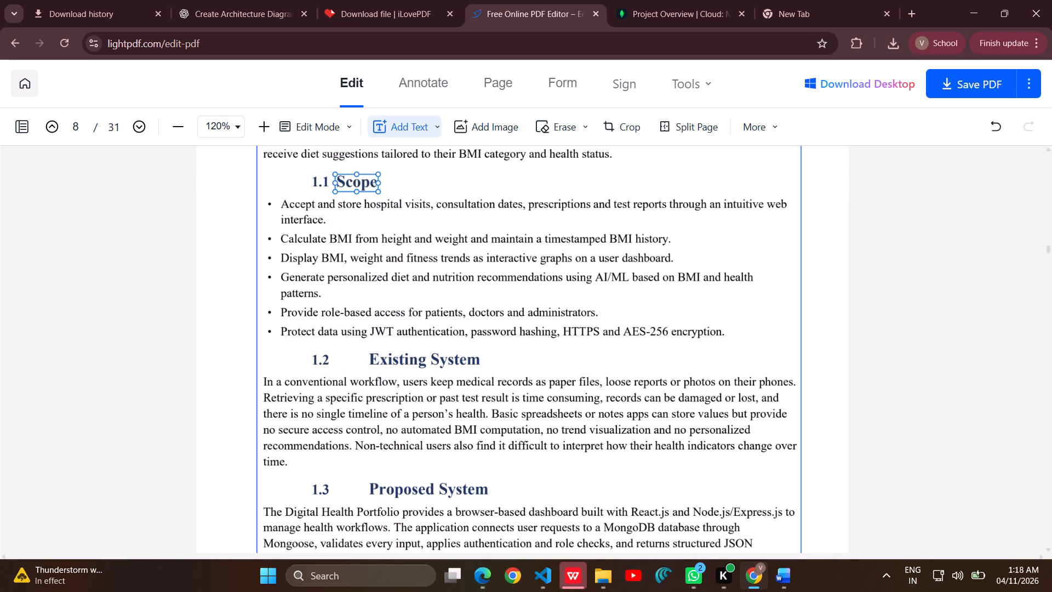
click(308, 178)
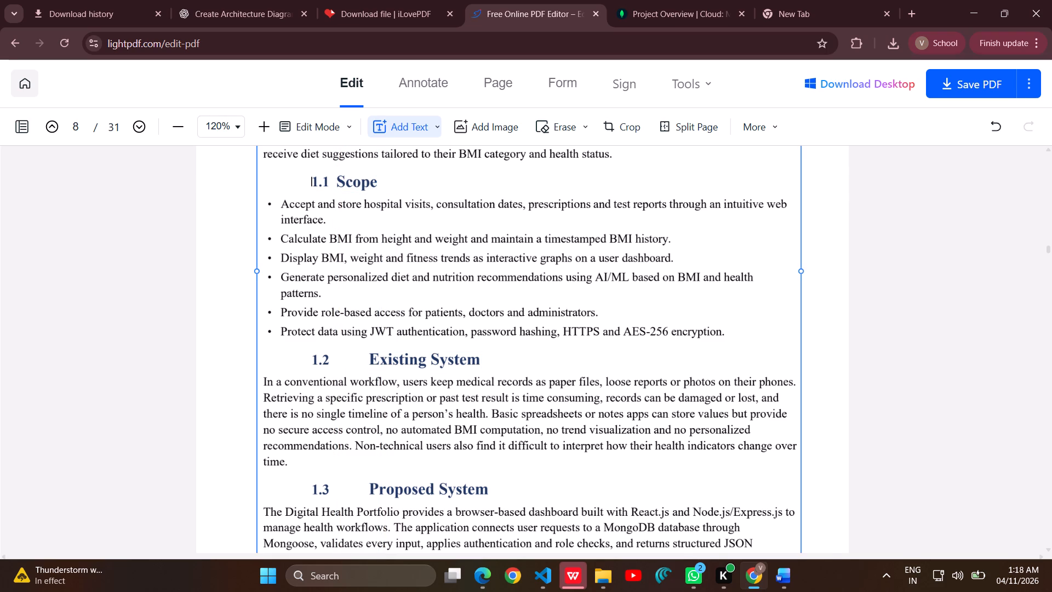
Move the "Existing System" heading text close beside its number 1.2, aligned with the "Scope" heading above.
click(408, 361)
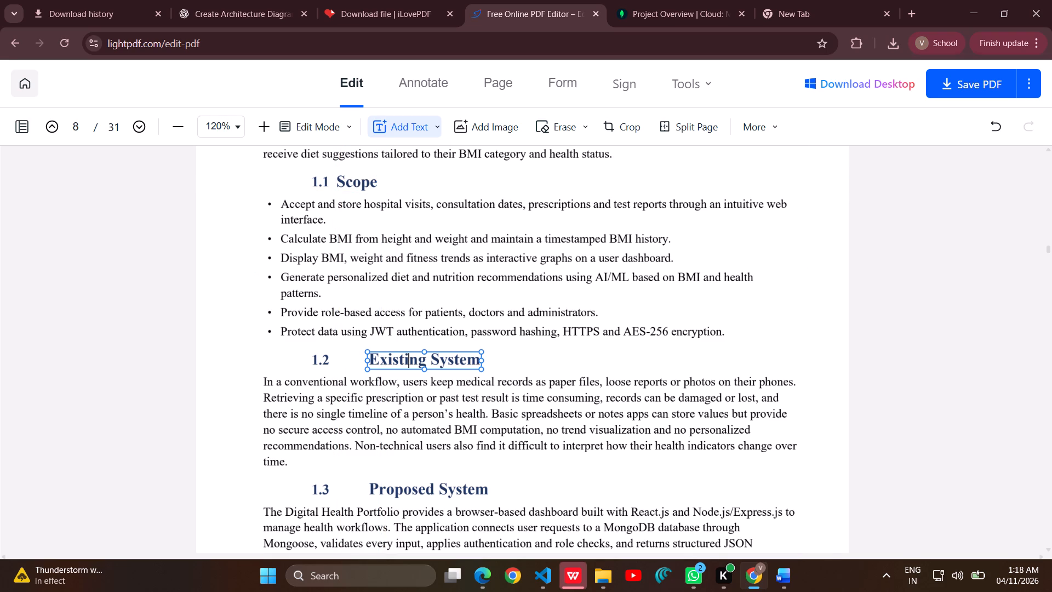
click(399, 351)
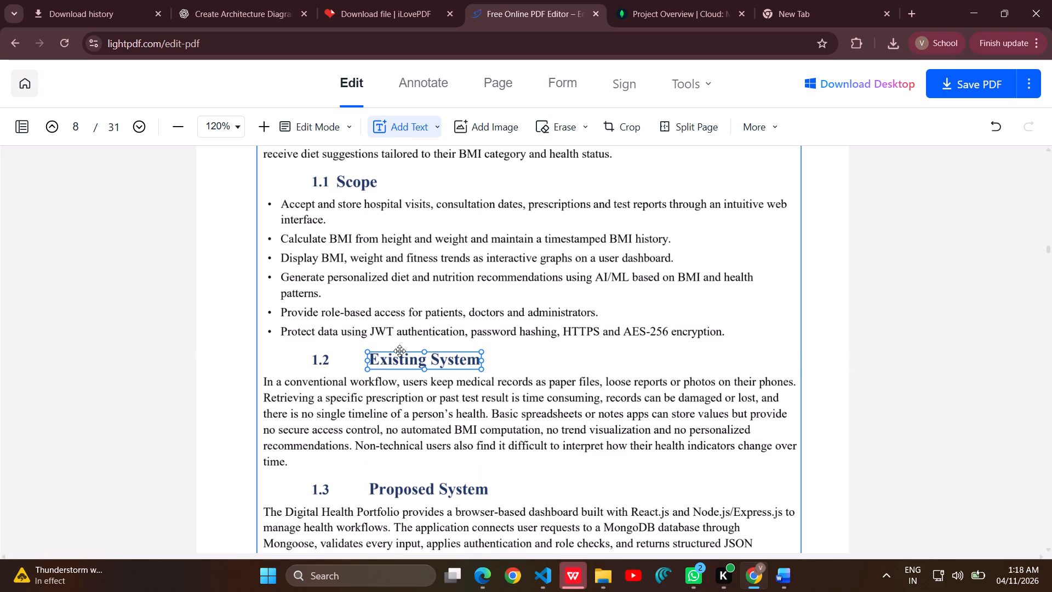
drag(399, 351, 369, 352)
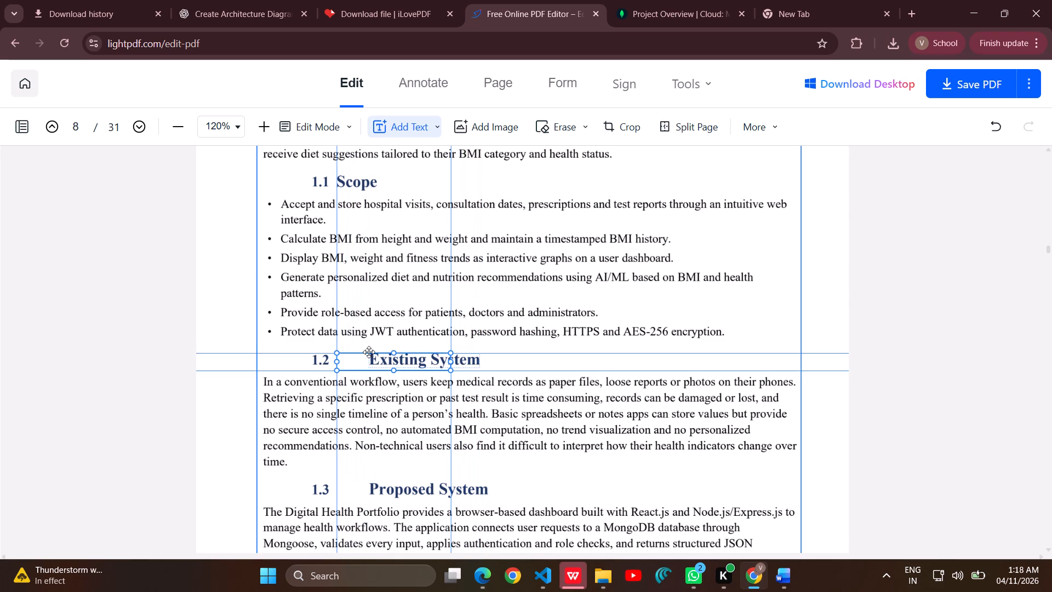
drag(369, 352, 351, 352)
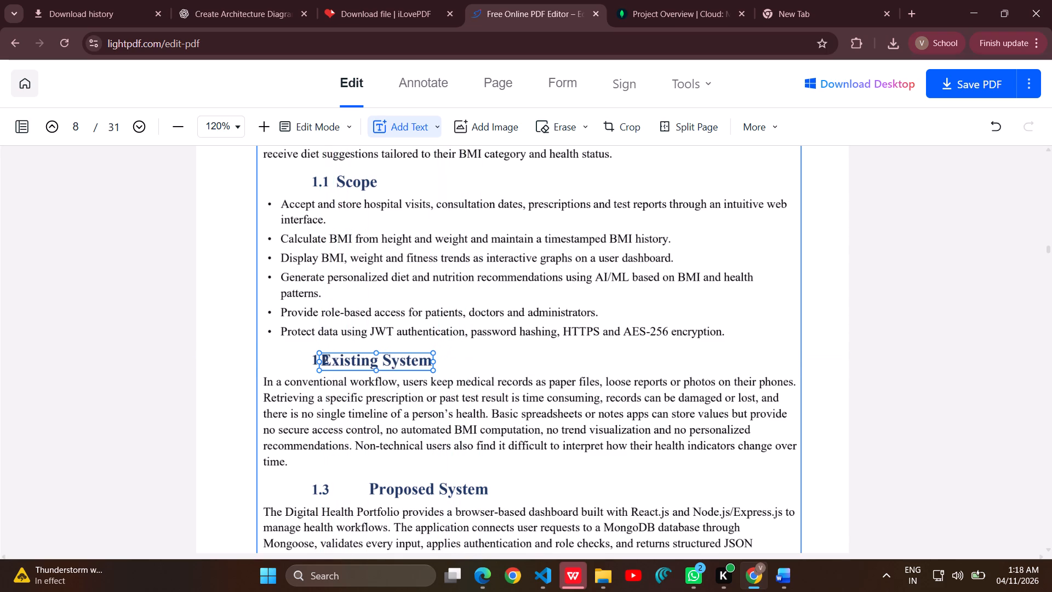
click(355, 352)
drag(355, 352, 362, 352)
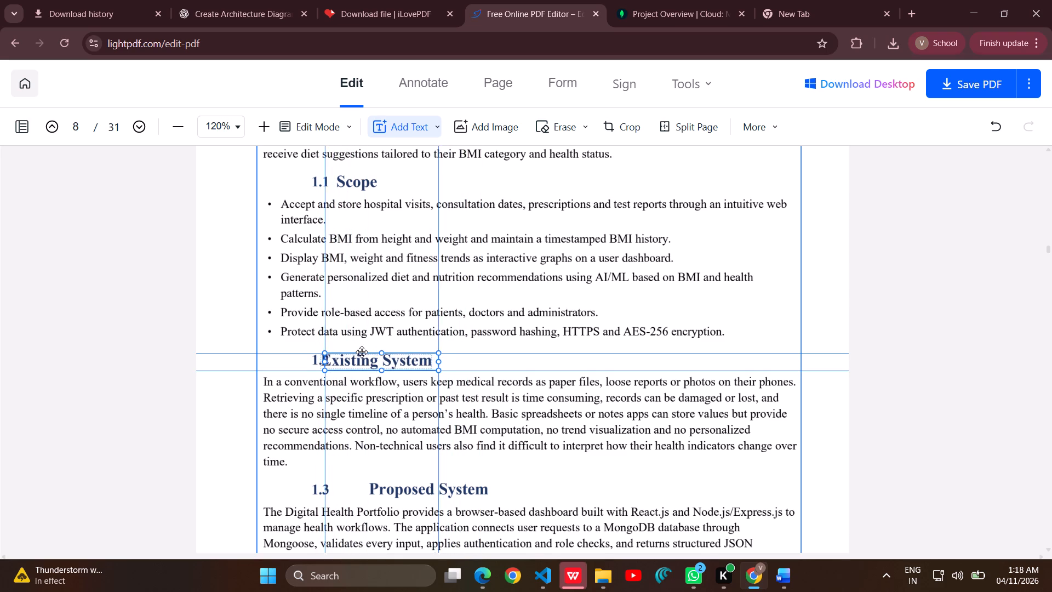
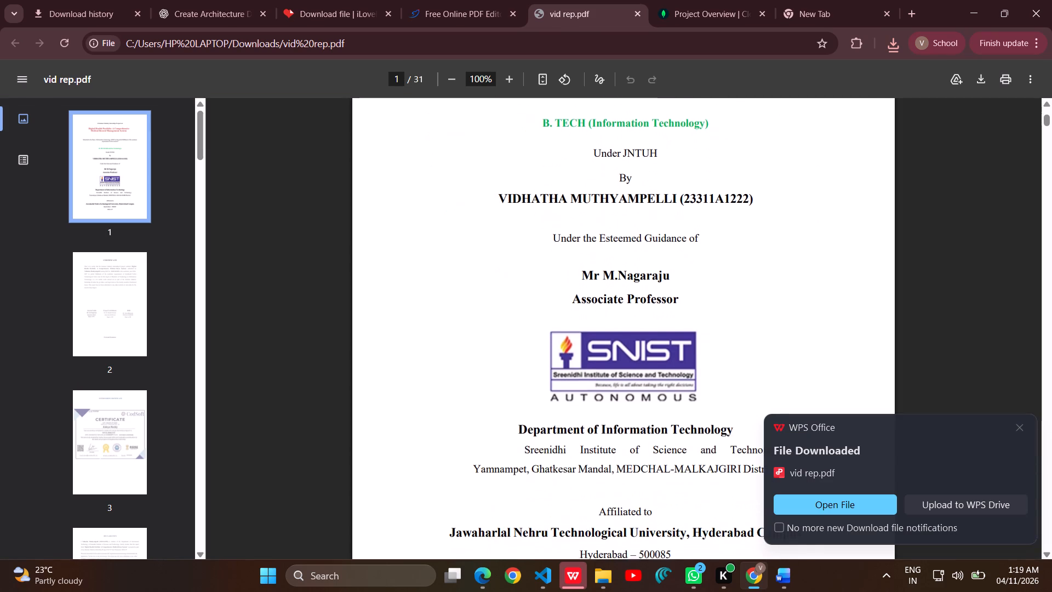
Review the downloaded report PDF's front matter, from the title page through certificates, declaration, acknowledgement and index to the Introduction.
scroll(613, 220, down, 5)
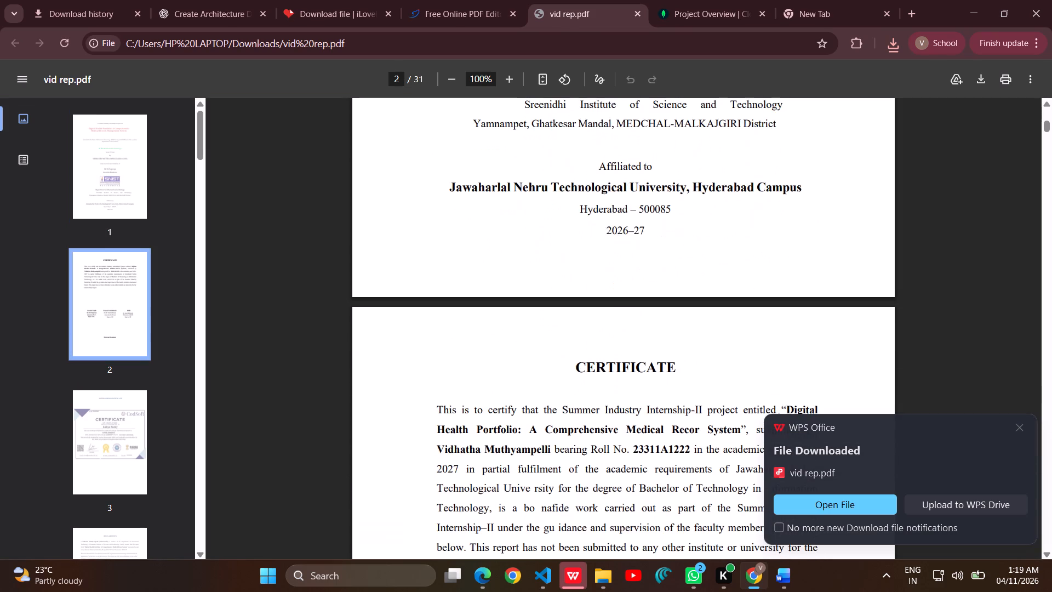
scroll(613, 220, down, 5)
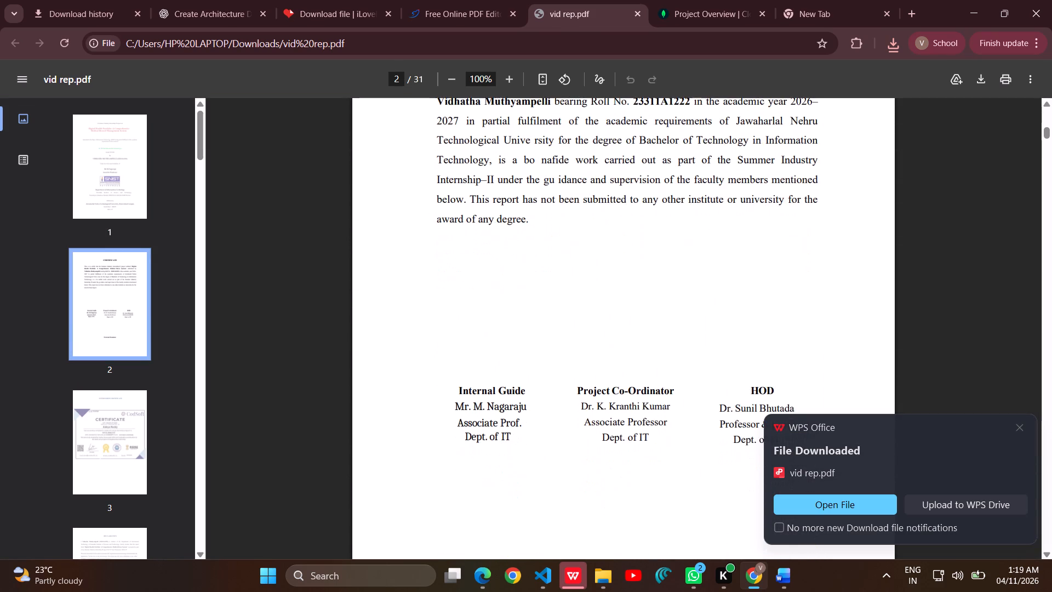
scroll(613, 220, down, 3)
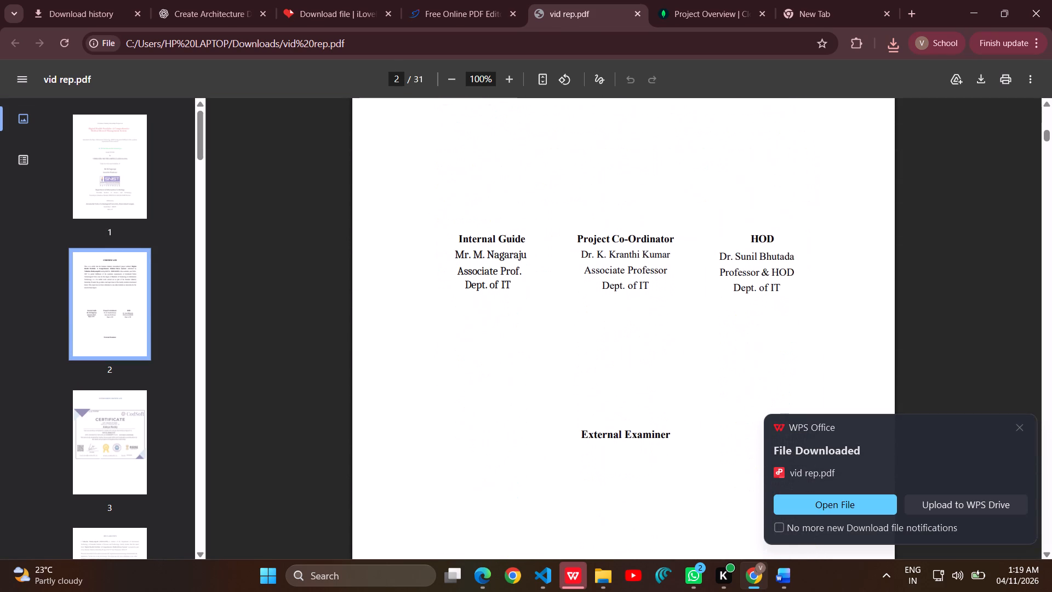
scroll(613, 220, down, 8)
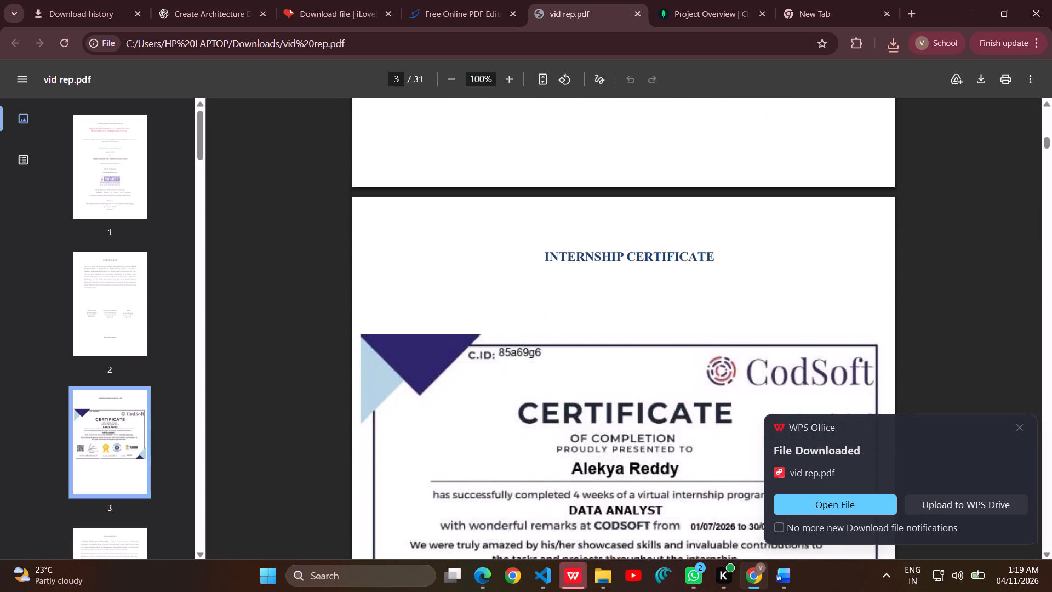
scroll(613, 220, down, 4)
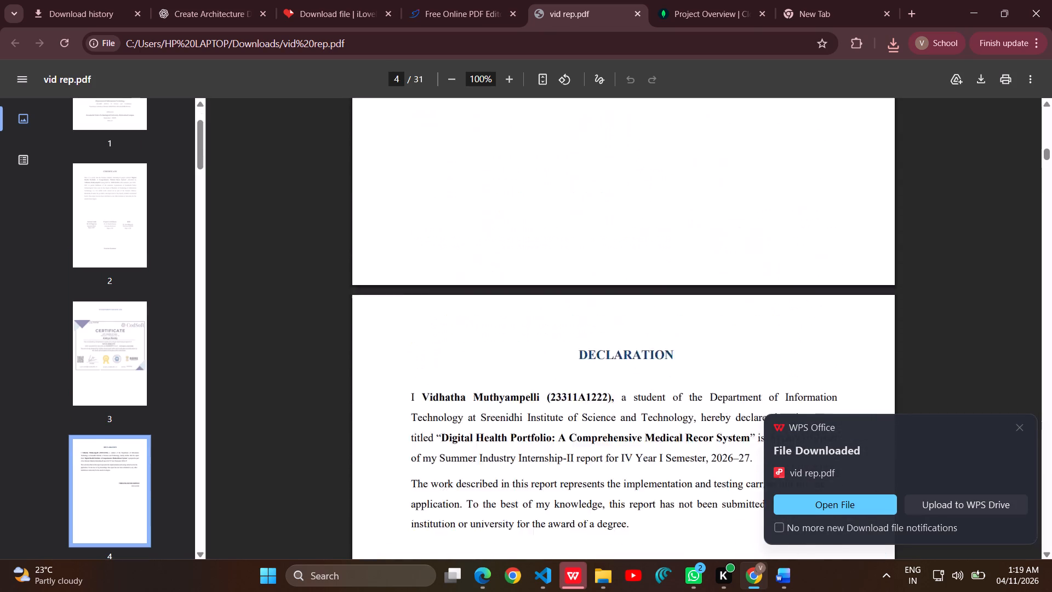
scroll(613, 220, down, 2)
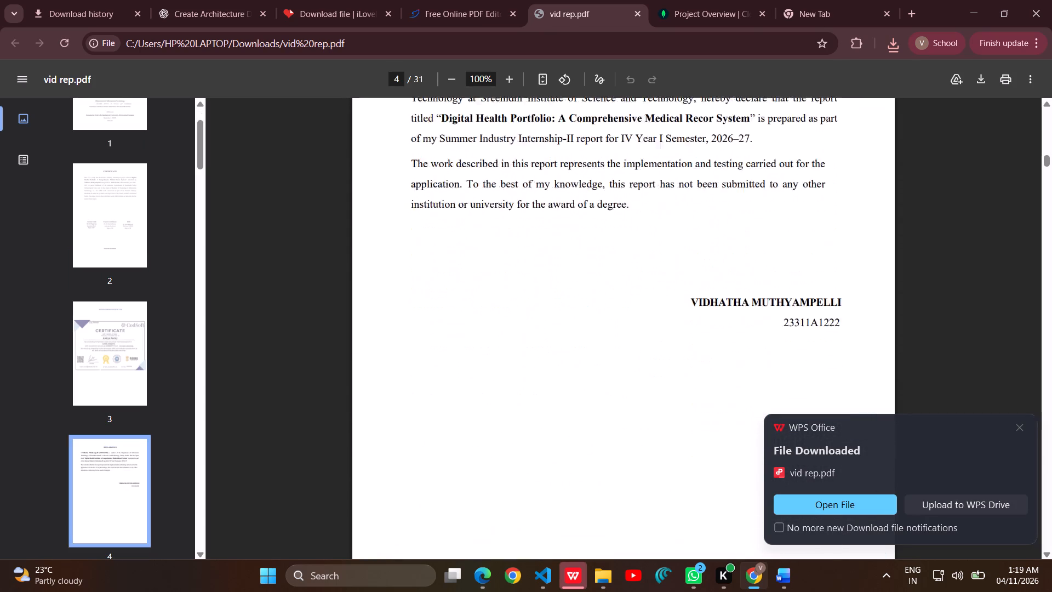
scroll(613, 220, down, 3)
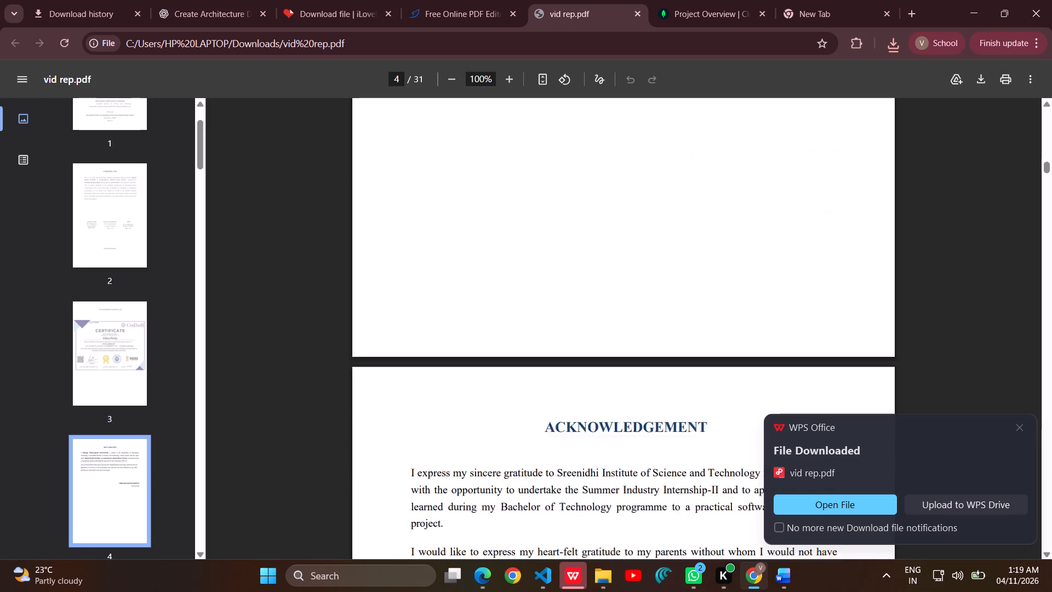
scroll(613, 220, down, 4)
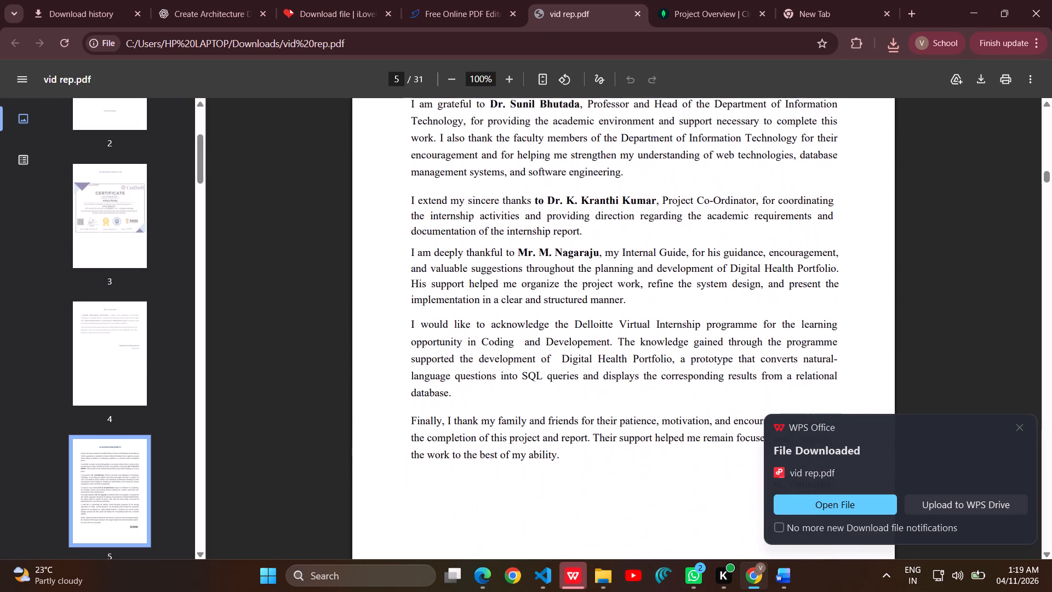
scroll(613, 220, down, 4)
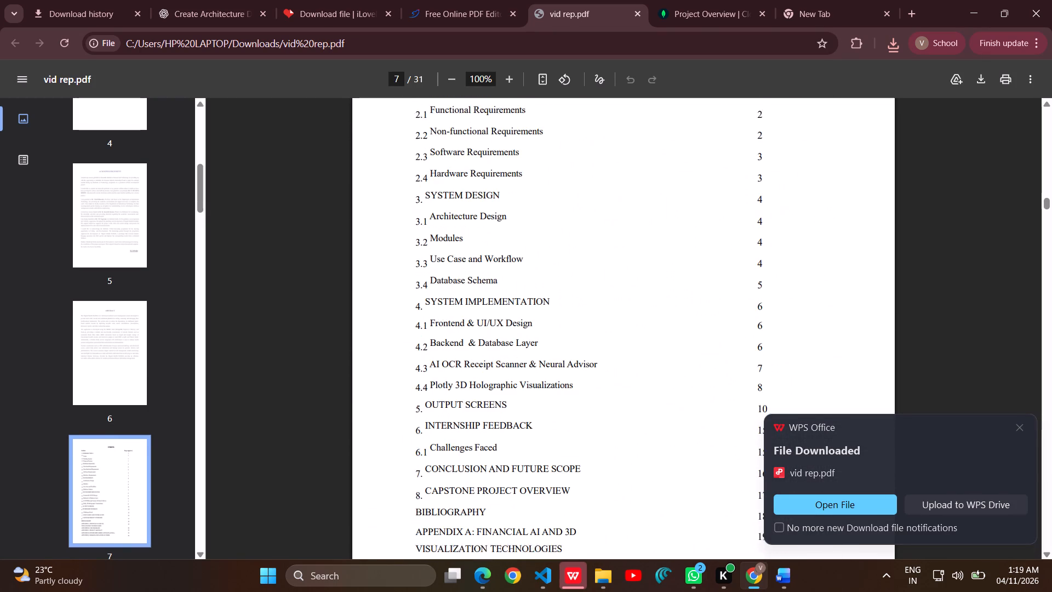
scroll(613, 220, down, 6)
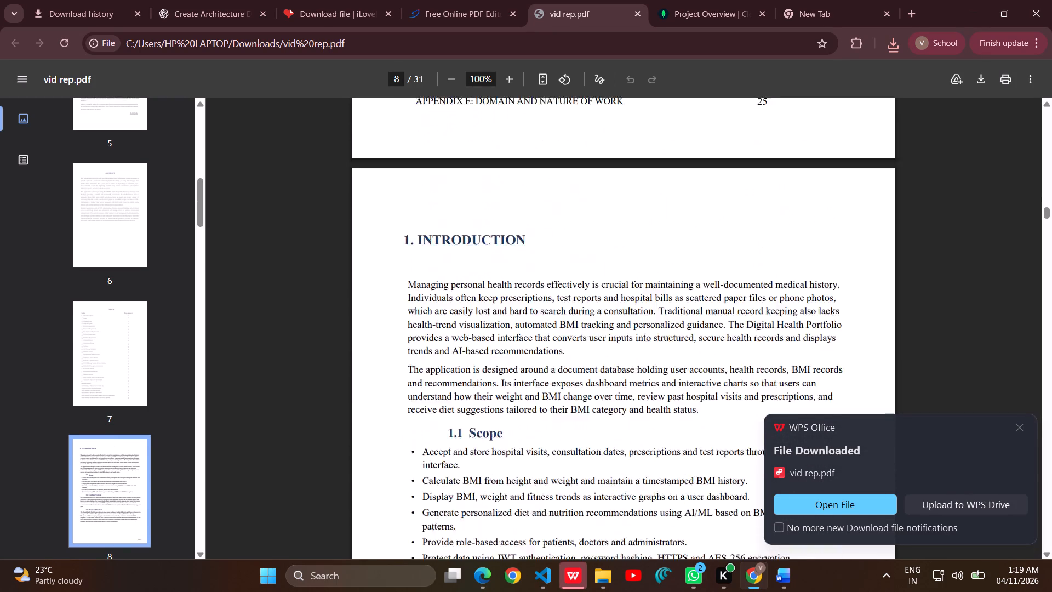
Review the report's numbered chapters and appendices, from the Introduction through to the domain and nature of work tables on page 30.
scroll(613, 220, down, 4)
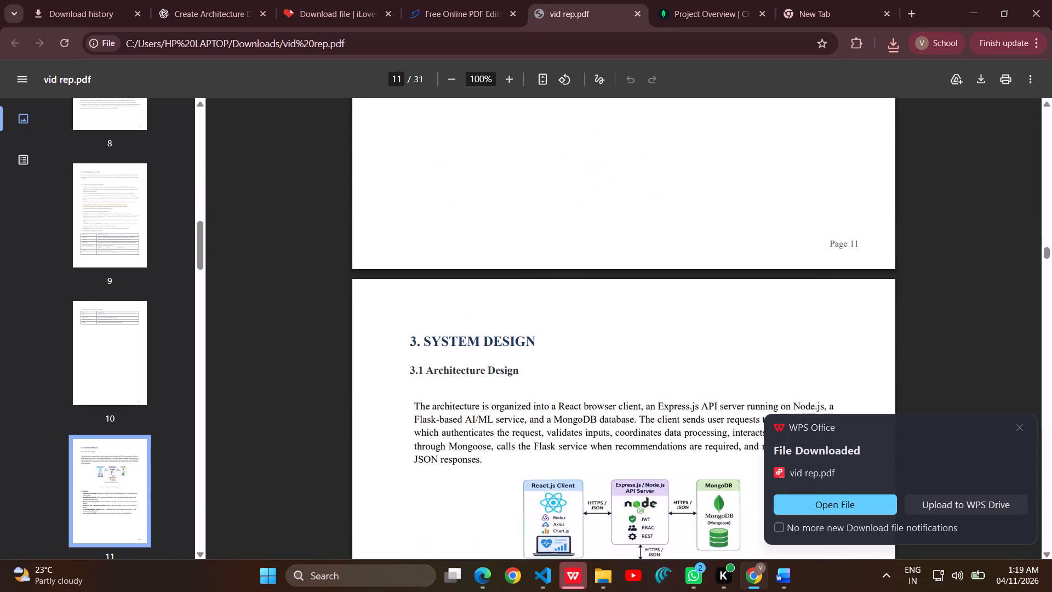
scroll(613, 220, down, 4)
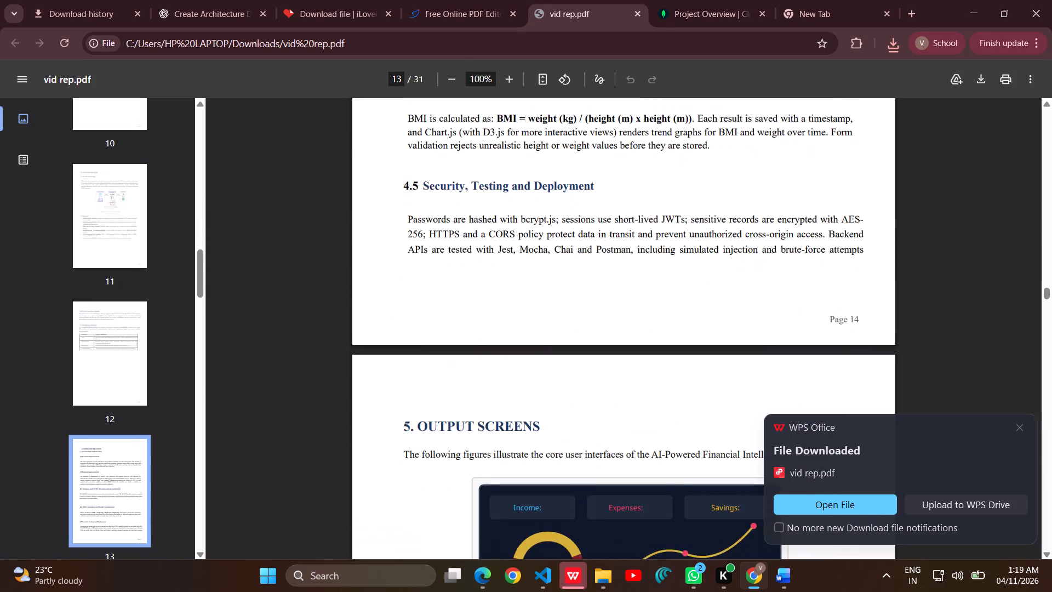
scroll(613, 220, down, 1)
scroll(598, 300, down, 2)
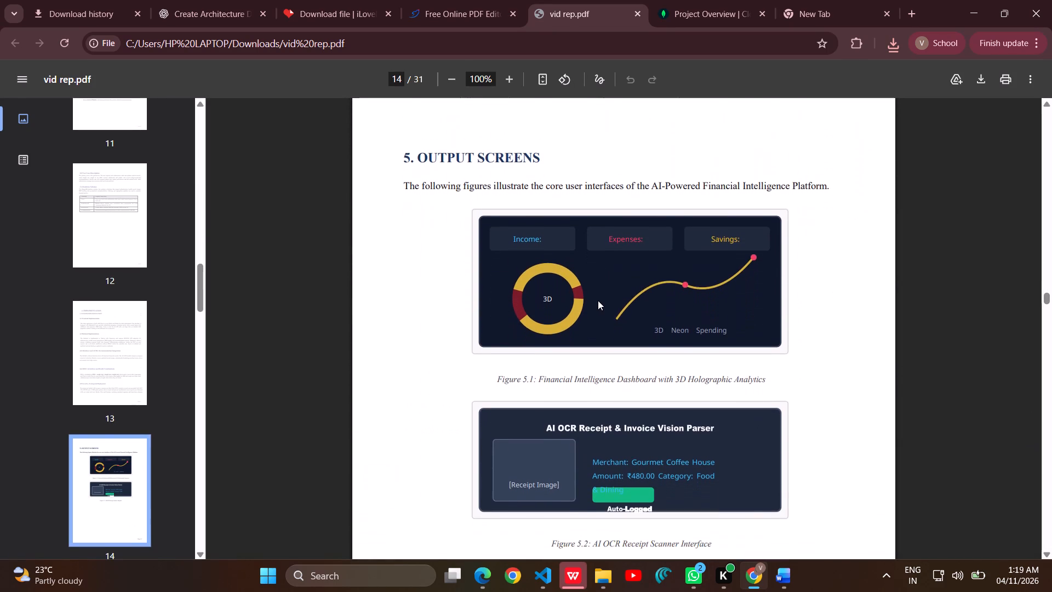
scroll(598, 300, down, 5)
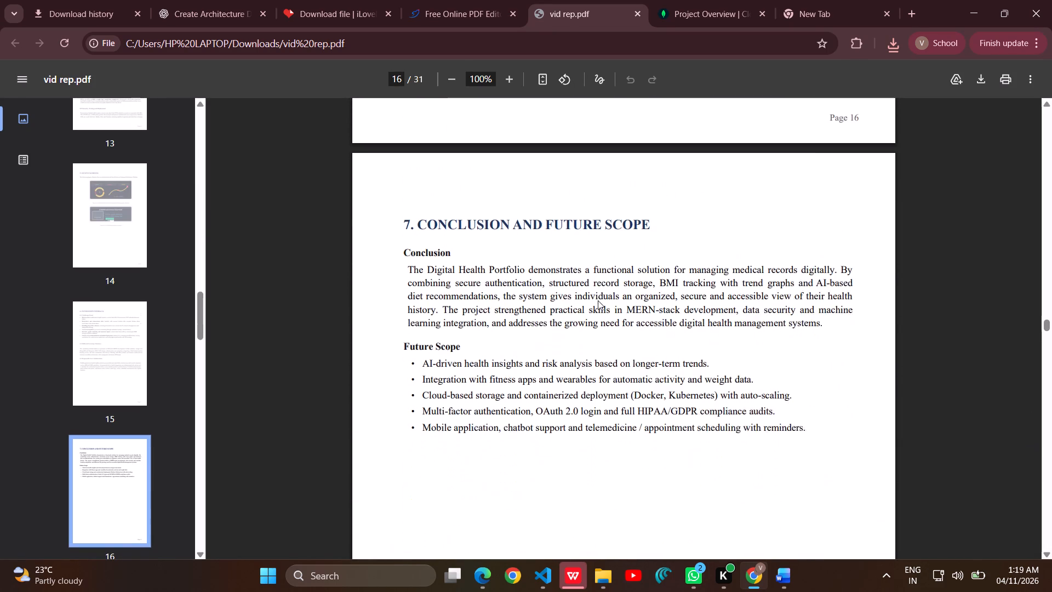
scroll(598, 300, down, 7)
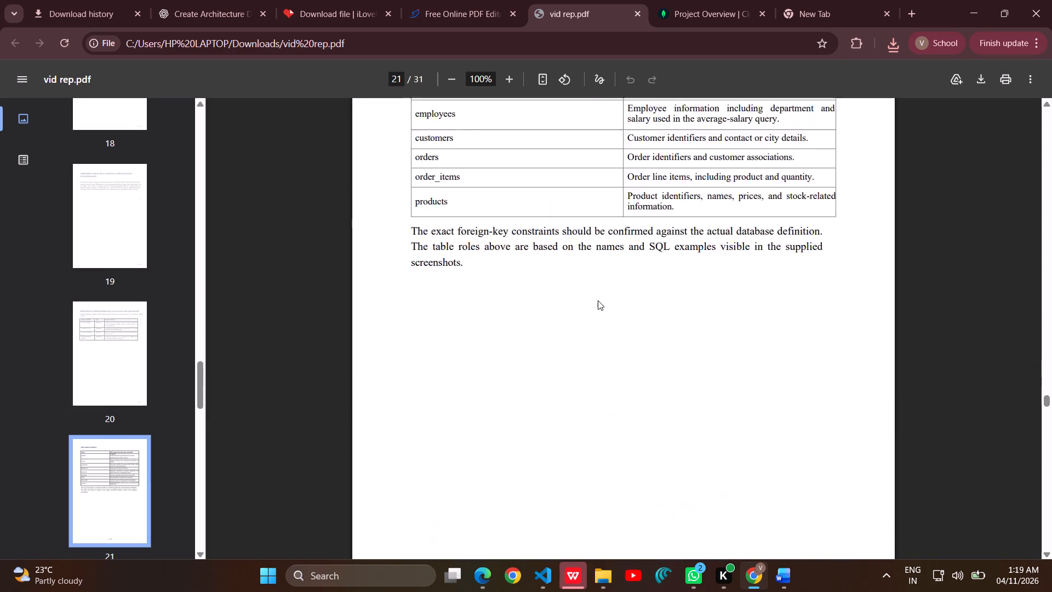
scroll(598, 300, down, 7)
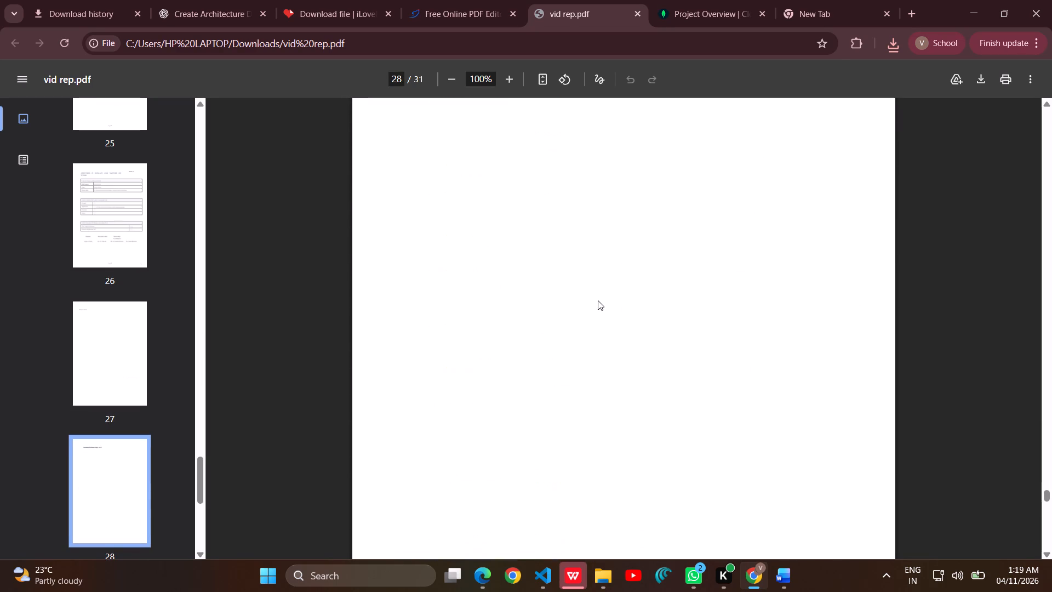
scroll(598, 300, down, 8)
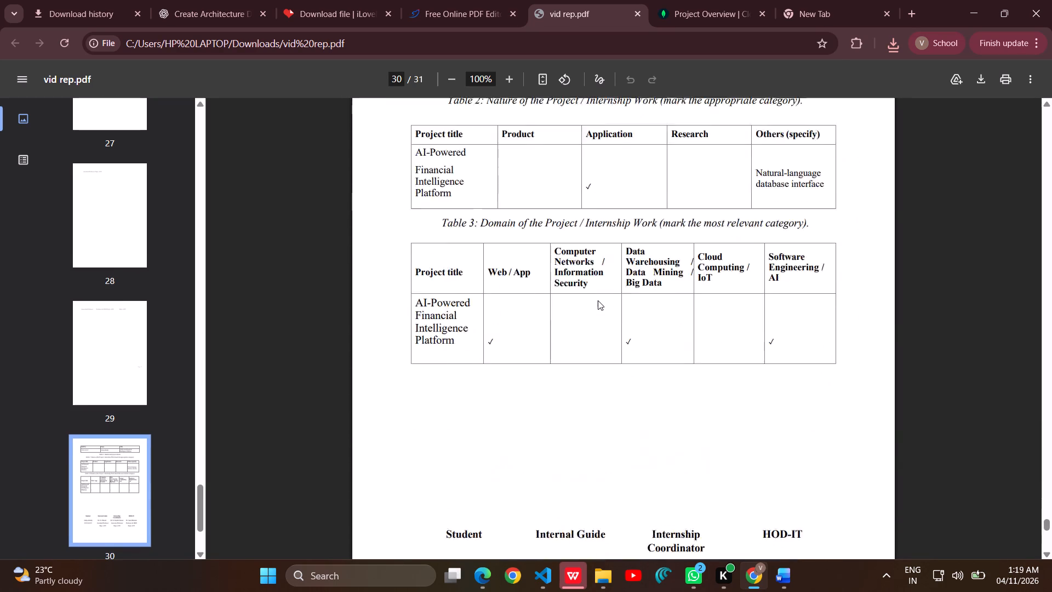
Examine the closing pages from page 30 back to page 24, comparing the versions of Appendix E and its signature block.
scroll(598, 300, up, 2)
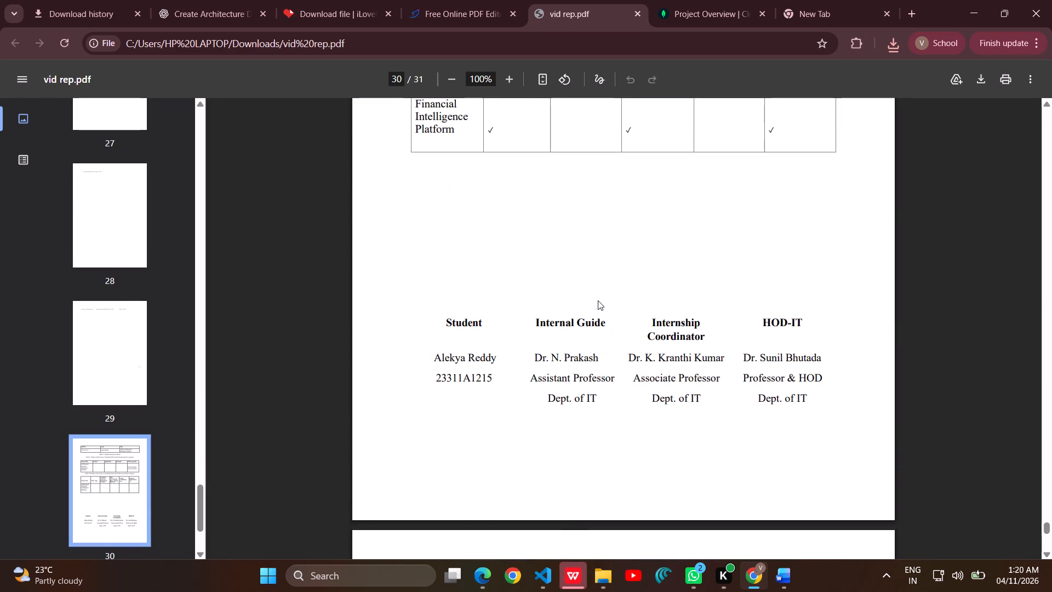
scroll(598, 300, up, 8)
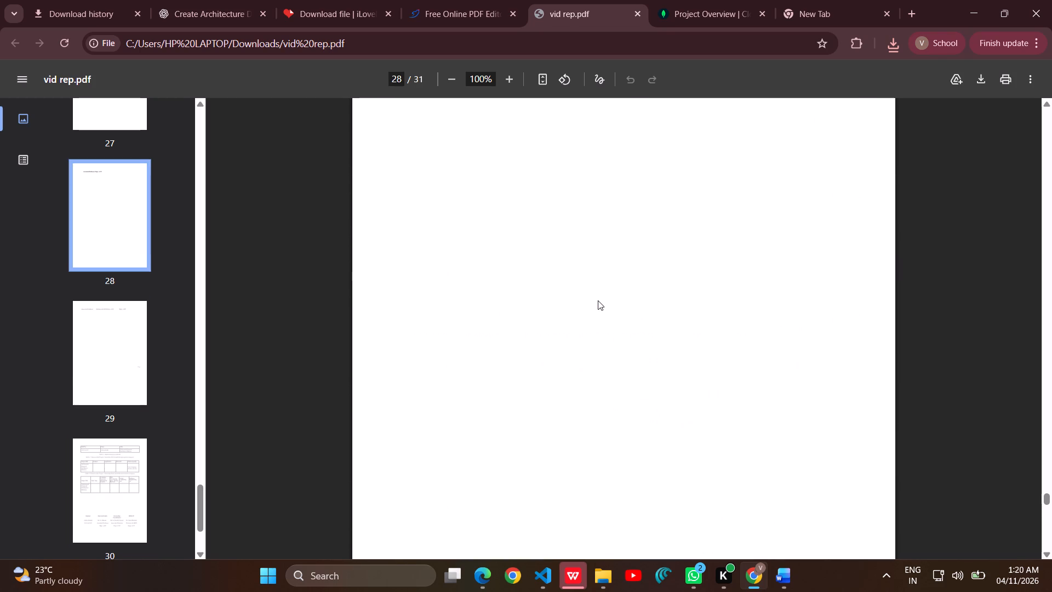
scroll(598, 300, up, 5)
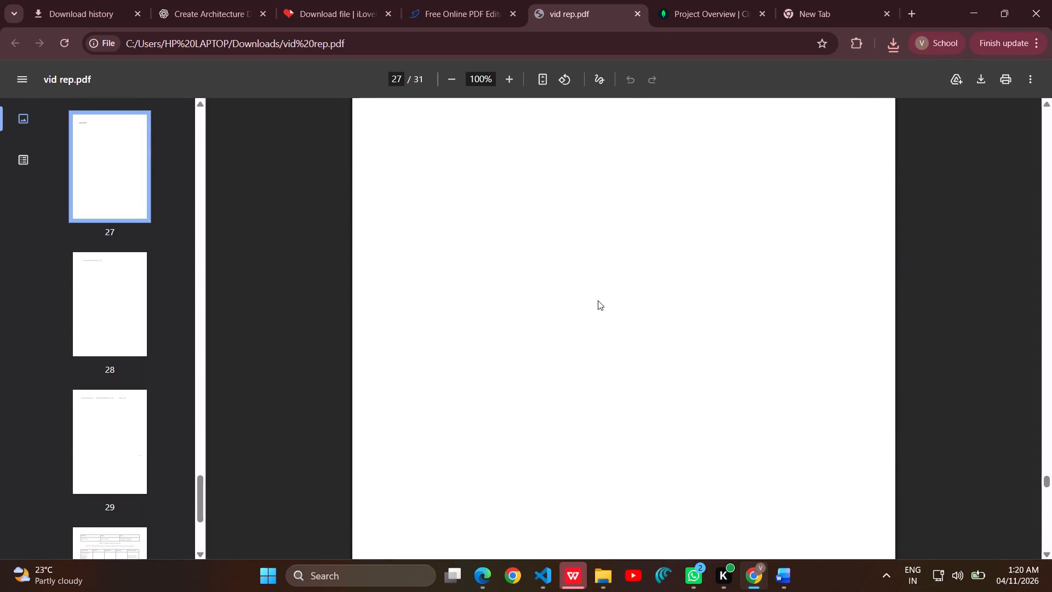
scroll(598, 300, up, 5)
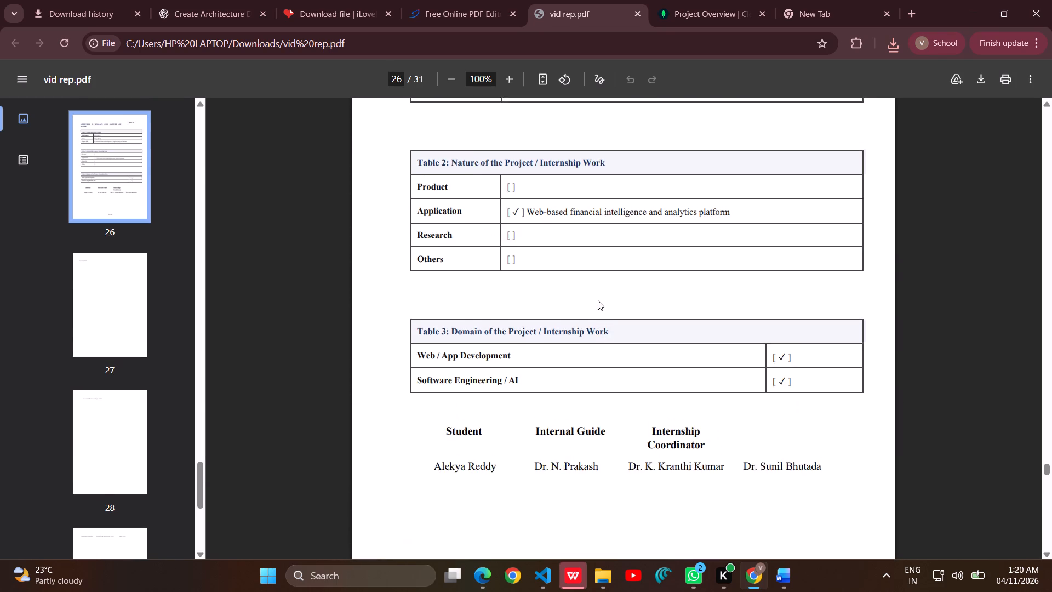
scroll(598, 300, up, 2)
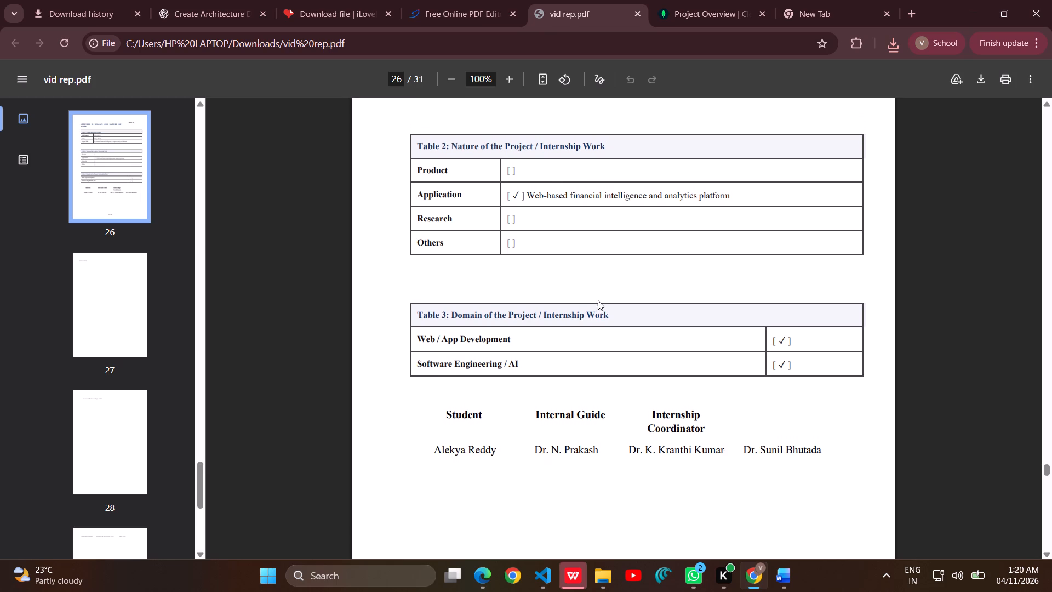
scroll(598, 300, up, 4)
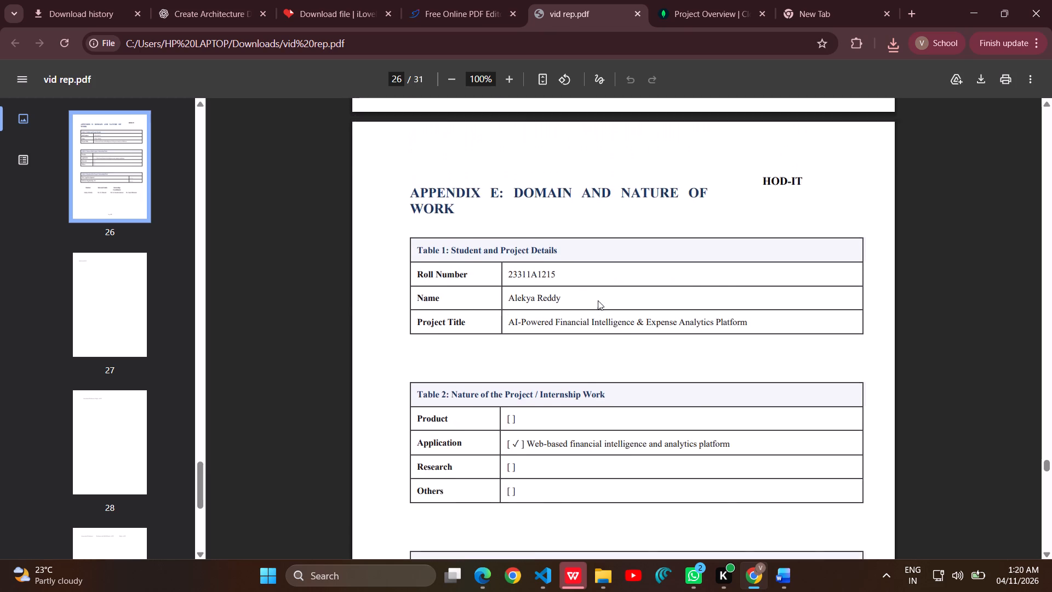
scroll(598, 300, up, 3)
scroll(598, 300, down, 2)
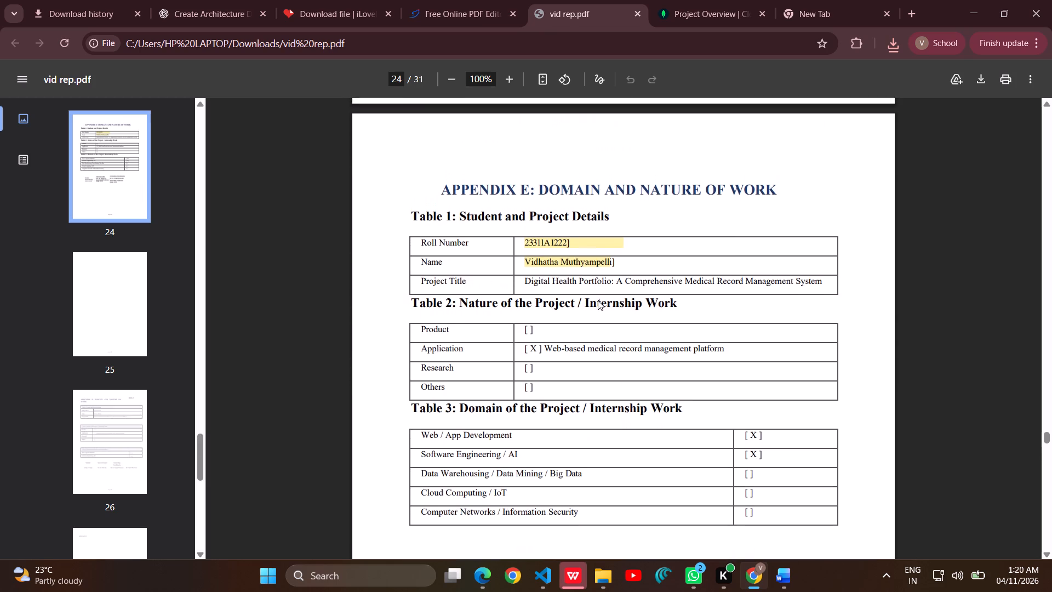
scroll(598, 300, down, 3)
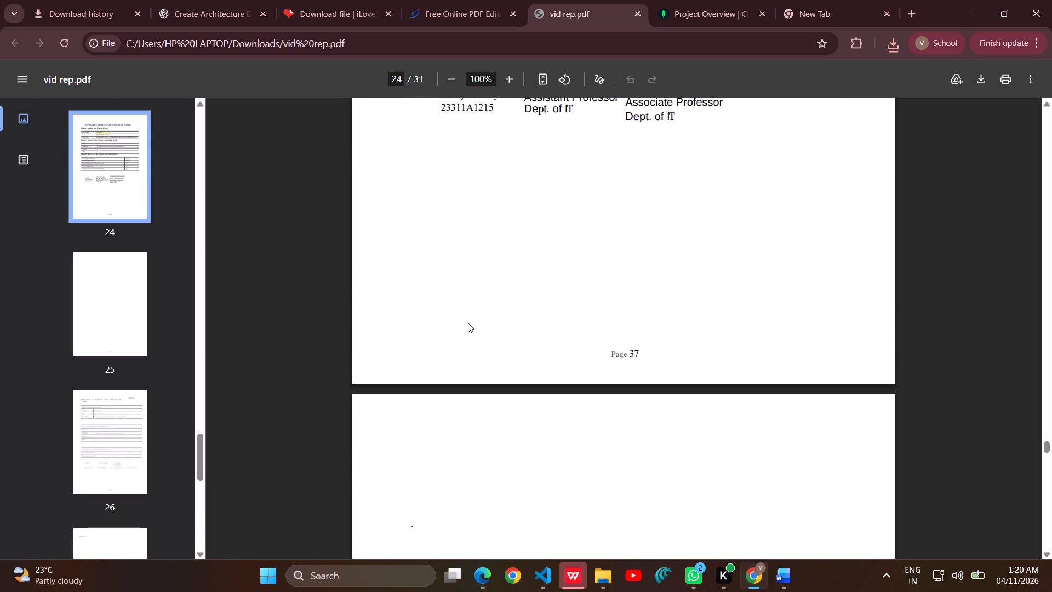
click(111, 188)
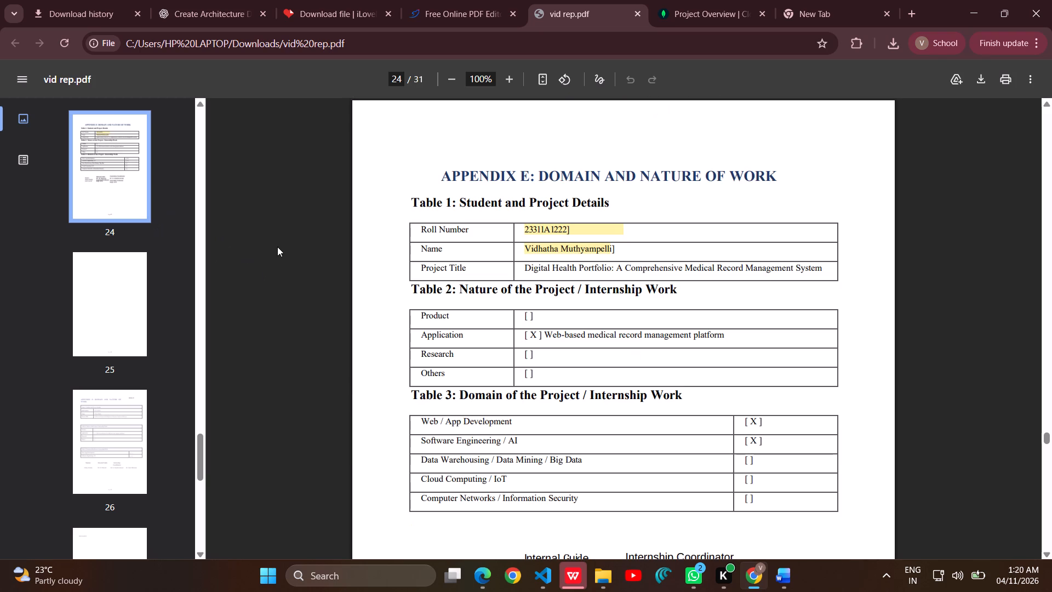
Set up a Microsoft Print to PDF job for the report with custom pages 1-24, and check the preview through Appendix E.
key(ctrl+p)
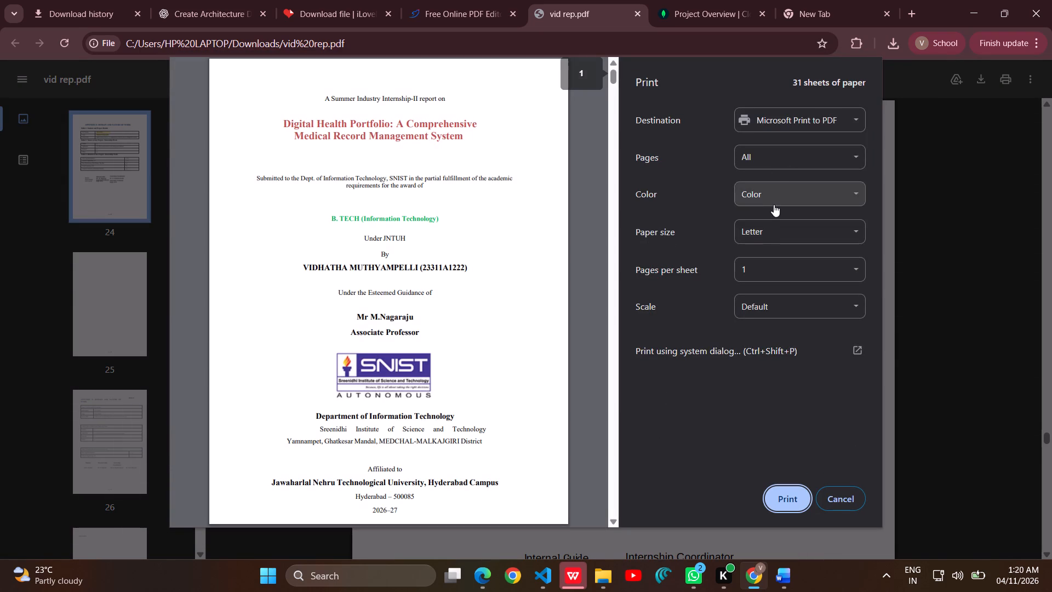
click(773, 163)
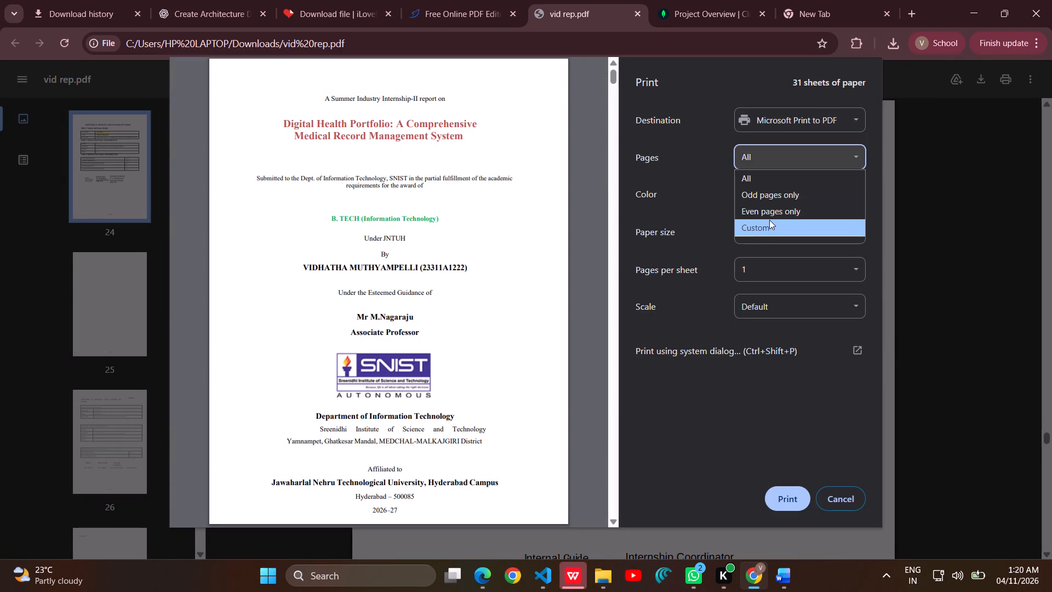
click(769, 220)
click(769, 220)
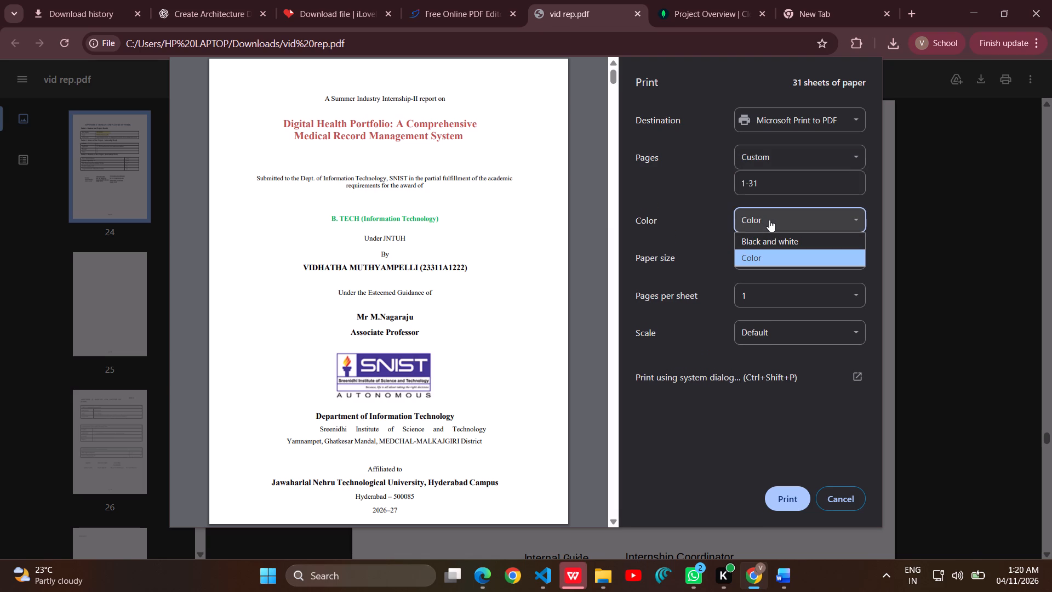
key(1)
key(minus)
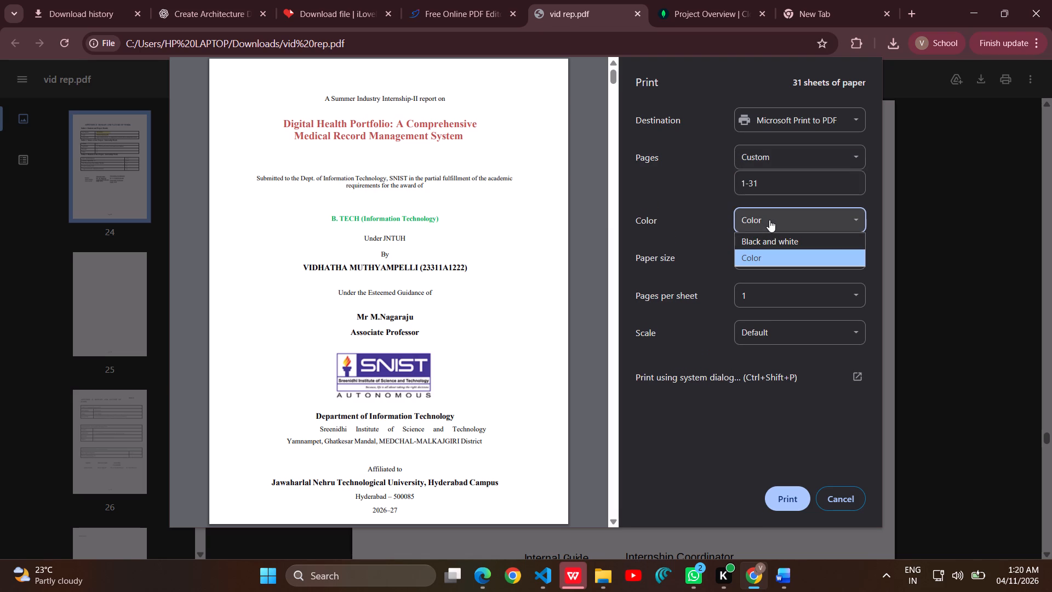
click(769, 220)
click(760, 187)
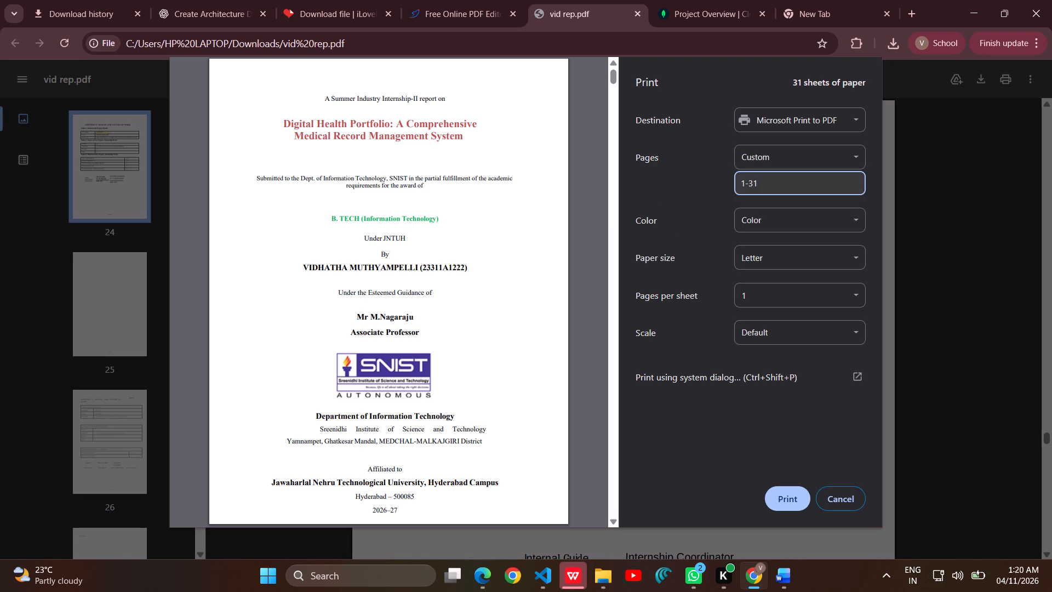
key(BackSpace)
key(BackSpace)
text(24)
scroll(355, 414, down, 13)
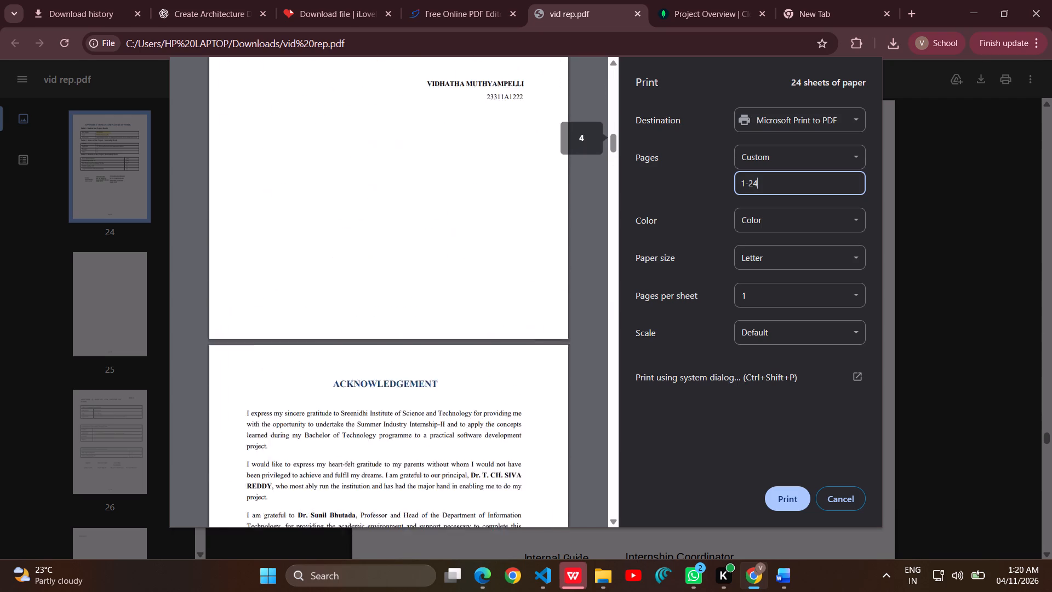
scroll(355, 414, down, 19)
scroll(355, 414, down, 8)
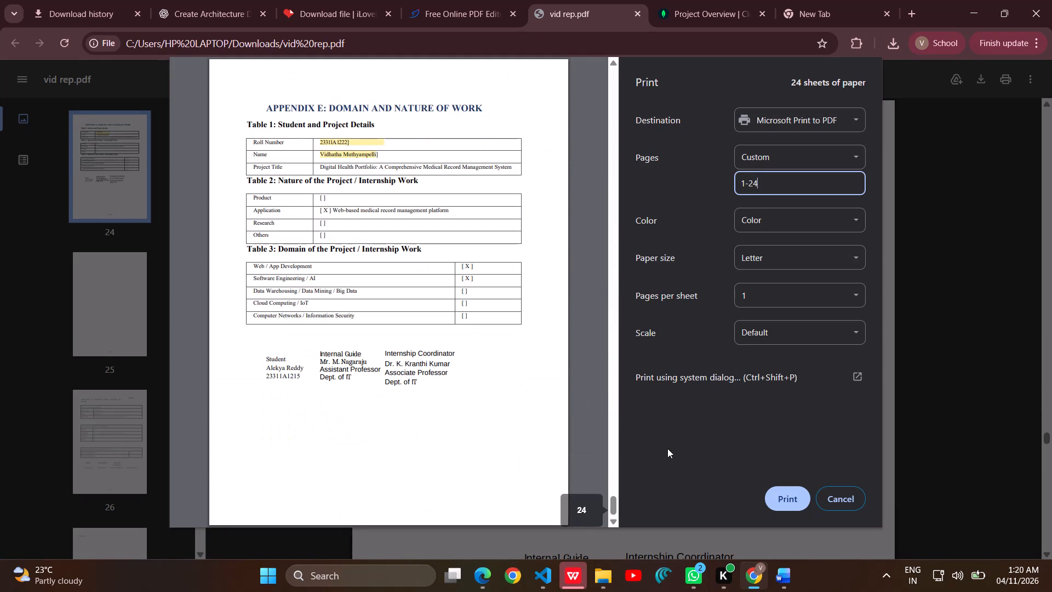
Print pages 1-24 of the report to a PDF file saved on the Desktop as vidupdated.
click(801, 491)
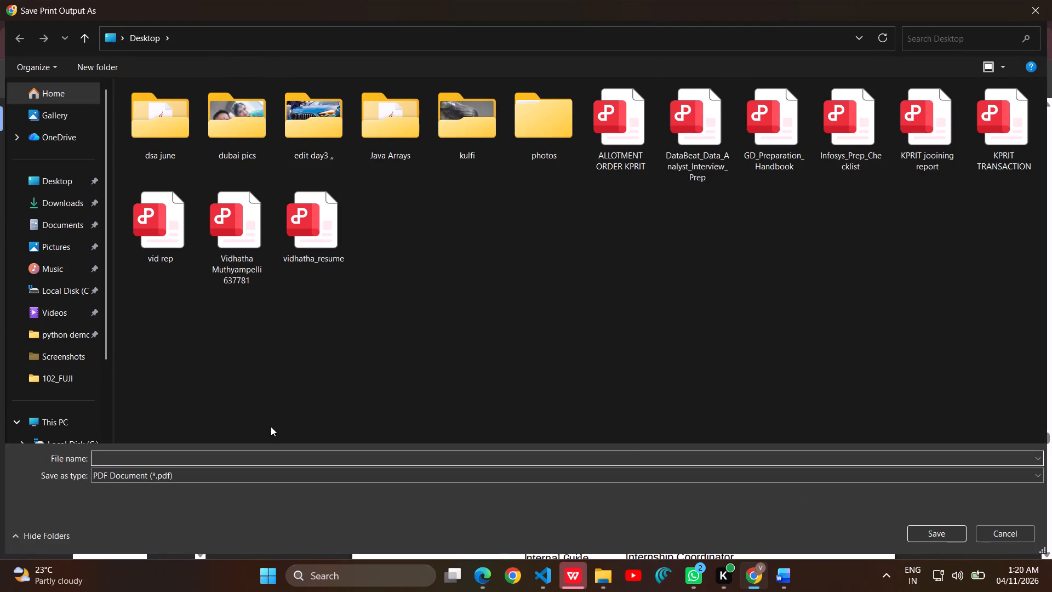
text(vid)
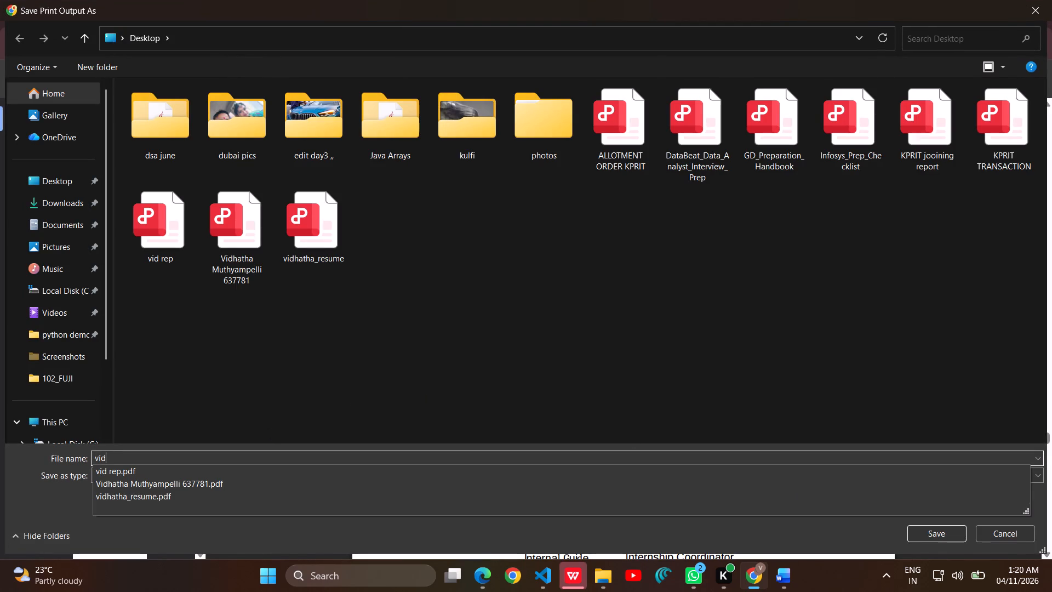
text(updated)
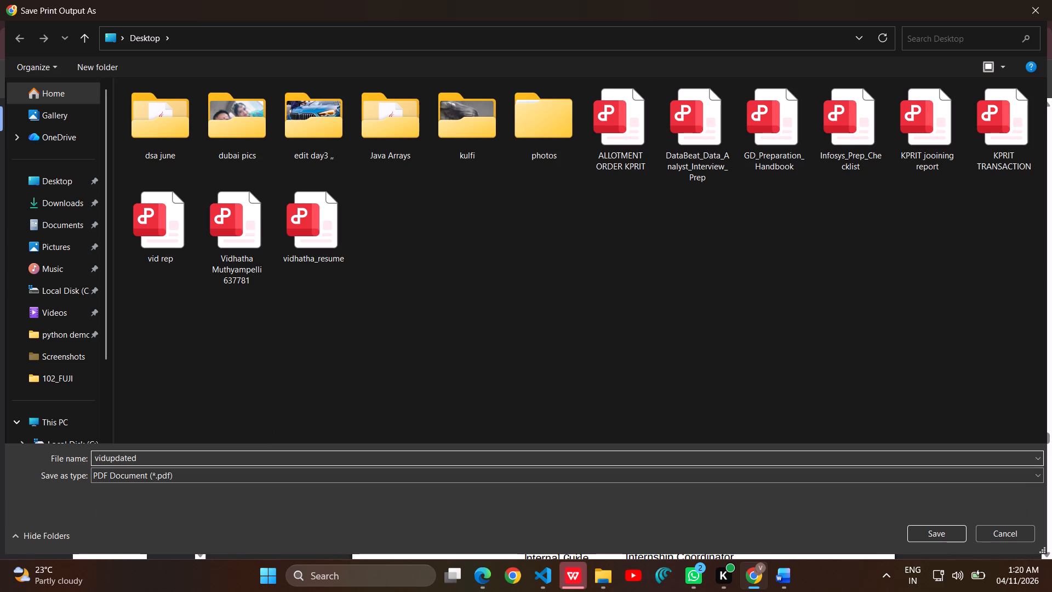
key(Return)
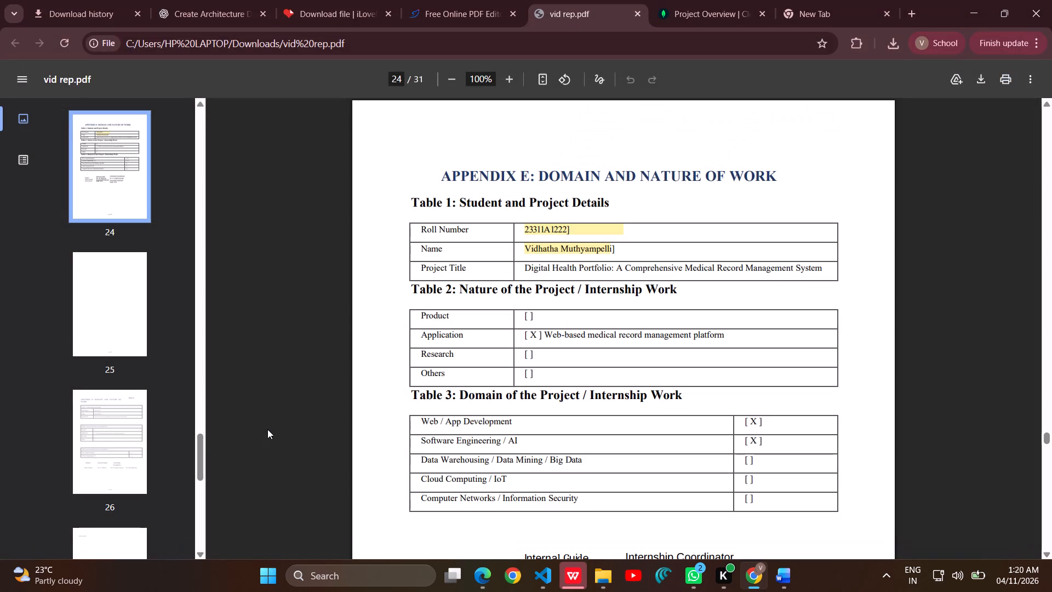
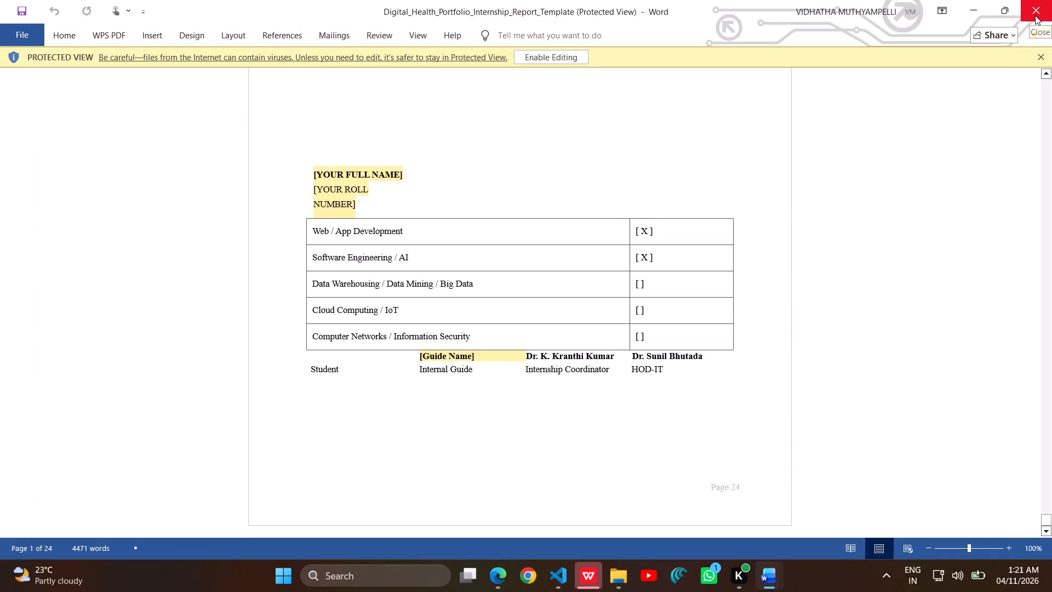
Close the Digital Health Portfolio template and the Ai Financial Platform Report-2 document in Word, discarding unsaved changes.
click(1035, 15)
click(1035, 15)
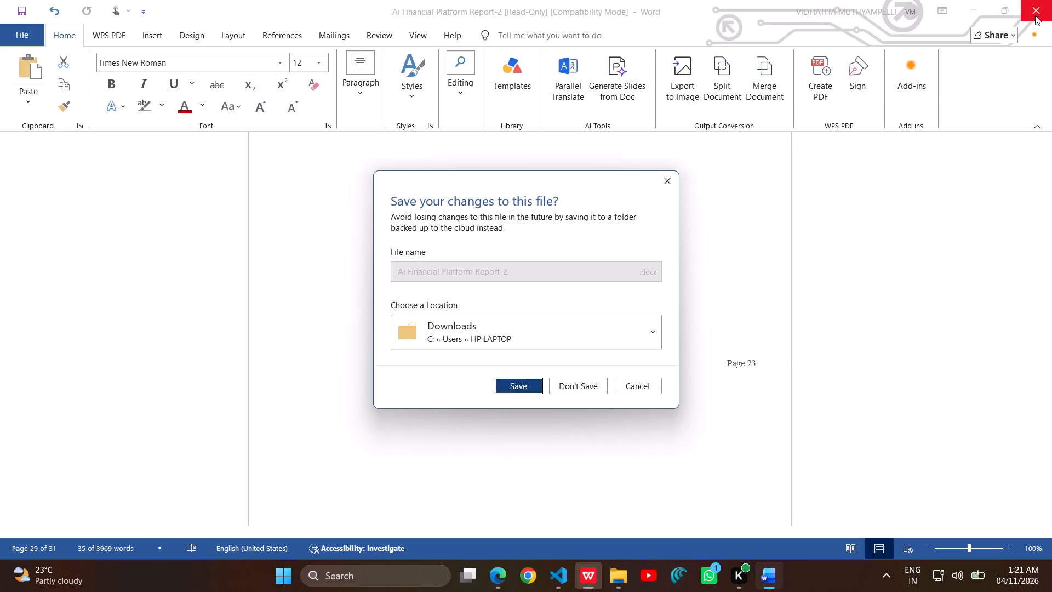
click(562, 384)
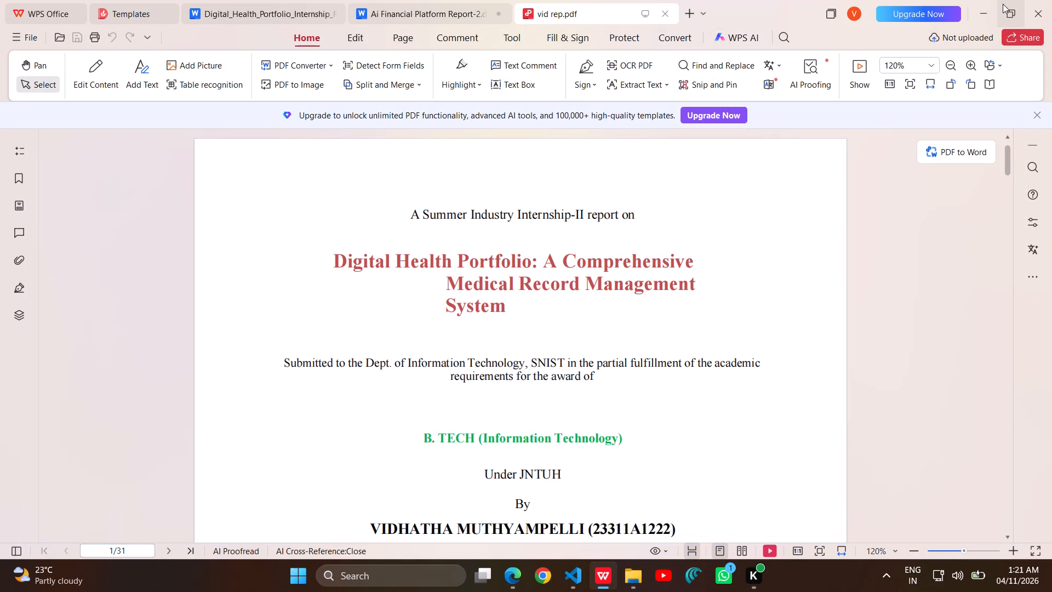
Close WPS Office with all its open documents, discarding the changes to Ai Financial Platform Report-2.docx.
click(1034, 15)
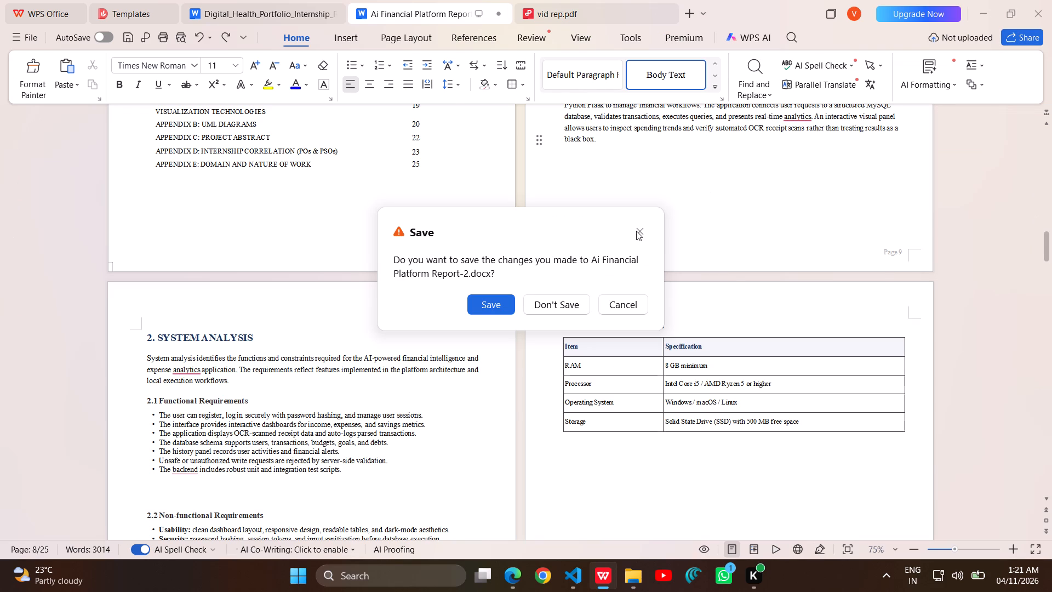
click(550, 302)
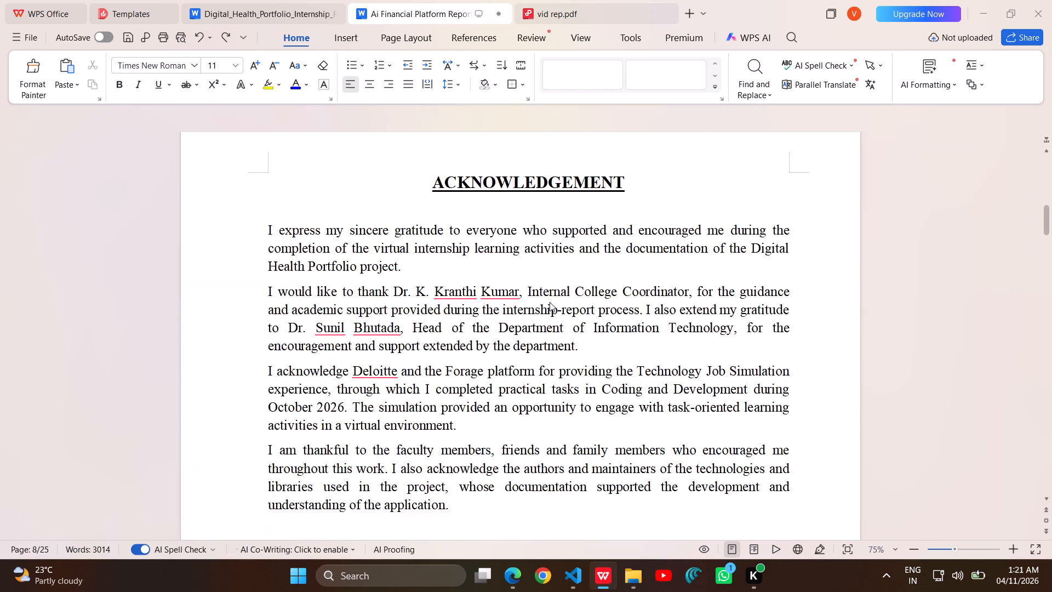
Close the Visual Studio Code window holding the Digital-Health-Portfolio-Fixed project.
click(1038, 11)
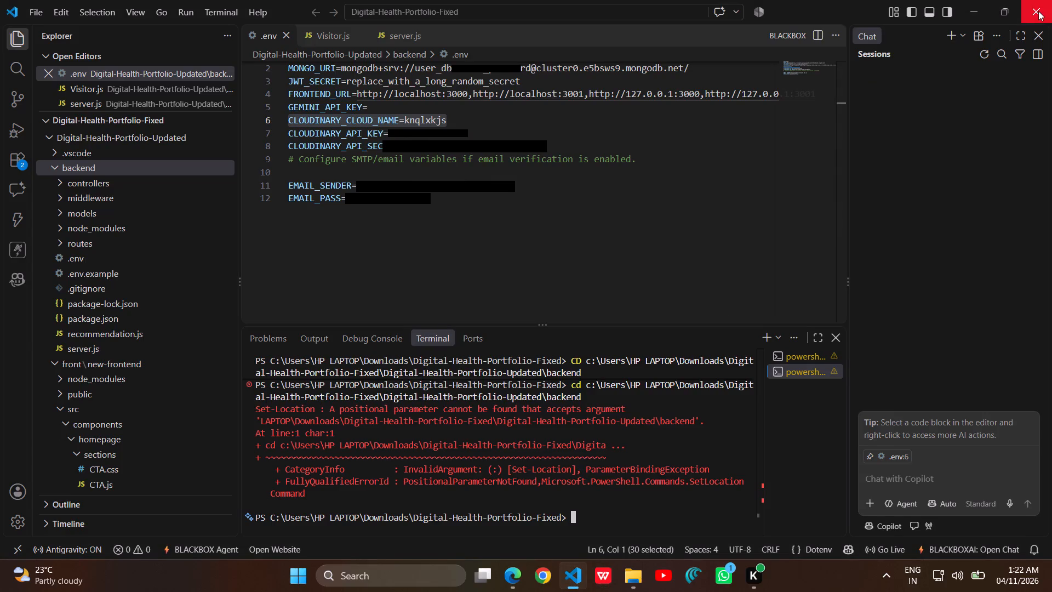